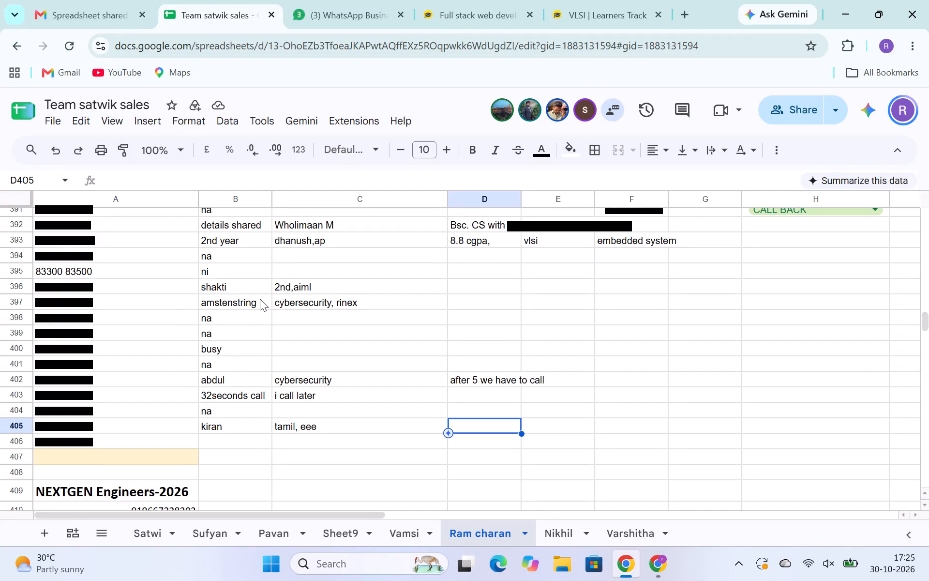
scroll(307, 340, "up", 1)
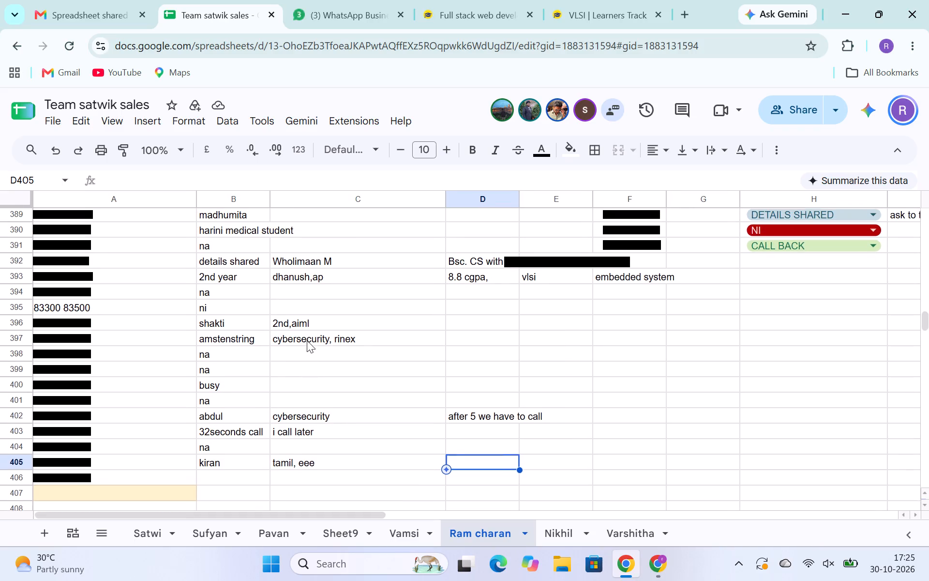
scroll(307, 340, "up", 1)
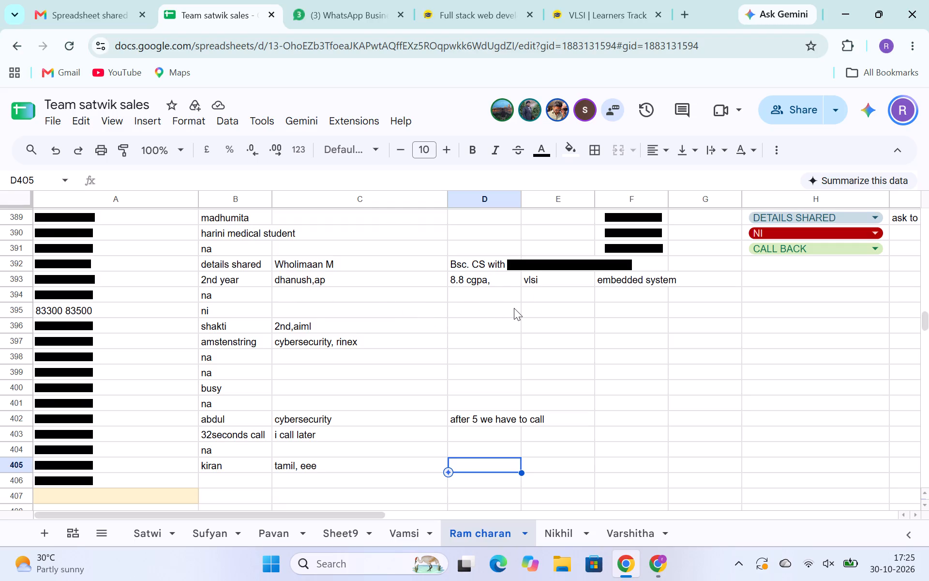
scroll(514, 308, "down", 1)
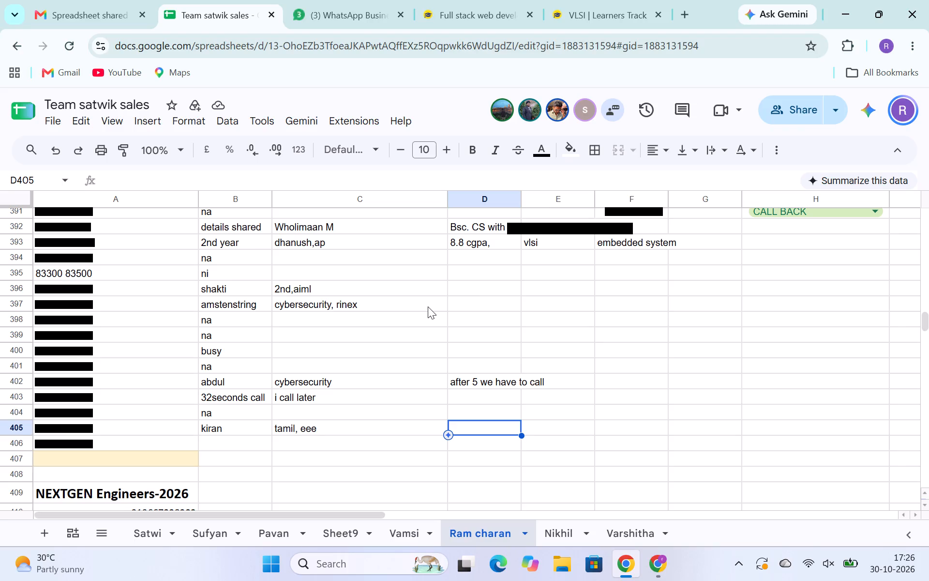
Examine the Full stack web development course page, including its key highlights, curriculum and the Smart Learning and Advance Learning fee structures.
left_click(513, 0)
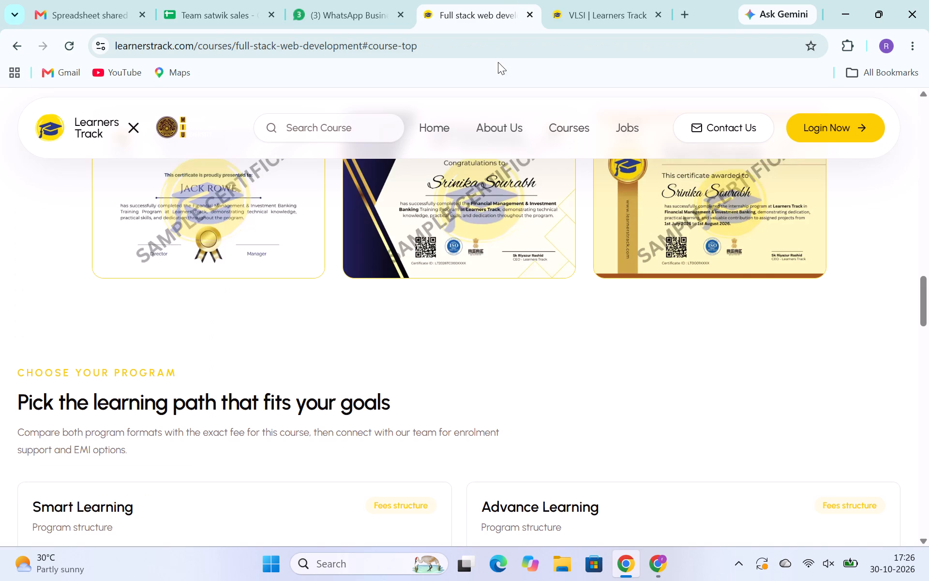
scroll(449, 292, "up", 12)
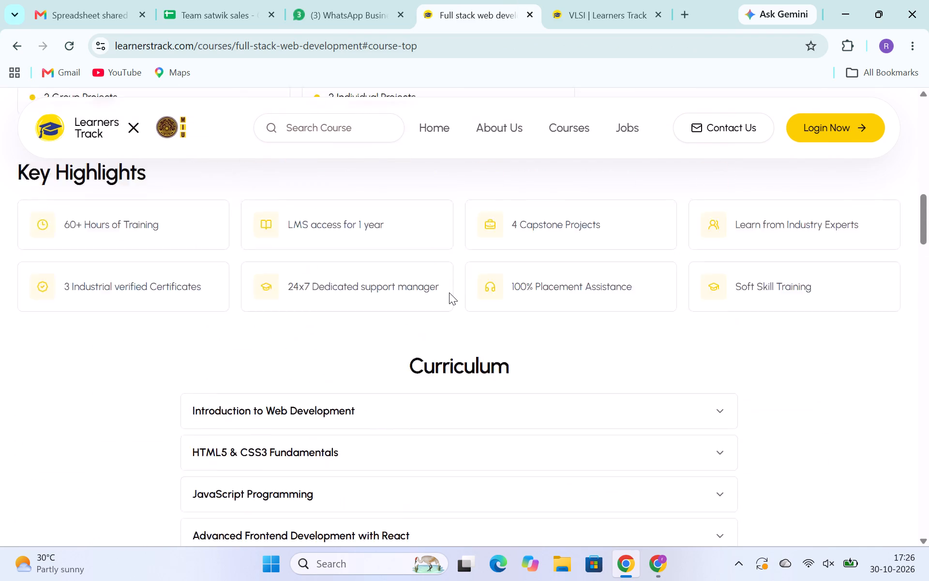
scroll(449, 292, "up", 5)
scroll(449, 292, "down", 2)
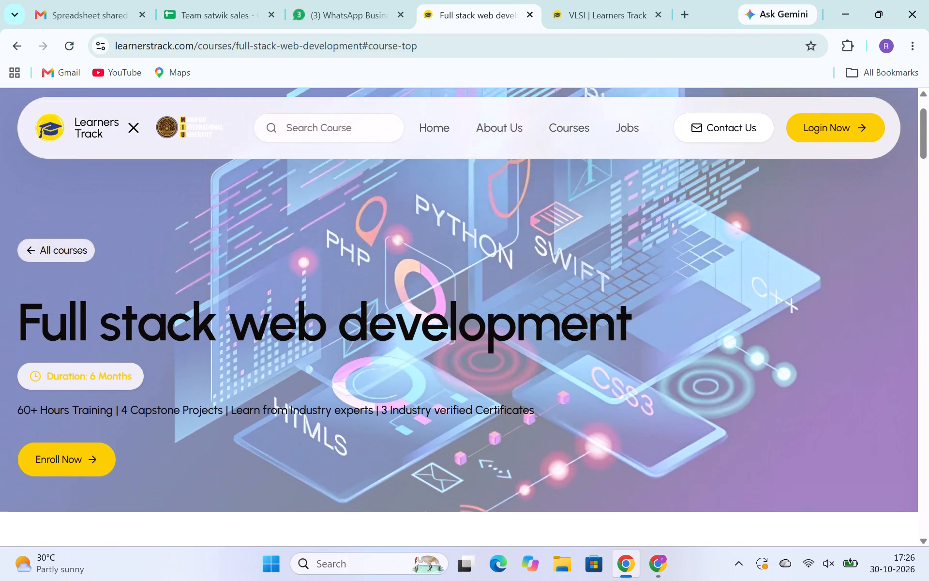
scroll(449, 292, "down", 14)
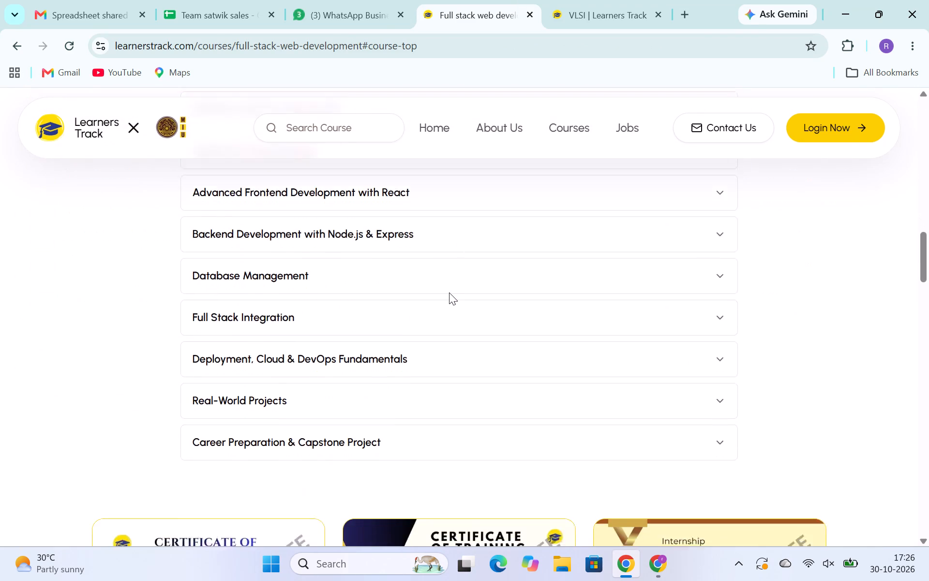
scroll(449, 292, "down", 14)
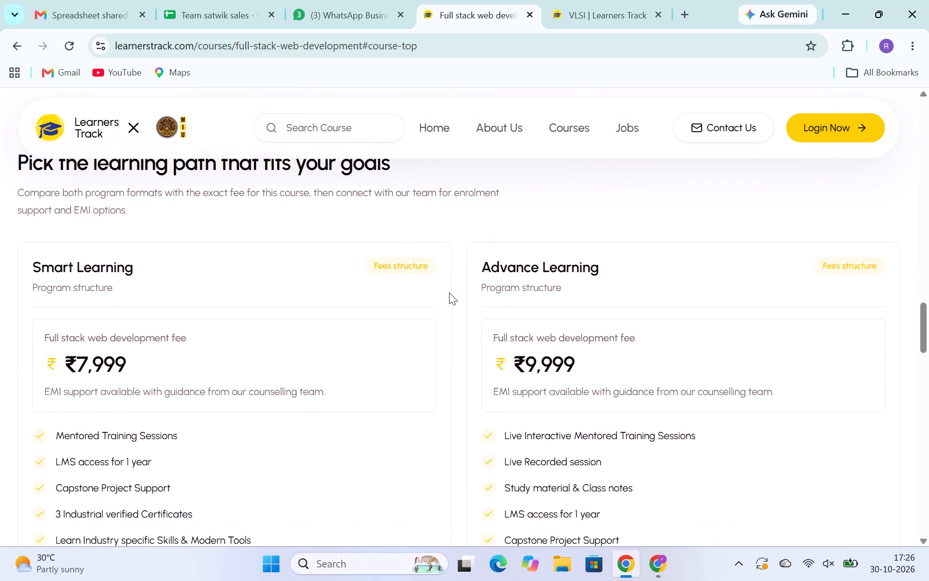
scroll(449, 292, "up", 1)
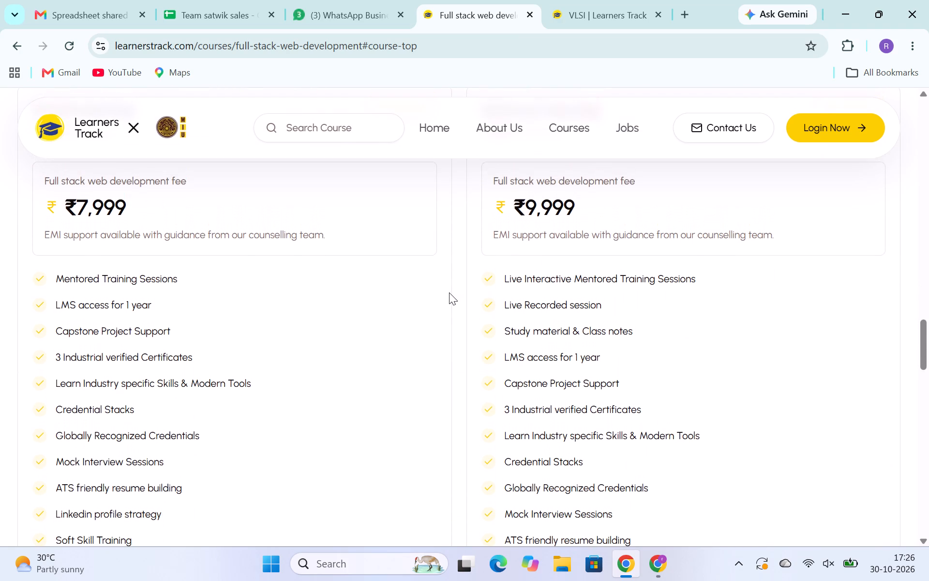
scroll(449, 292, "up", 1)
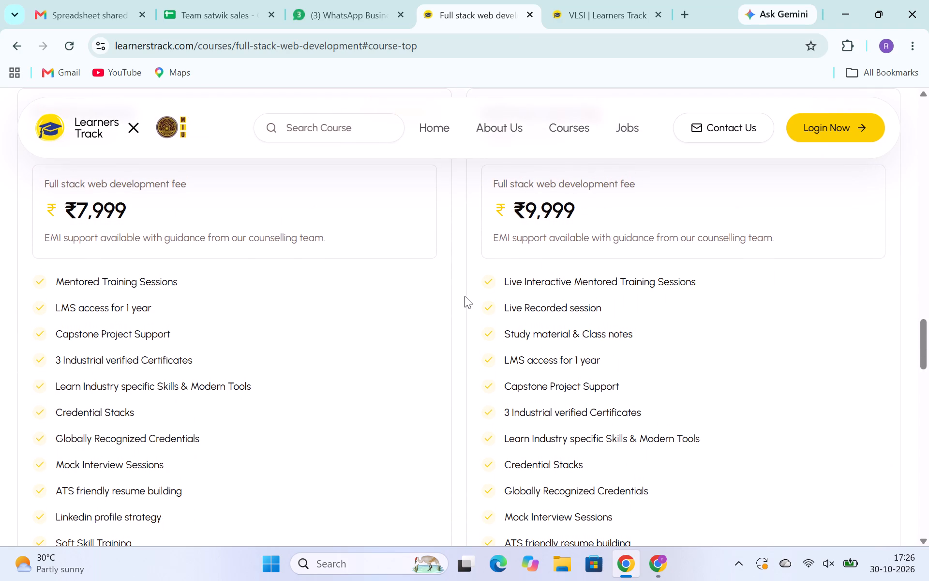
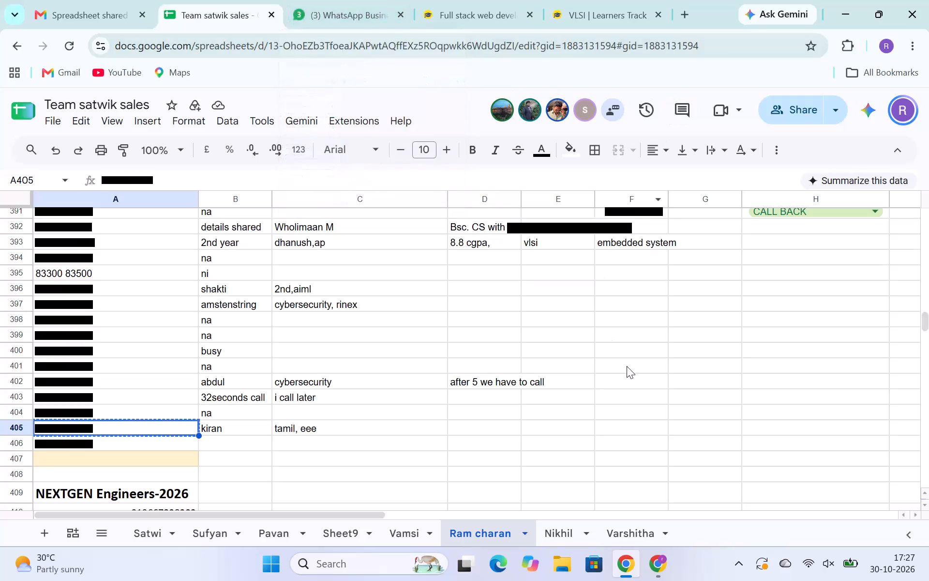
Record "17min call" in column D of row 405, the kiran lead.
left_click(462, 427)
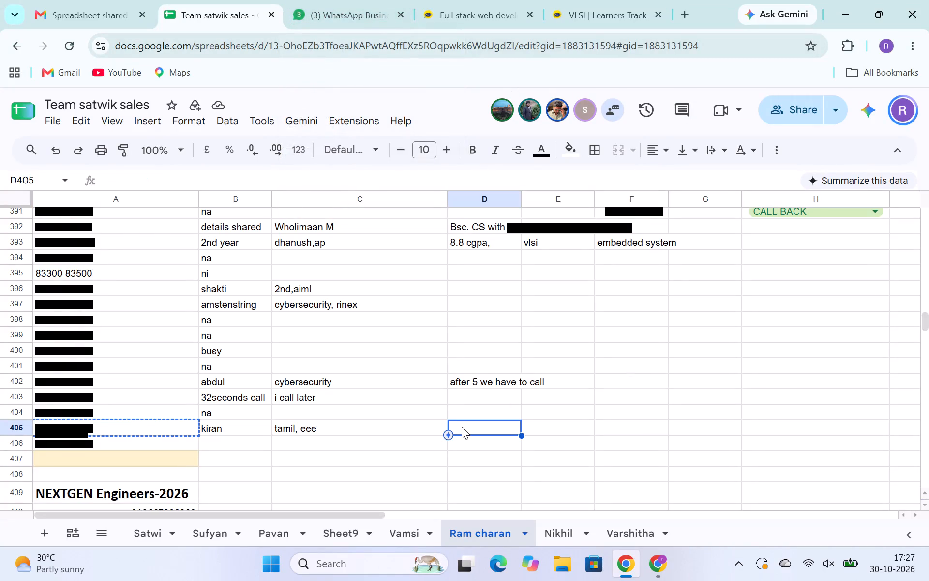
type("17min call")
key("Right")
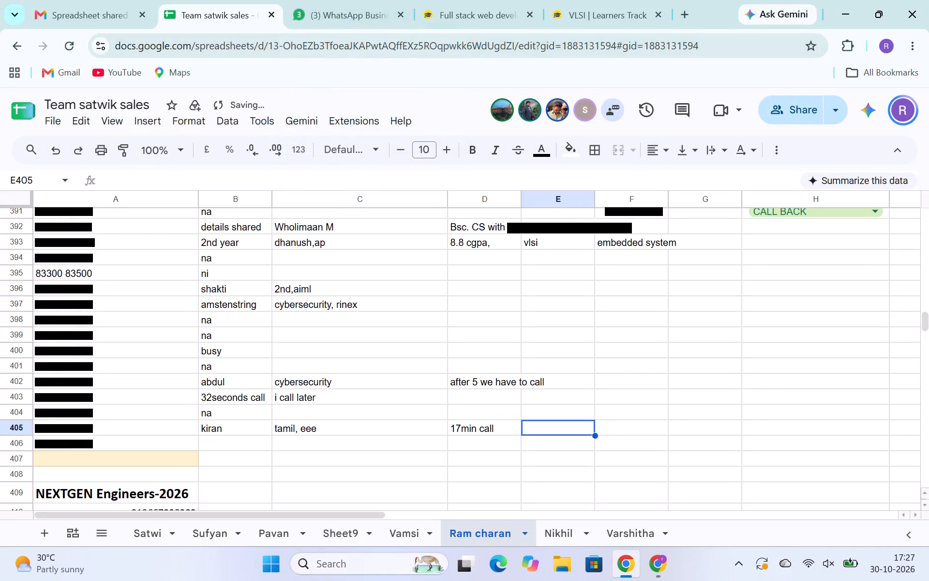
Add the note "he want to enter into technical field" in column E of row 405.
type("he wna")
key("BackSpace")
key("BackSpace")
type("anyt")
key("space")
key("BackSpace")
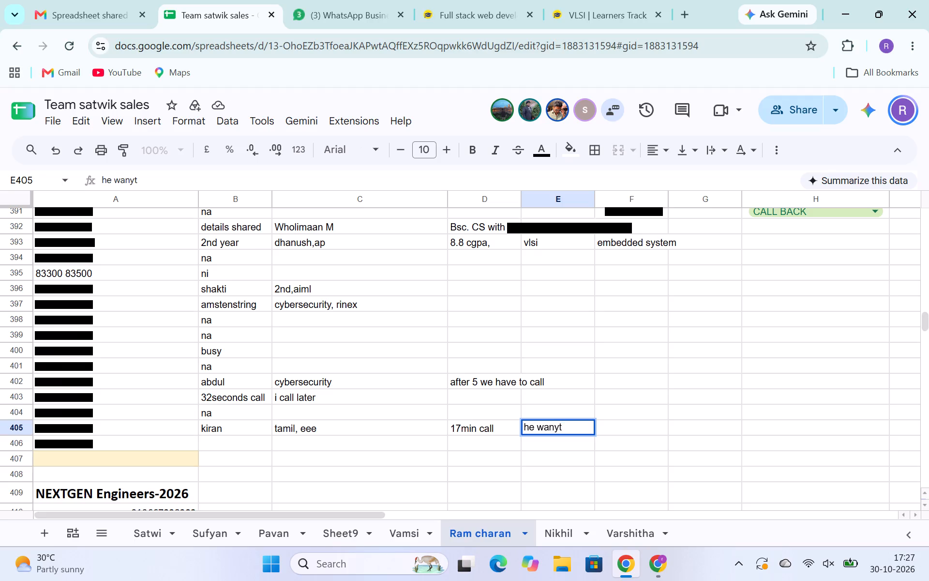
key("BackSpace")
key("BackSpace")
type("t to enter")
key("space")
type("ionto")
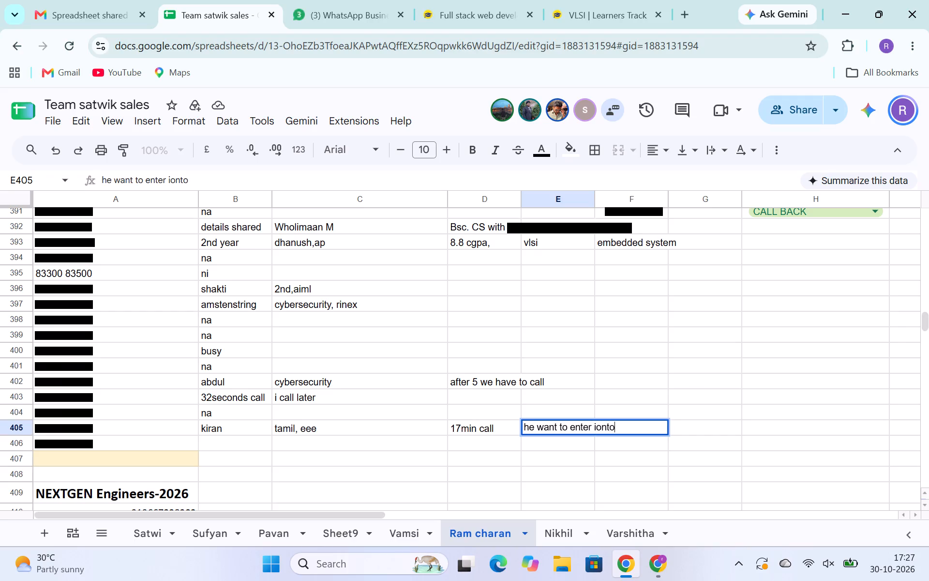
key("space")
key("BackSpace")
key("BackSpace")
key("BackSpace")
key("BackSpace")
key("BackSpace")
type("nto")
key("space")
type("technical fiels")
key("BackSpace")
key("d")
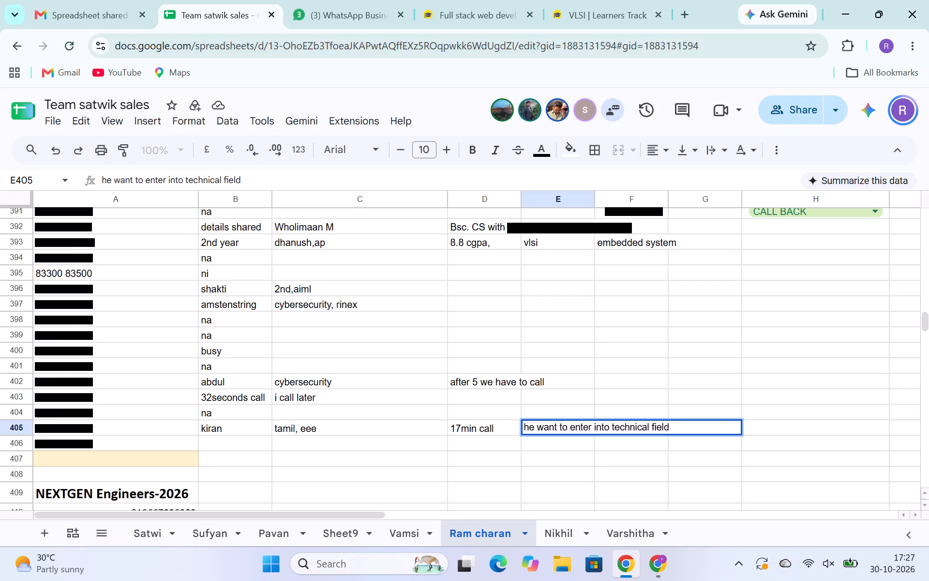
key("Down")
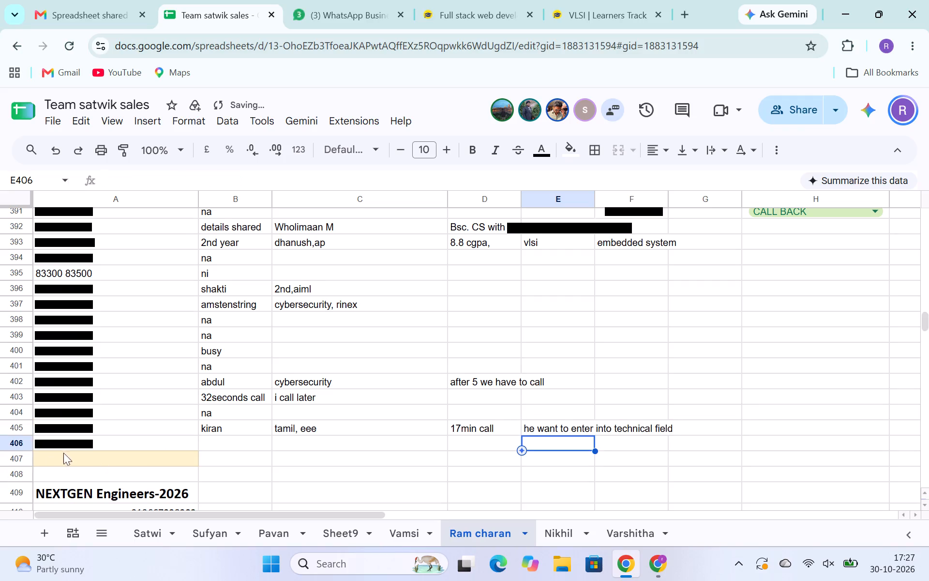
Select row 406, the lead directly below kiran's record.
left_click(25, 442)
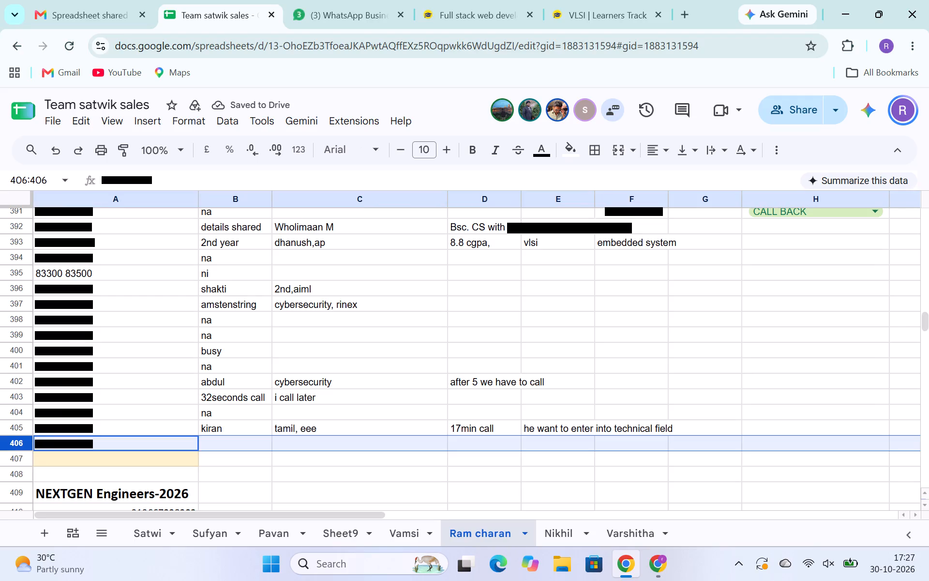
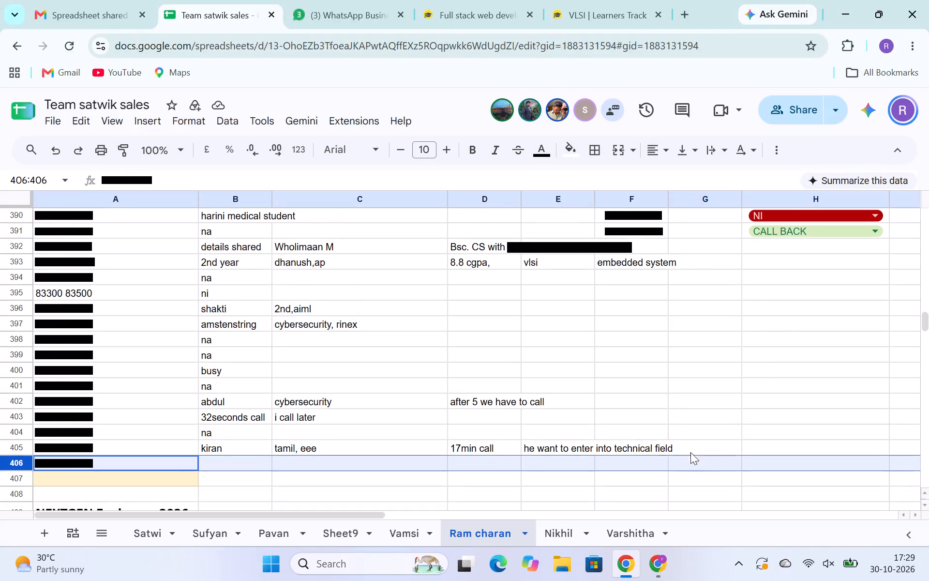
Select the phone number cell in column A of row 393, the 2nd year vlsi lead.
left_click(55, 264)
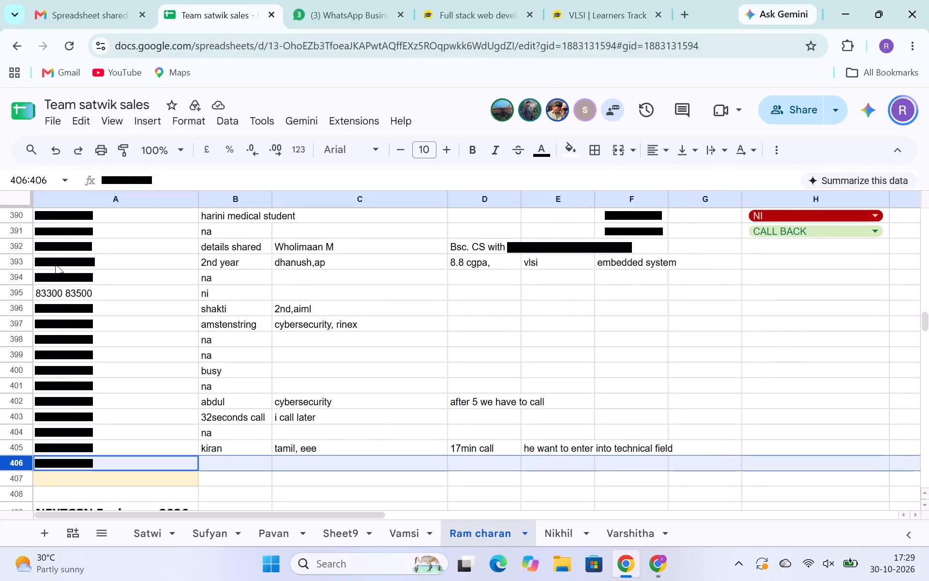
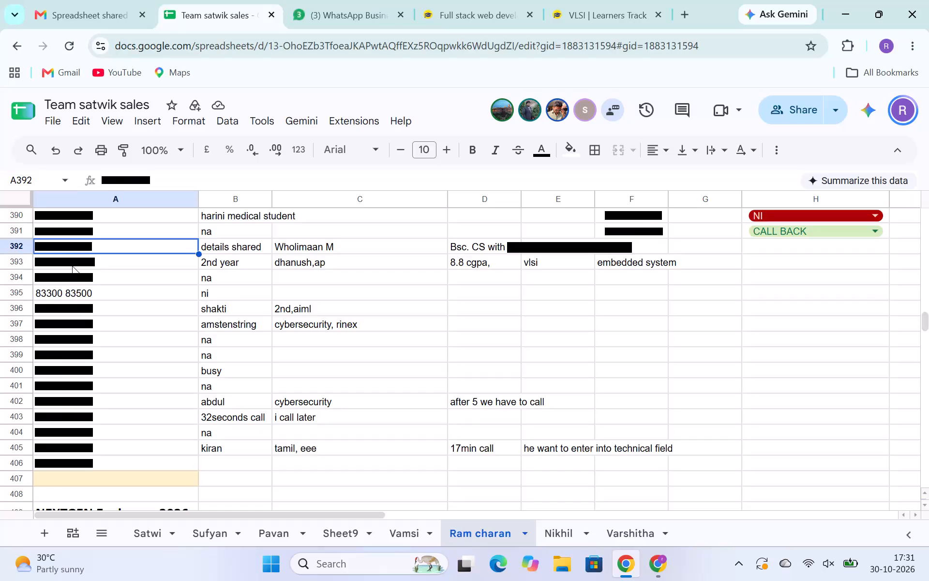
Select the empty call status cell in column H of row 392, the lead marked details shared.
key("Right")
key("Right")
key("Right")
key("Right")
key("Right")
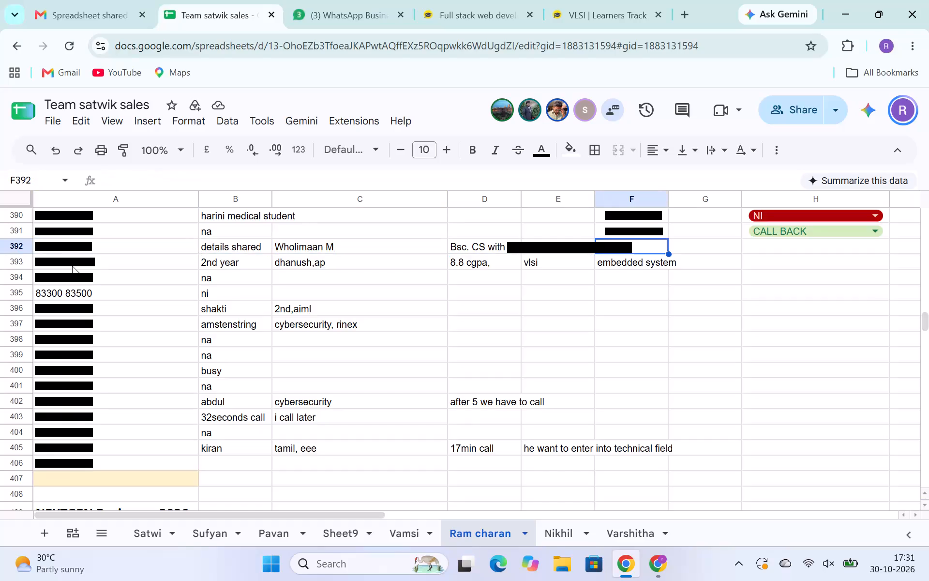
key("Right")
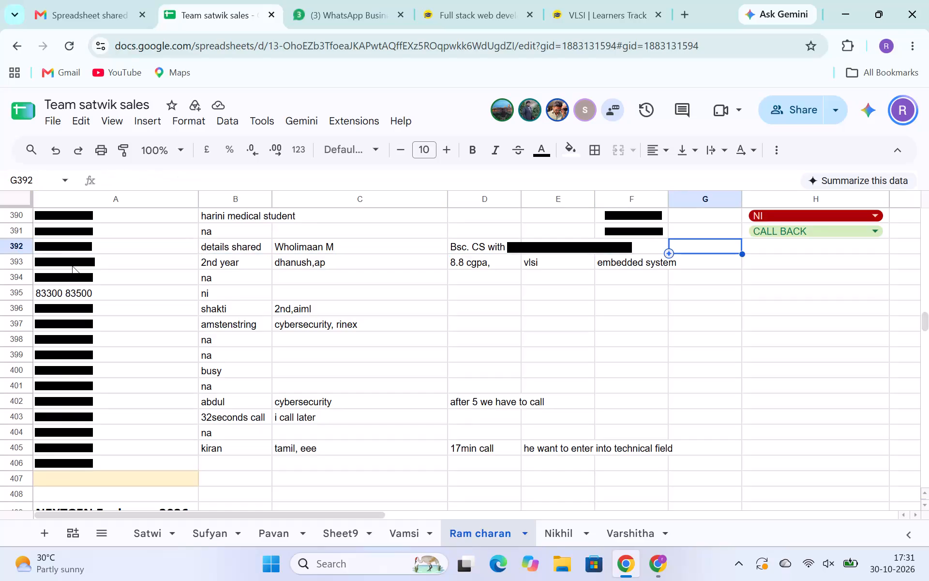
key("Right")
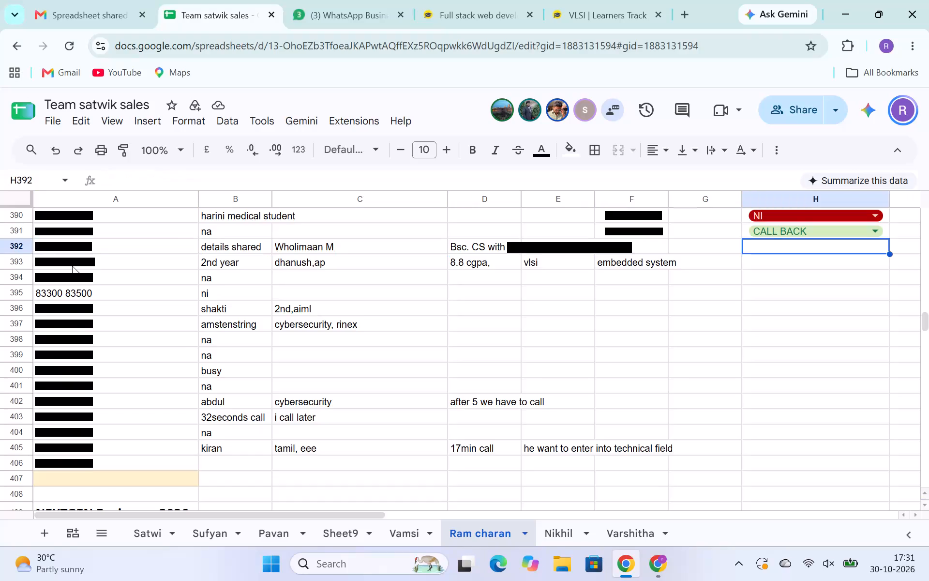
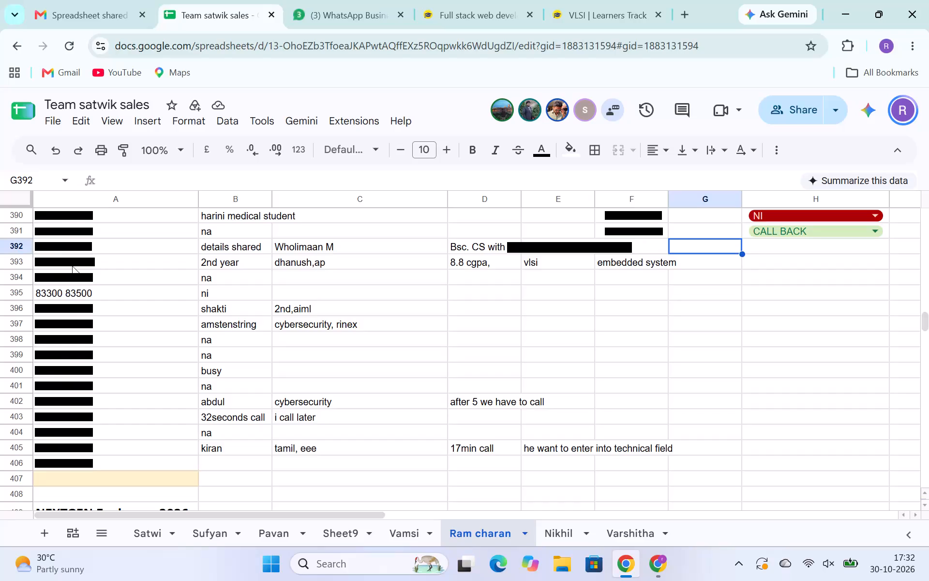
Select the call status cell in column H of row 392.
key("Right")
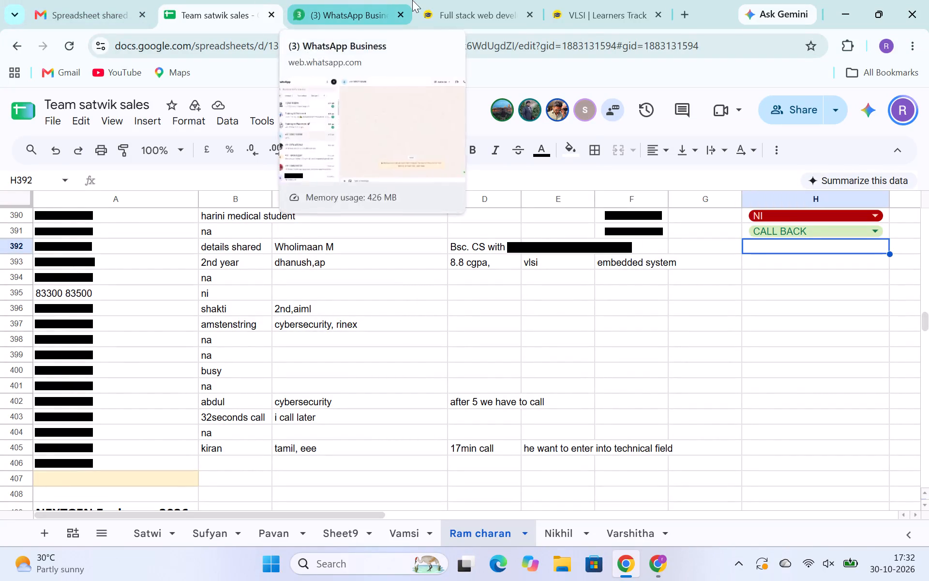
Switch to the Learners Track full stack web development page and search its courses for "aiml".
left_click(476, 0)
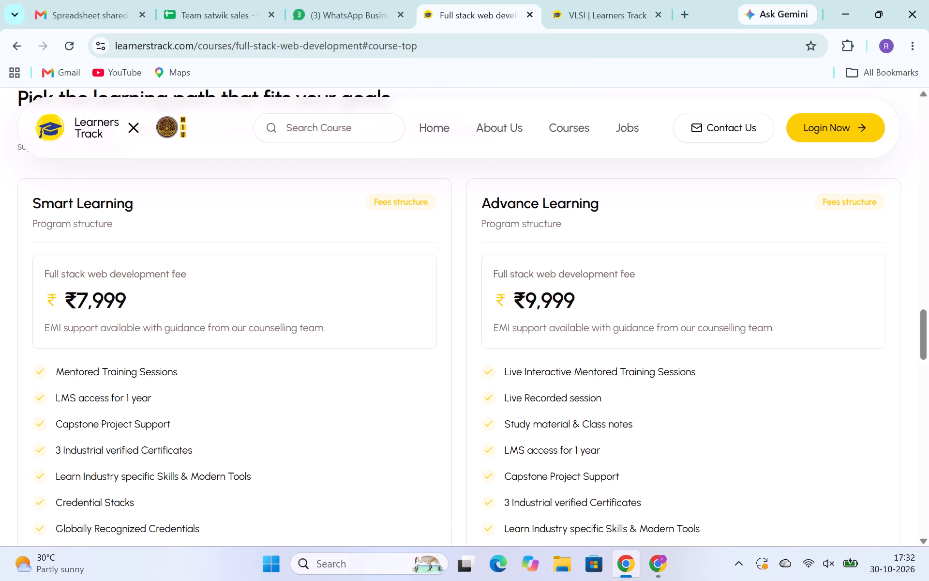
scroll(403, 200, "up", 11)
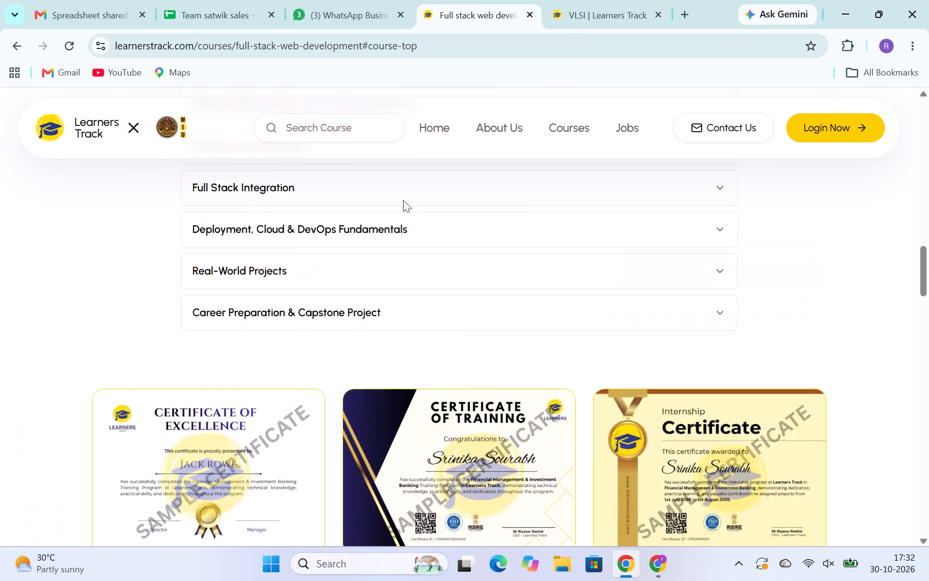
scroll(403, 200, "up", 13)
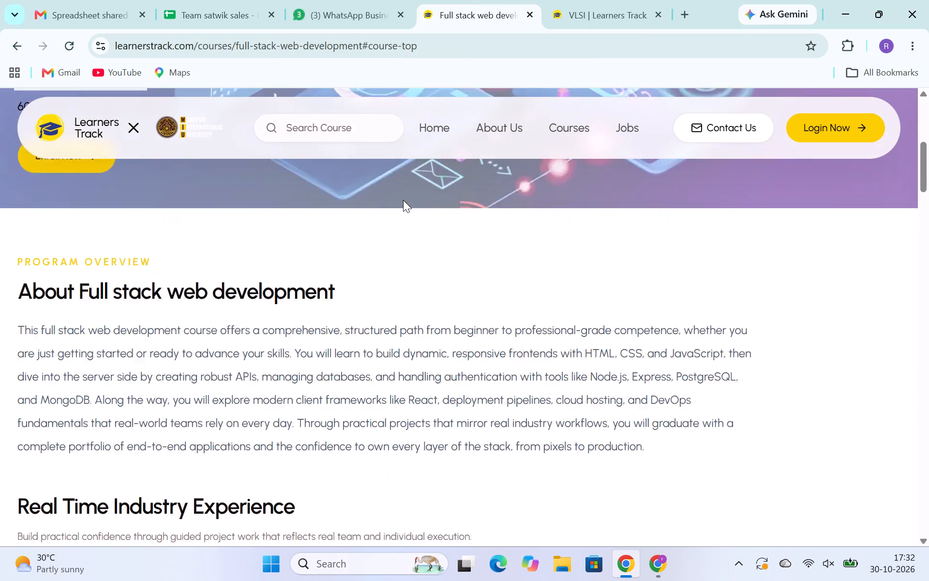
scroll(403, 200, "up", 6)
left_click(322, 132)
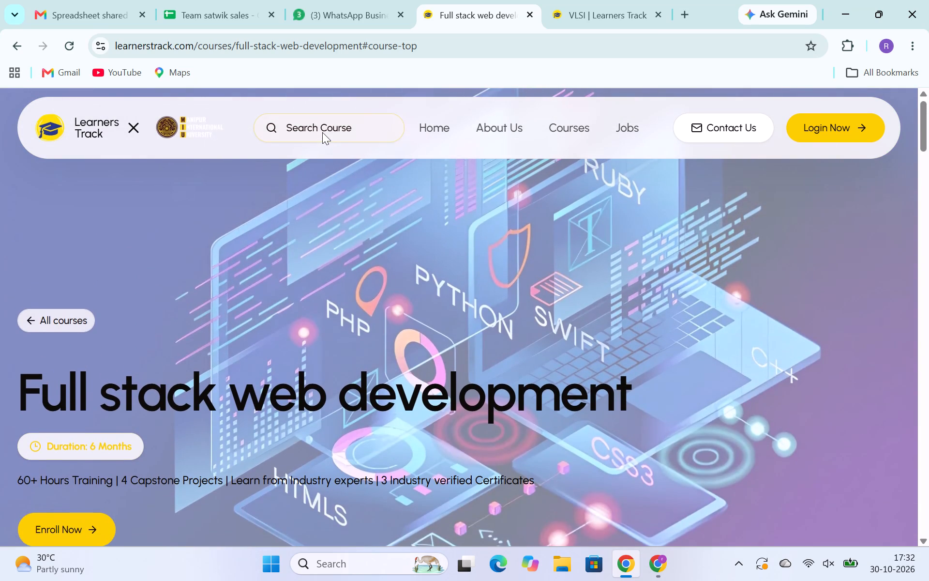
type("aik")
key("BackSpace")
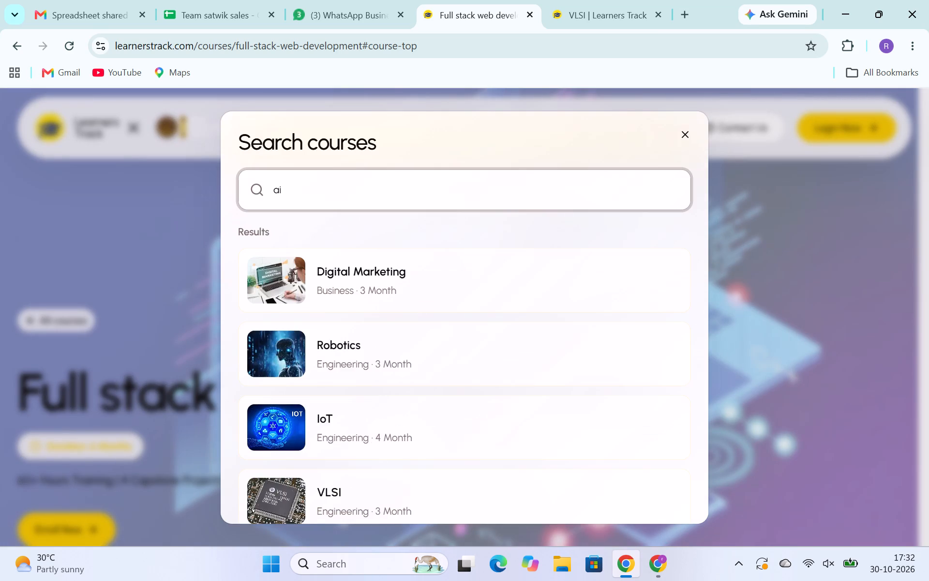
type("ml")
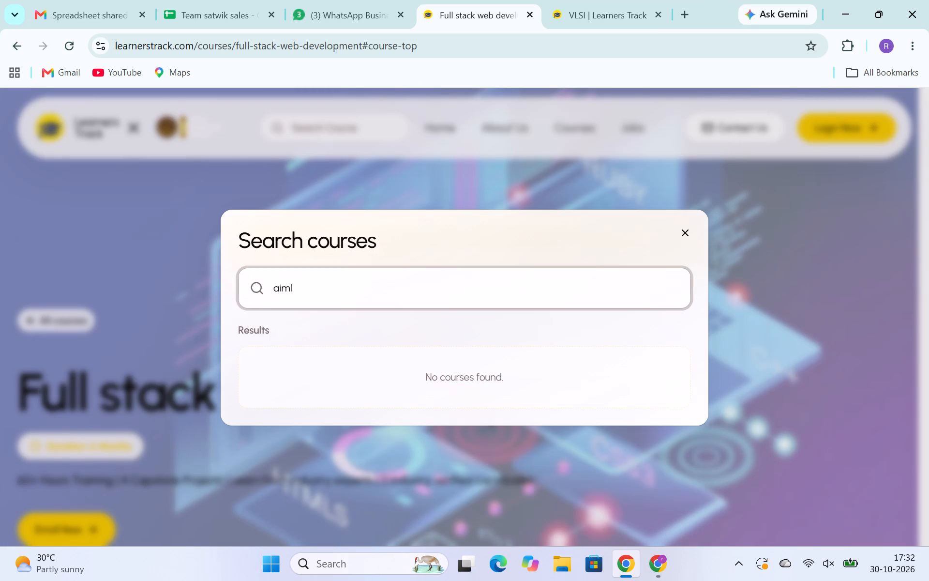
Replace the course search with "machine" and open the Machine Learning & AI course page.
key("BackSpace")
key("BackSpace")
key("BackSpace")
key("BackSpace")
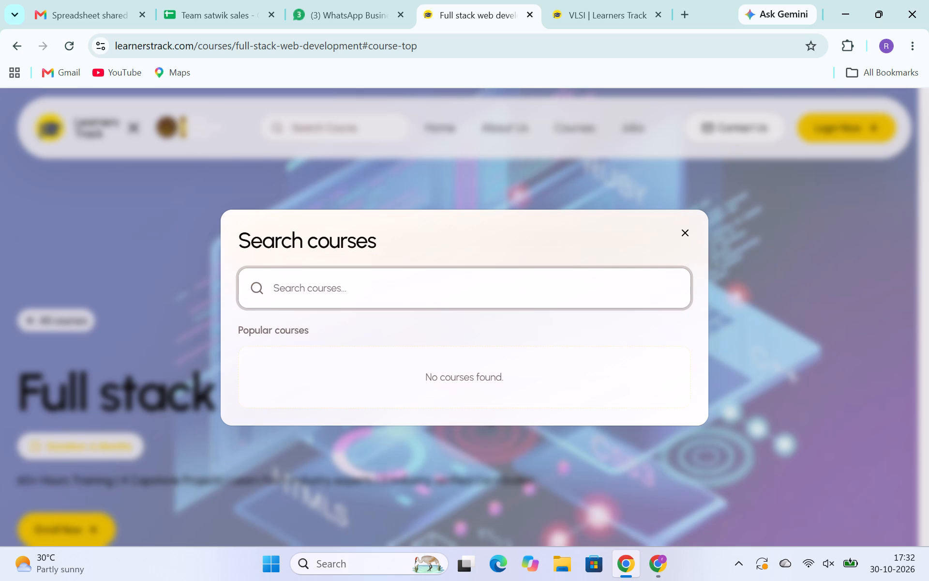
type("machine")
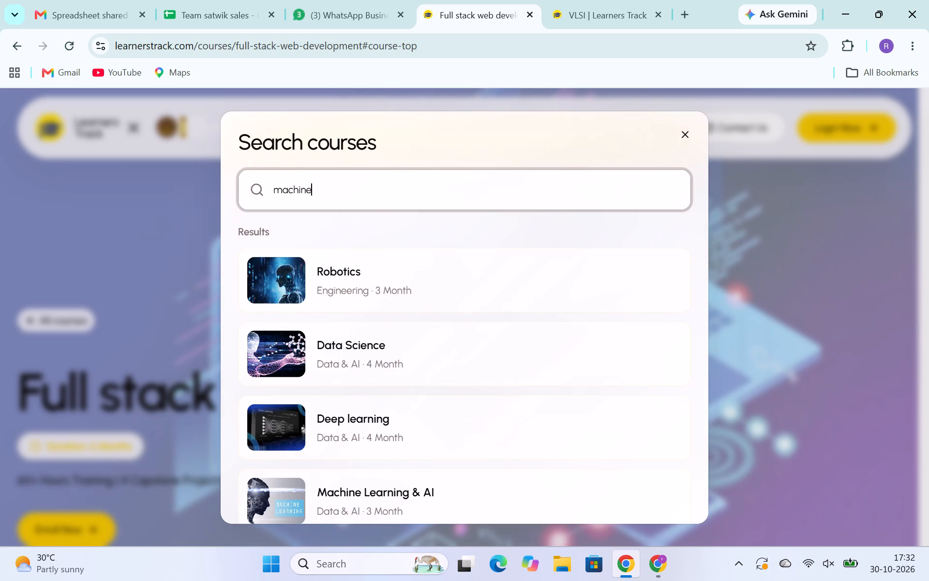
left_click(333, 498)
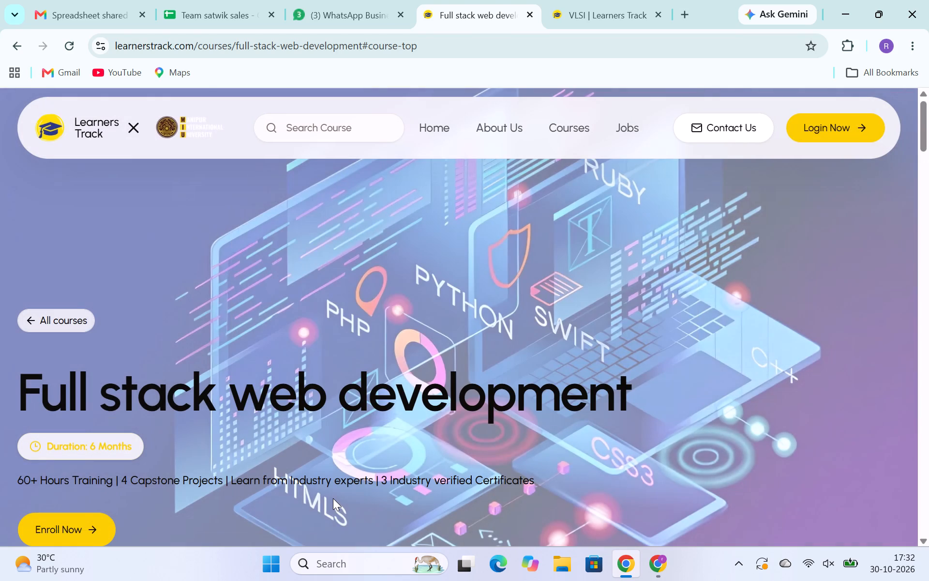
Examine the Machine Learning & AI course's curriculum, sample certificates and the fees of its Smart and Advance Learning programs.
scroll(360, 469, "down", 5)
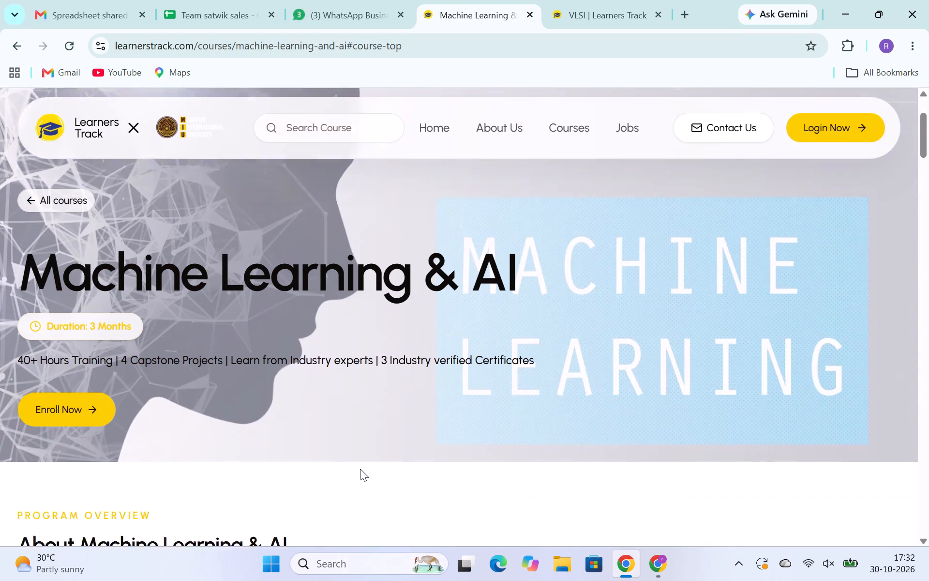
scroll(360, 469, "down", 13)
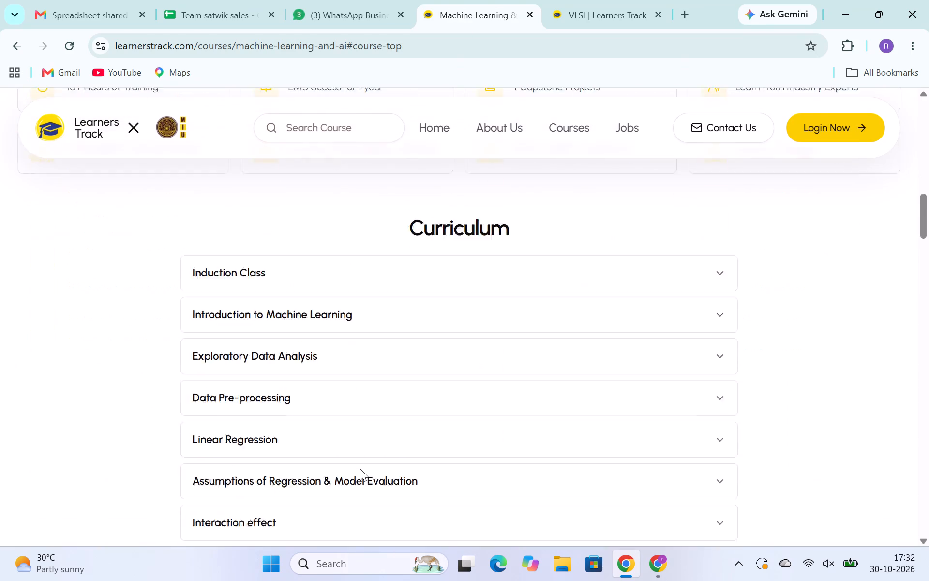
scroll(360, 469, "down", 9)
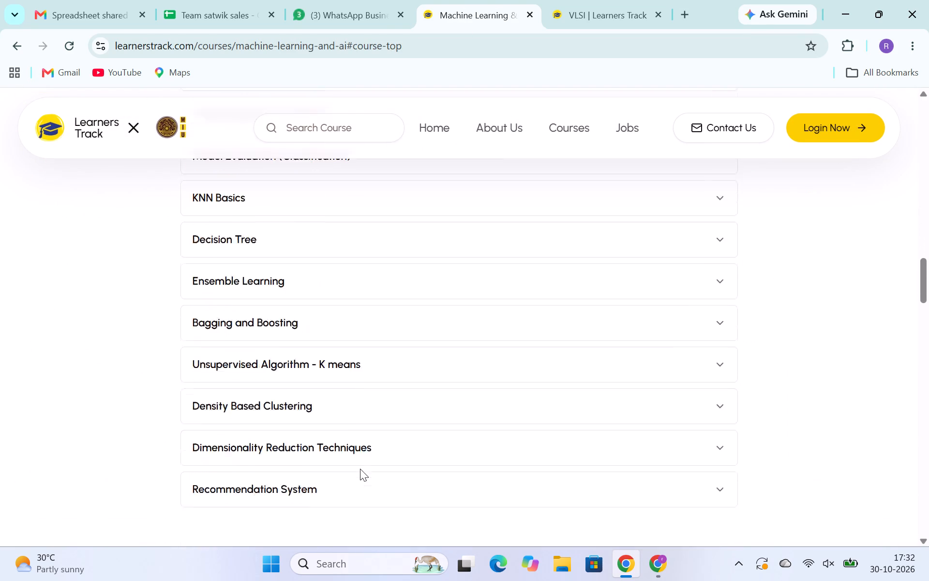
scroll(360, 469, "down", 2)
scroll(360, 469, "up", 2)
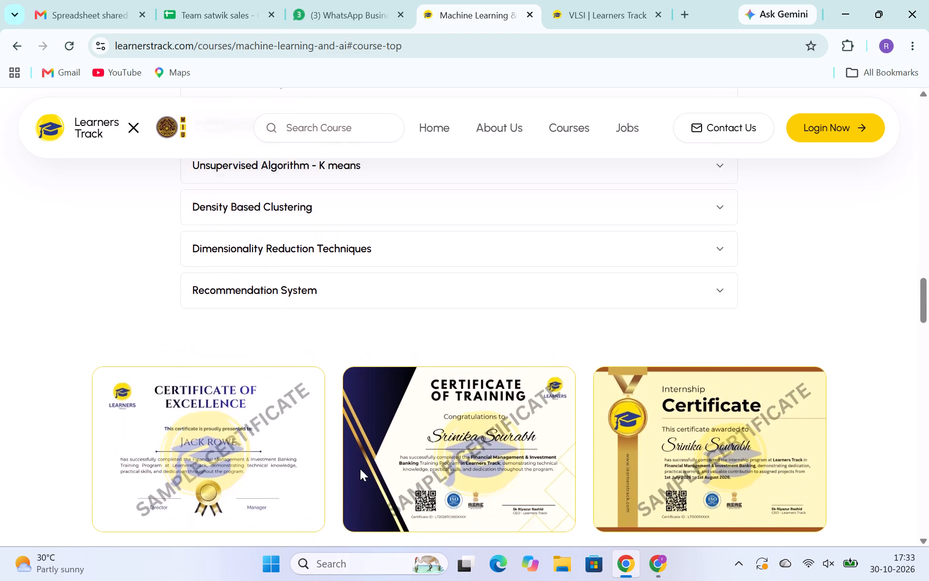
scroll(360, 469, "up", 2)
scroll(360, 469, "down", 8)
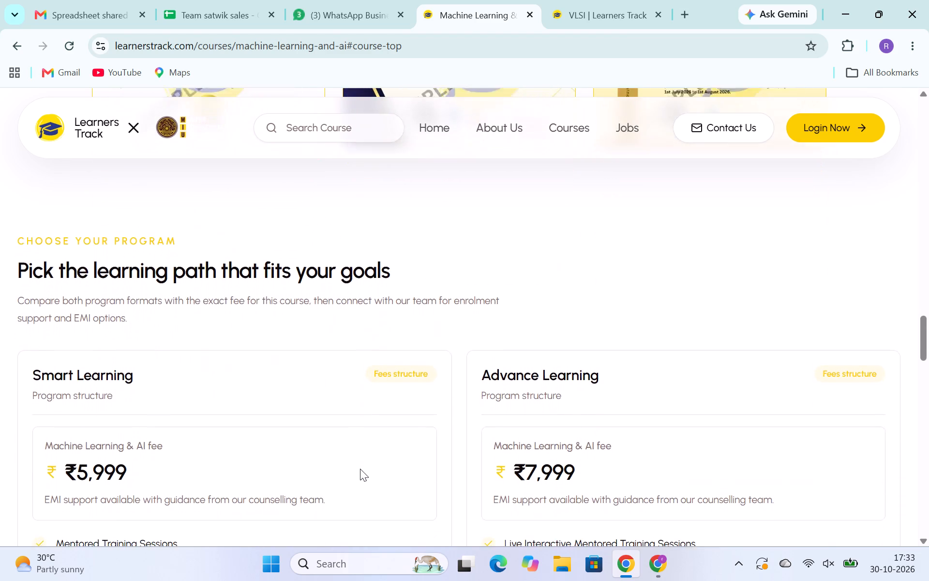
scroll(360, 469, "up", 2)
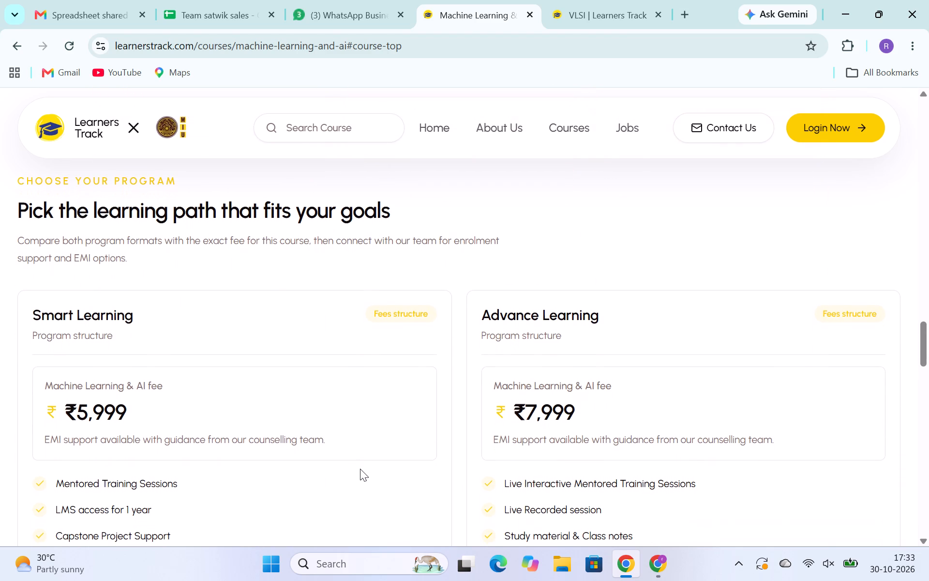
scroll(360, 469, "up", 2)
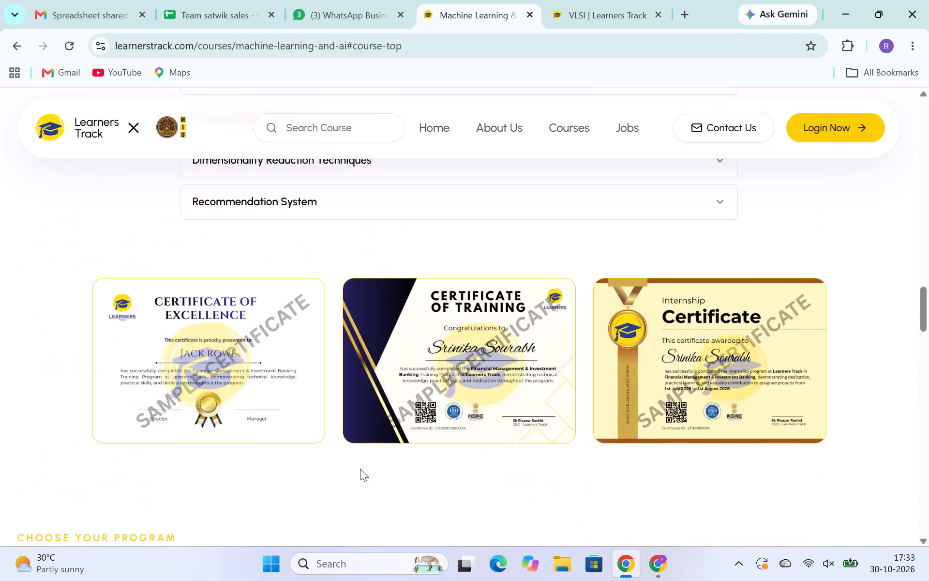
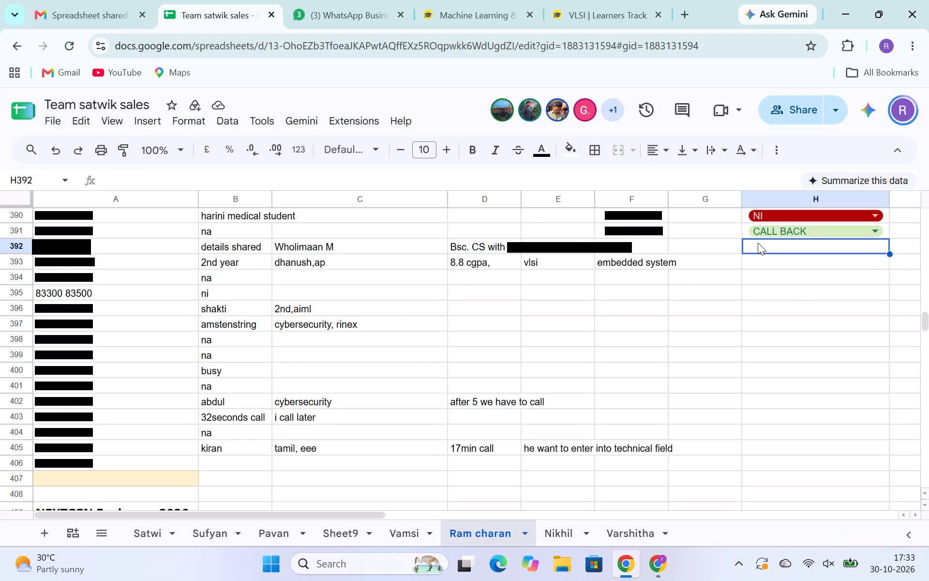
Enter the call status "not intrested" in column H of row 392.
type("not")
key("space")
type("intrested")
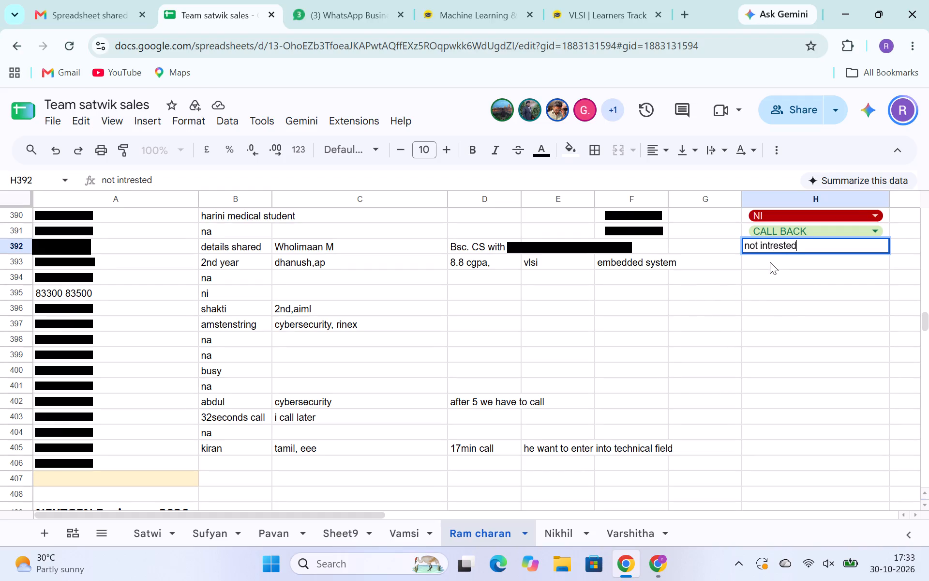
left_click(770, 262)
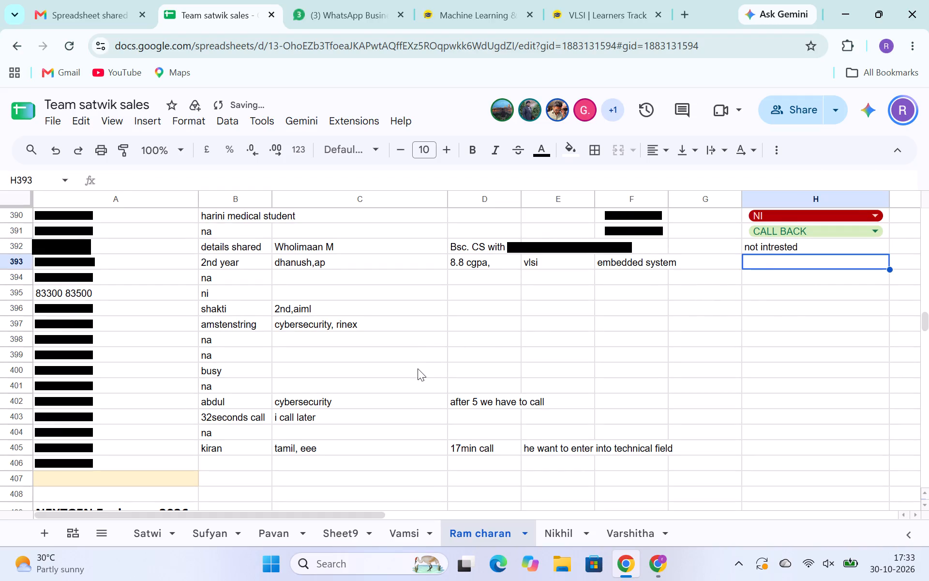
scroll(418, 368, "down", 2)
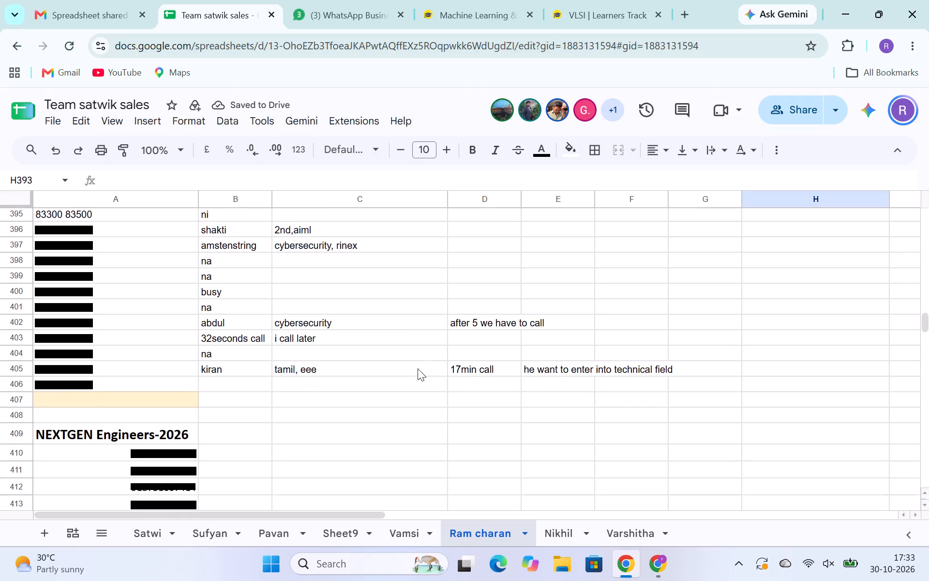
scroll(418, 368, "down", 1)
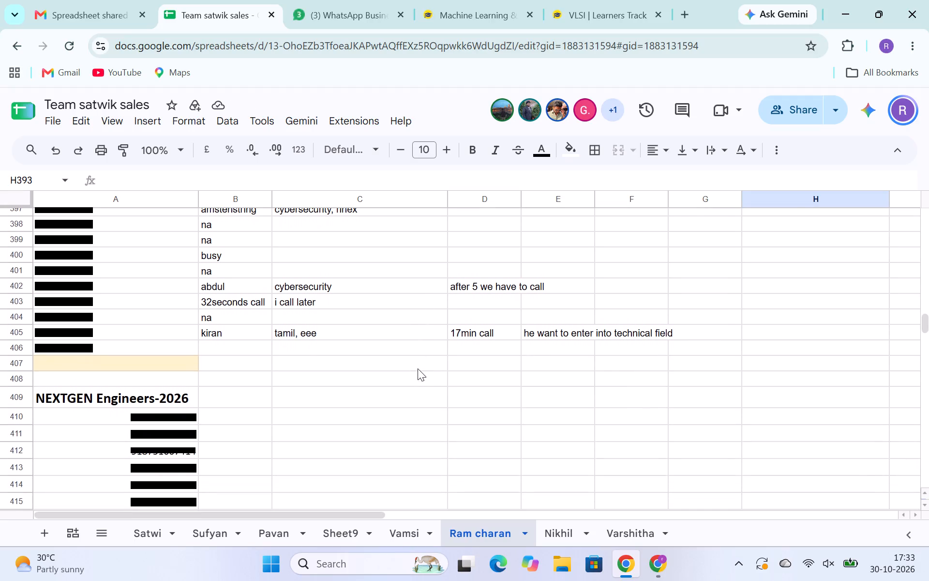
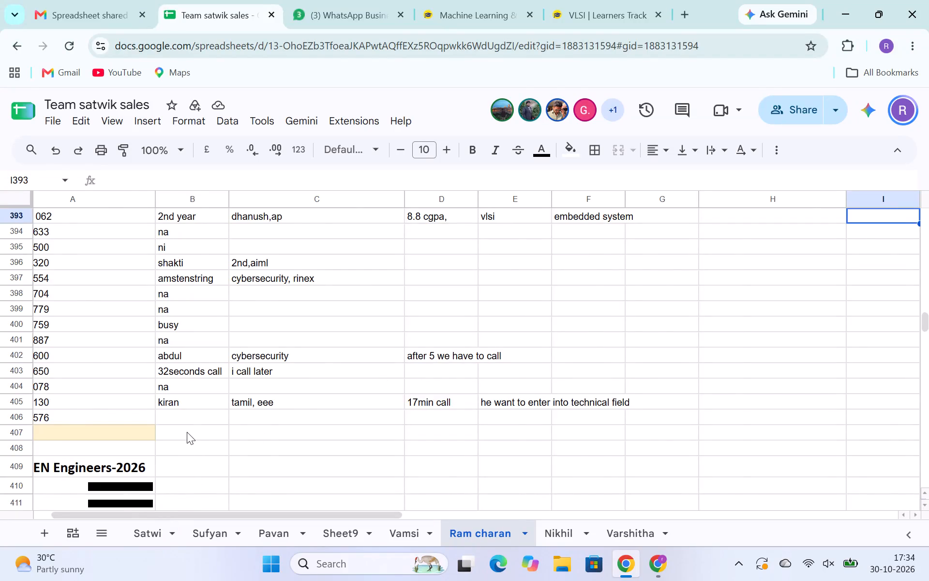
Enter the call outcome "na" in column B of row 406, the last lead above the NEXTGEN Engineers-2026 section.
scroll(187, 432, "right", 2)
left_click(223, 407)
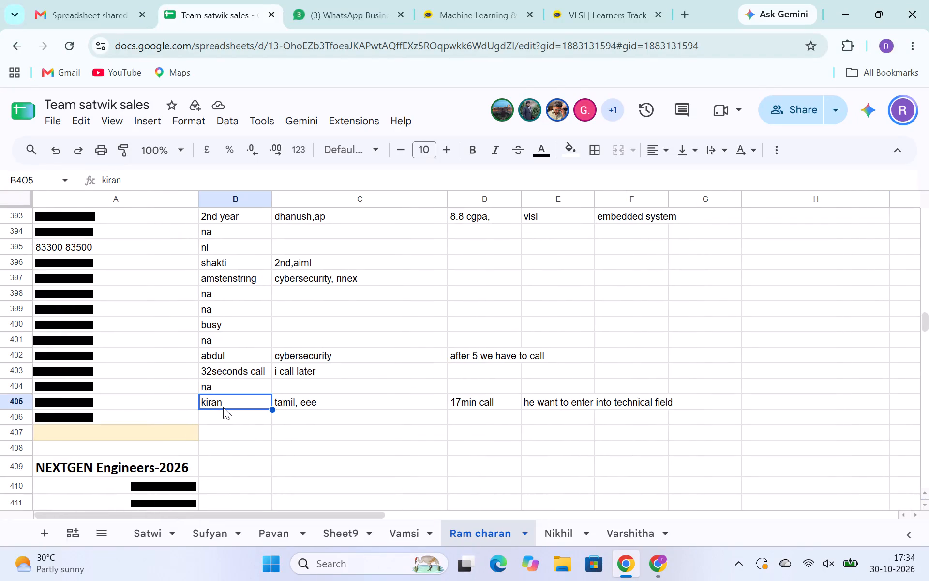
key("Down")
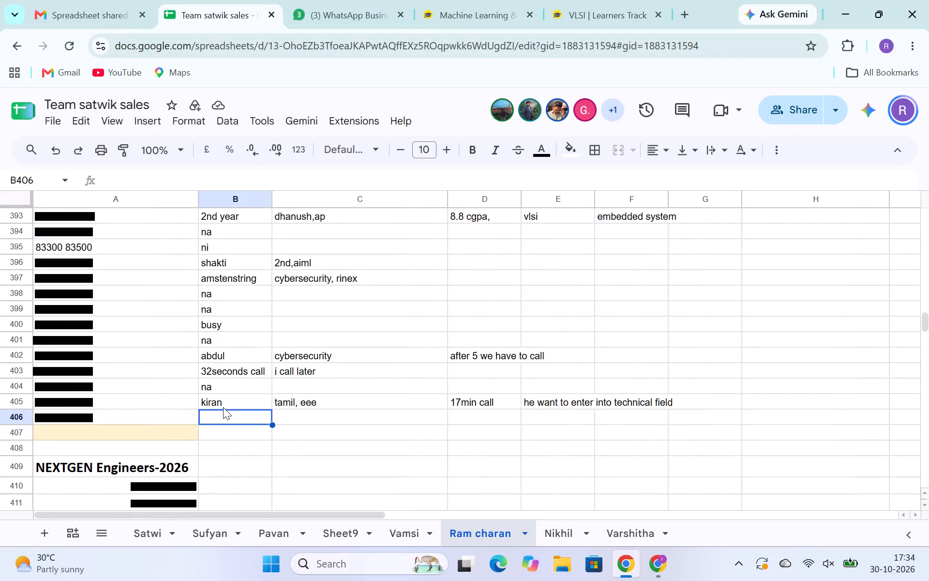
type("na")
key("Down")
key("Down")
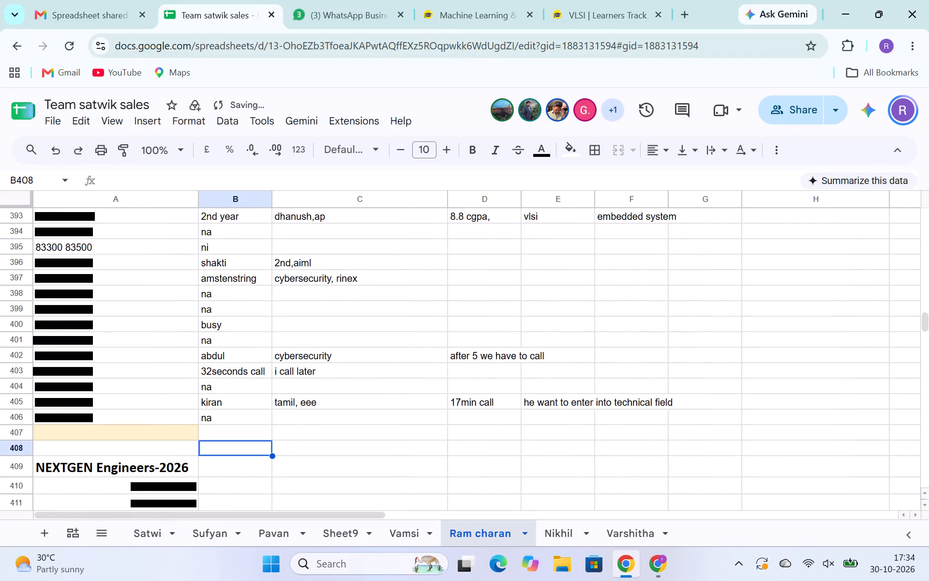
key("Down")
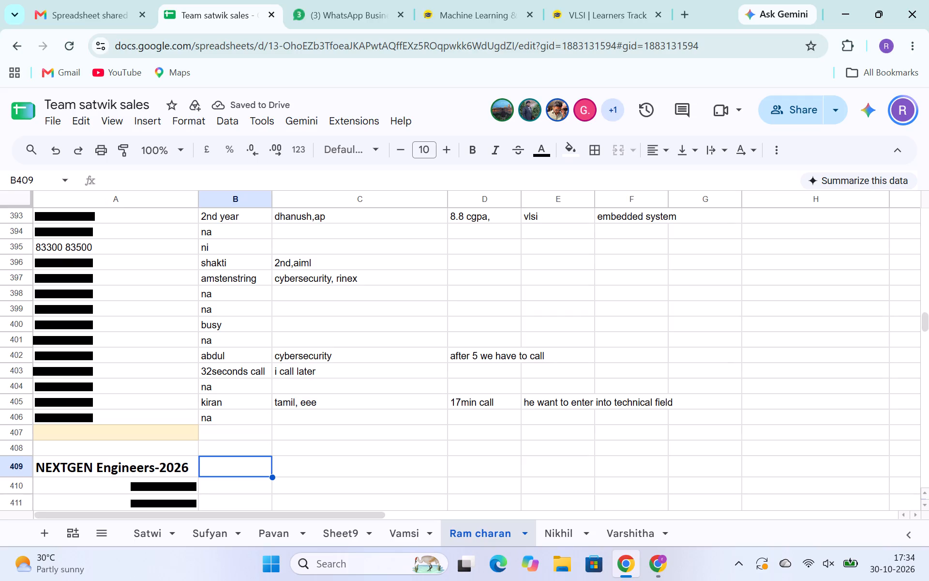
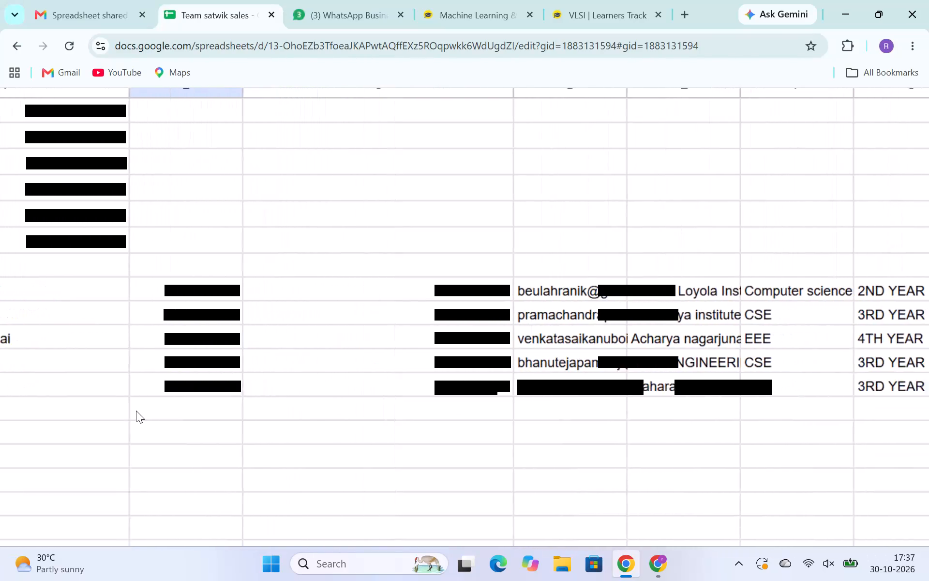
Examine the college, branch, year and internship programme details of the leads in rows 457 to 461.
scroll(136, 411, "left", 1)
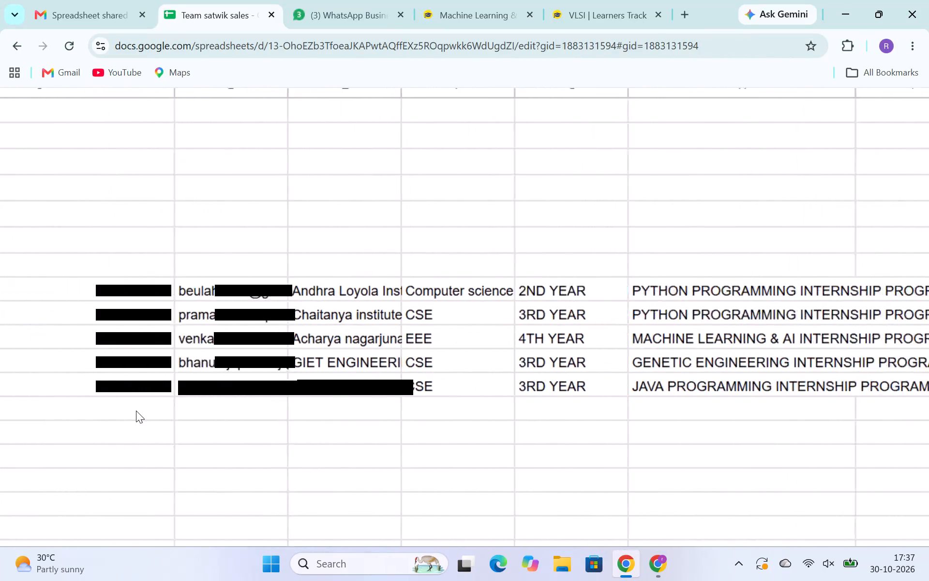
scroll(136, 411, "left", 2)
scroll(136, 411, "right", 1)
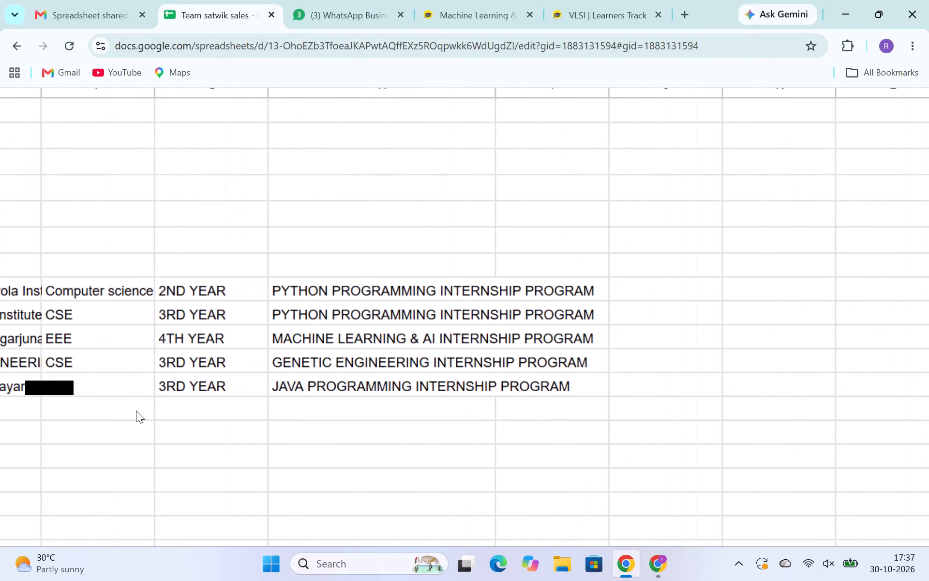
scroll(136, 411, "right", 1)
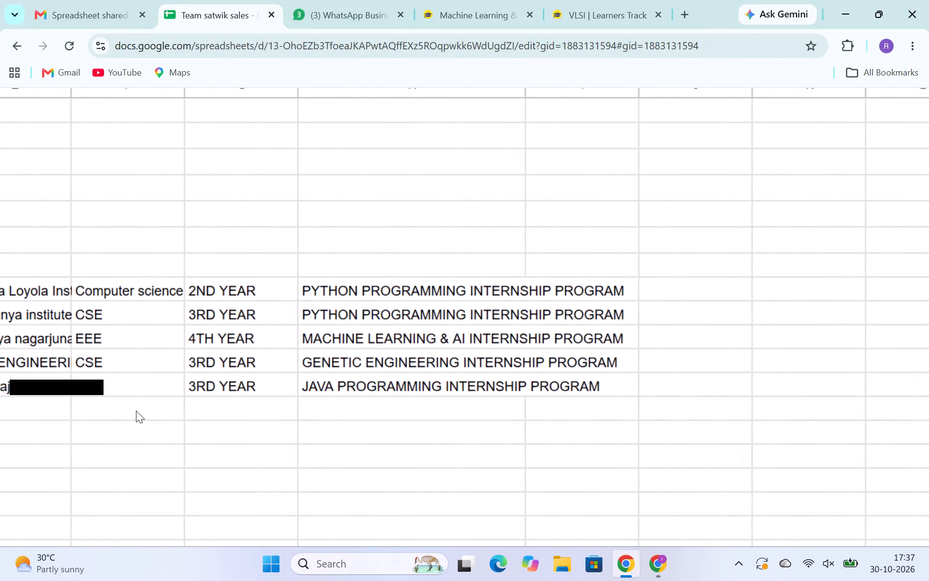
scroll(136, 411, "right", 1)
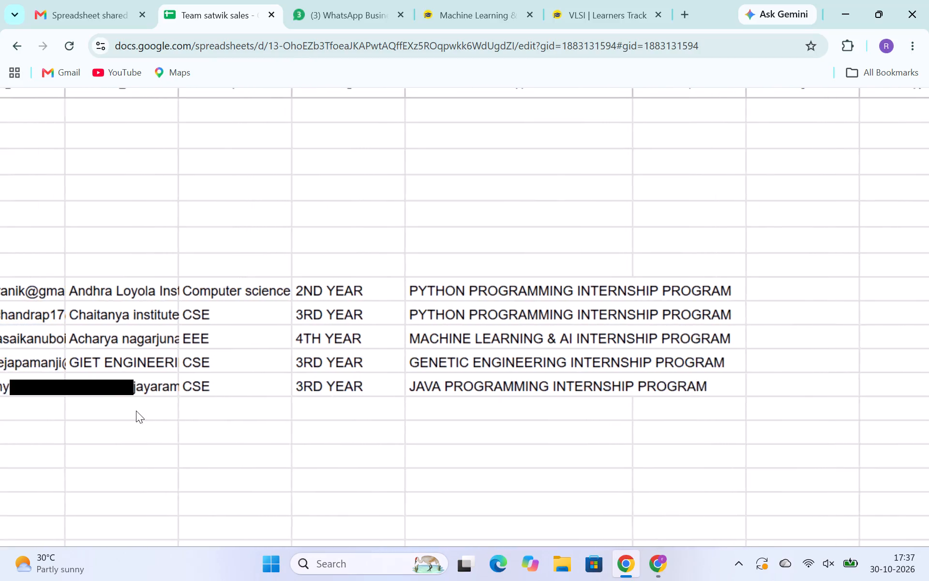
scroll(136, 411, "right", 1)
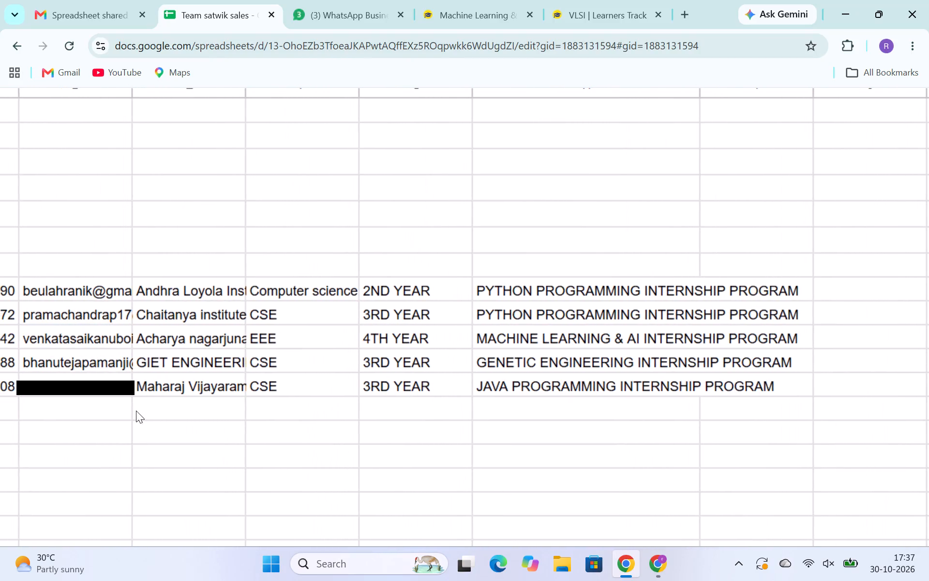
scroll(136, 411, "right", 3)
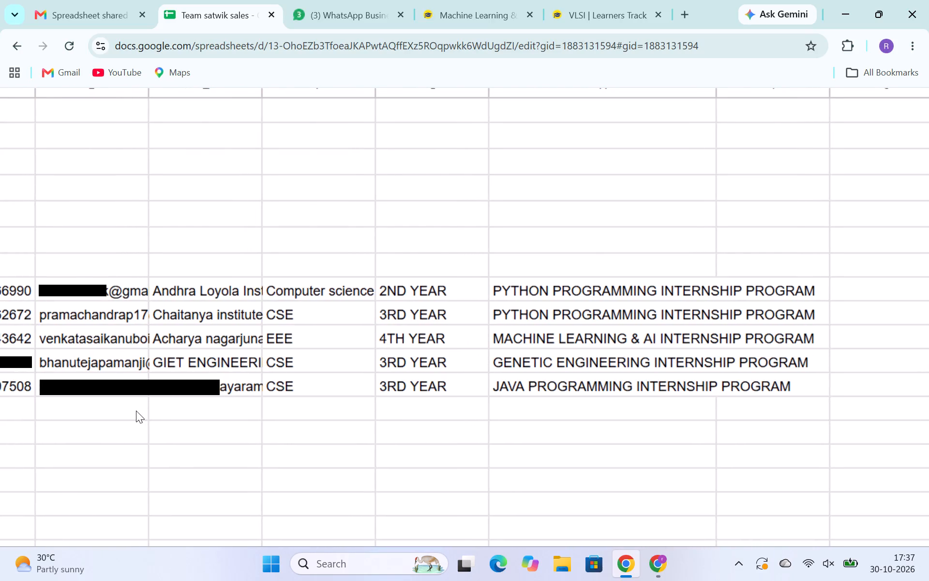
scroll(136, 411, "right", 1)
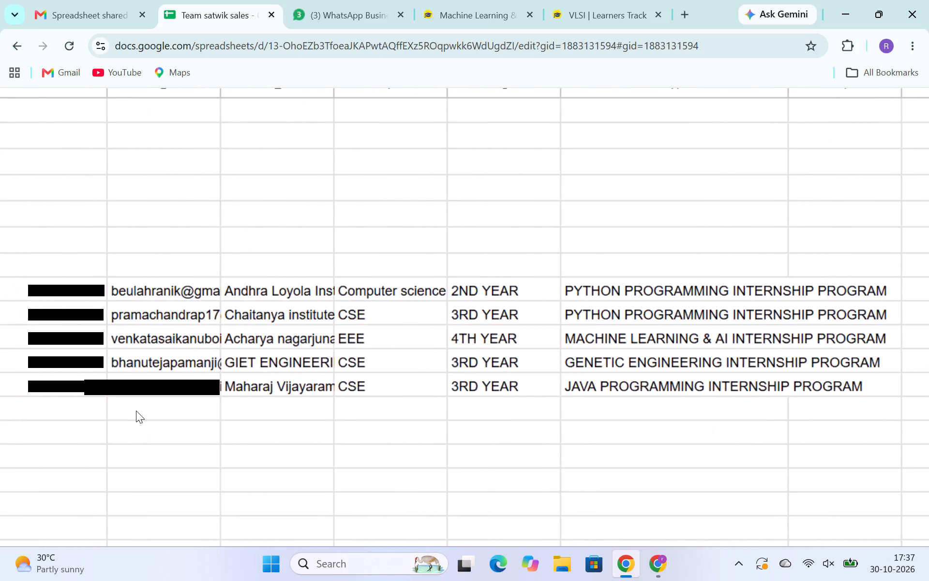
scroll(136, 411, "right", 4)
Enter the call outcome "na" in column K of row 457, the first lead listed for the Python programming internship.
scroll(136, 411, "left", 7)
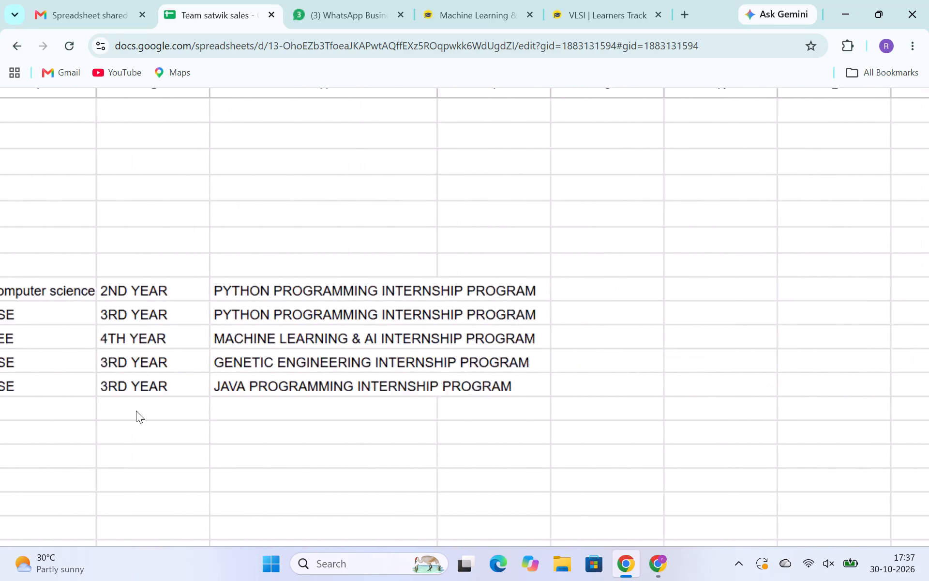
scroll(136, 411, "left", 1)
left_click(553, 274)
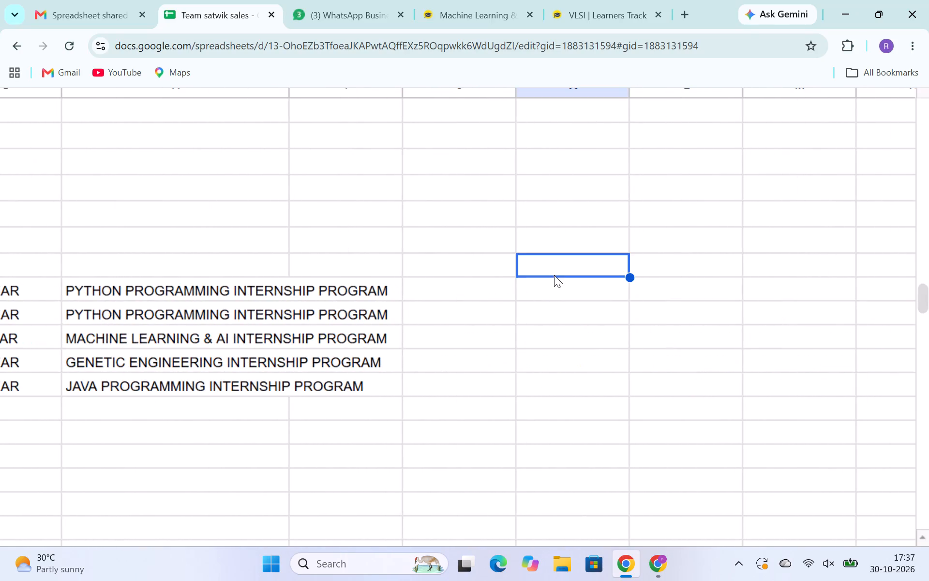
left_click(561, 281)
type("na")
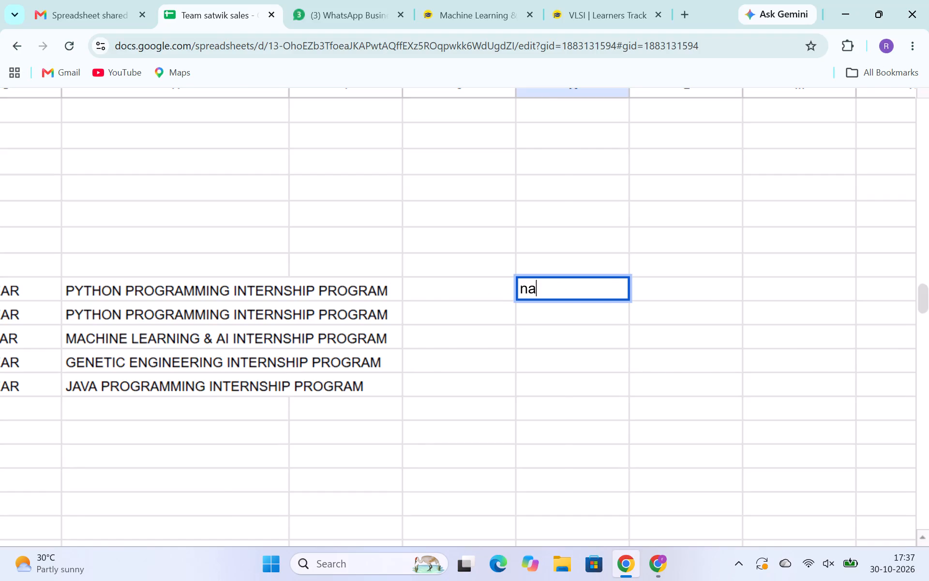
Select the whole of row 458, the second lead listed for the Python programming internship.
scroll(561, 281, "right", 8)
scroll(302, 326, "right", 8)
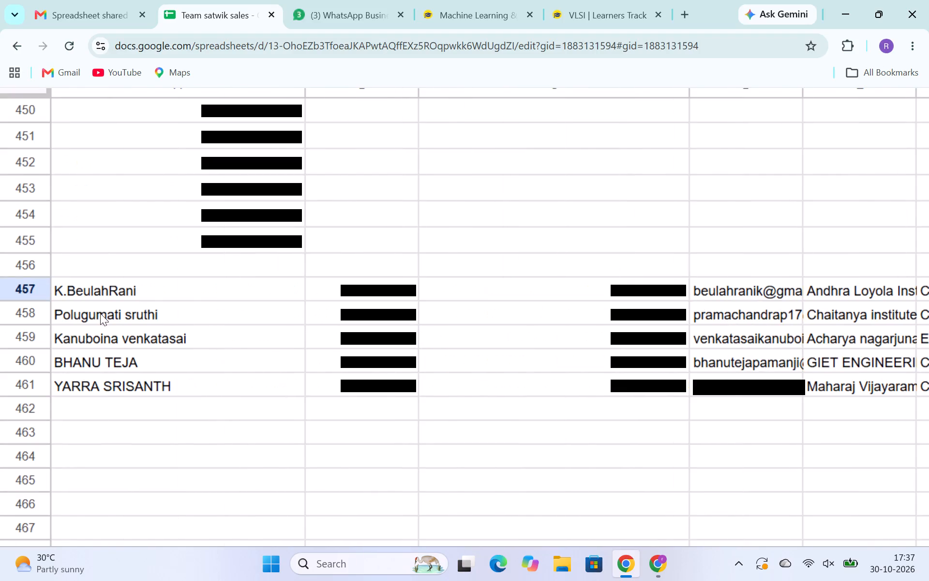
left_click(34, 316)
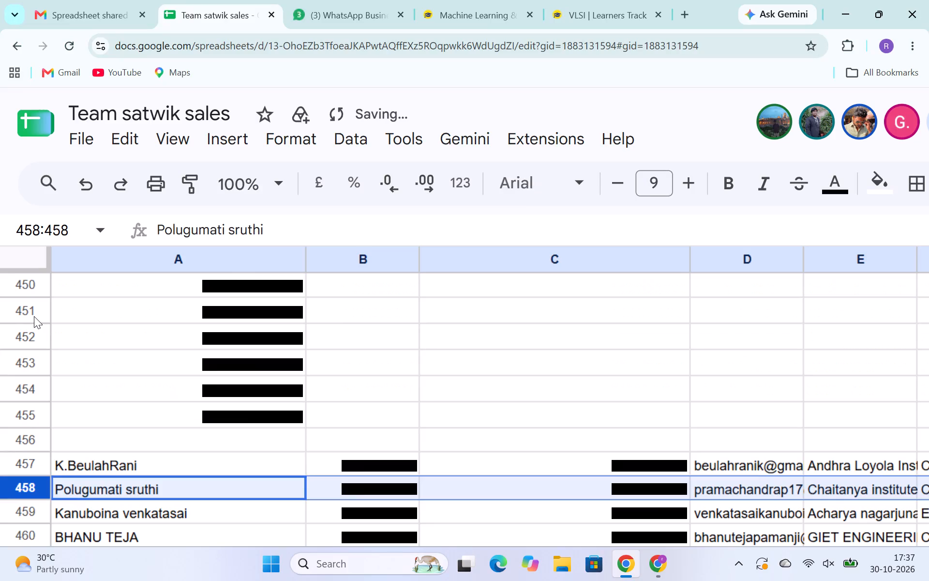
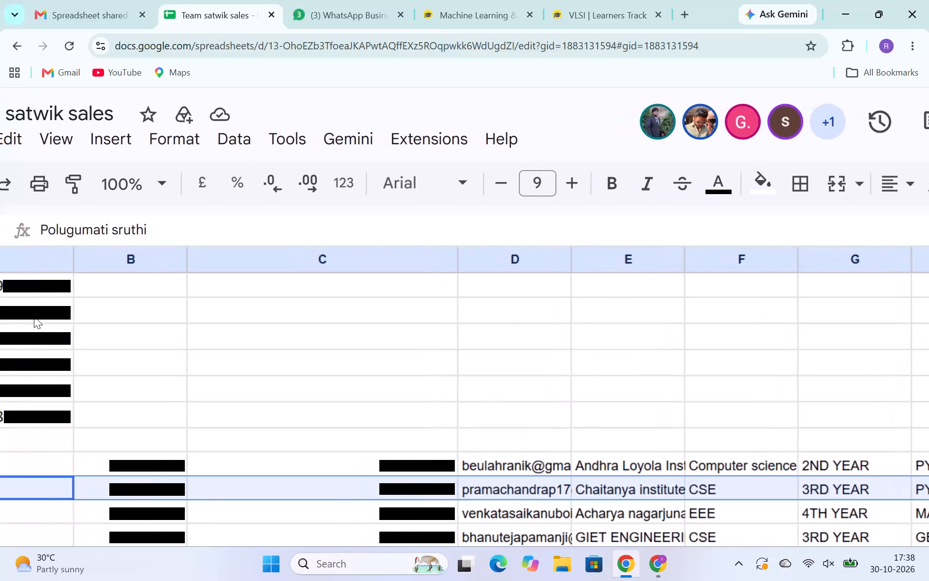
Enter the call outcome "no is not valid" in column K of row 458, the second Python programming internship lead.
scroll(34, 316, "down", 1)
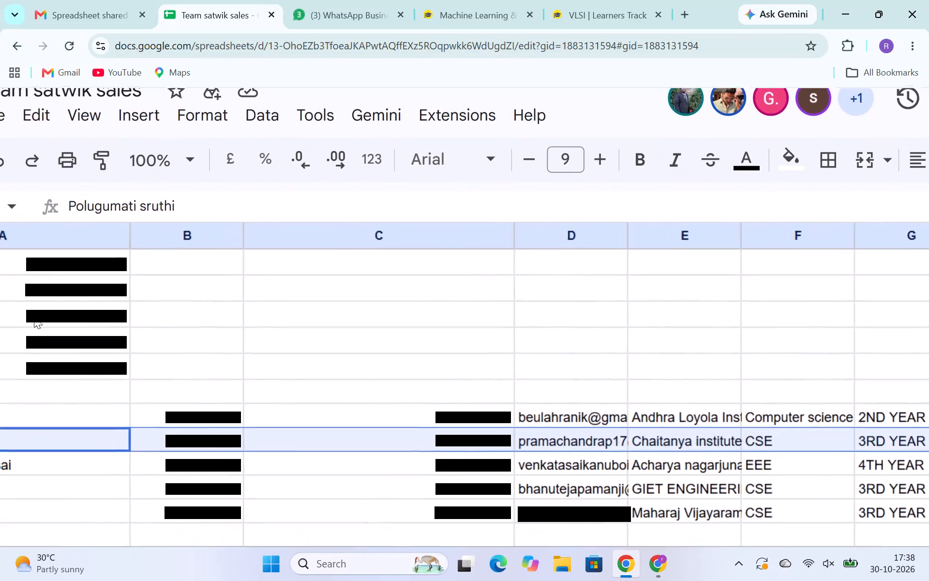
scroll(34, 316, "down", 1)
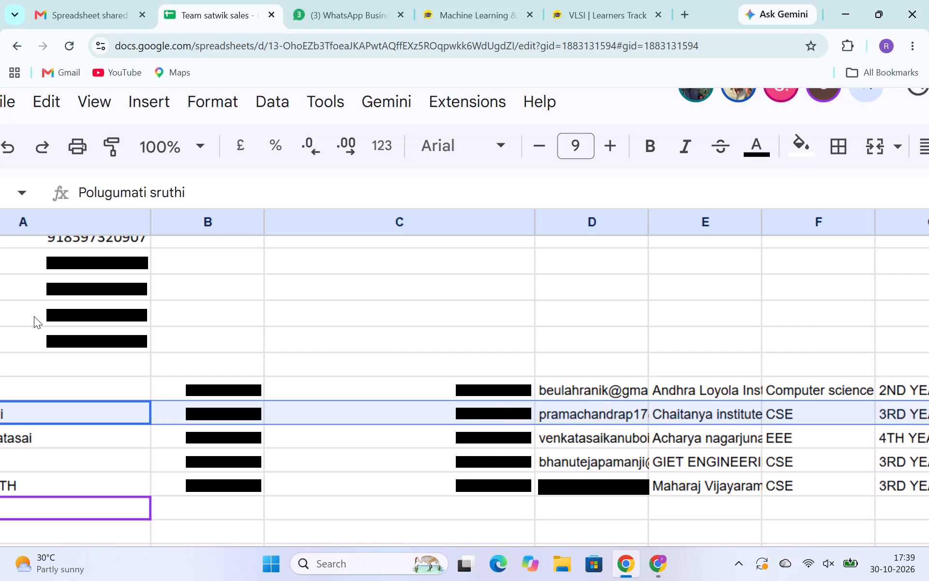
scroll(34, 316, "left", 8)
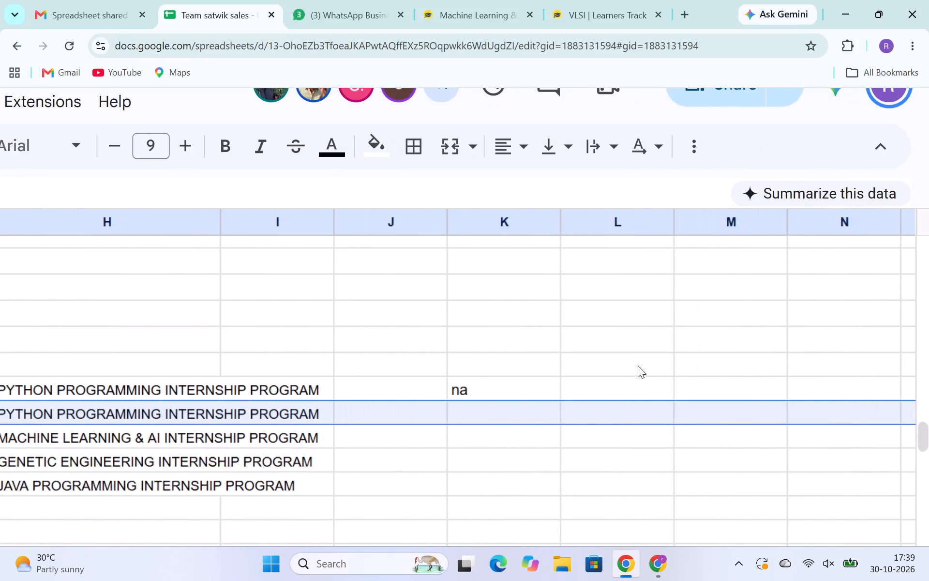
left_click(470, 413)
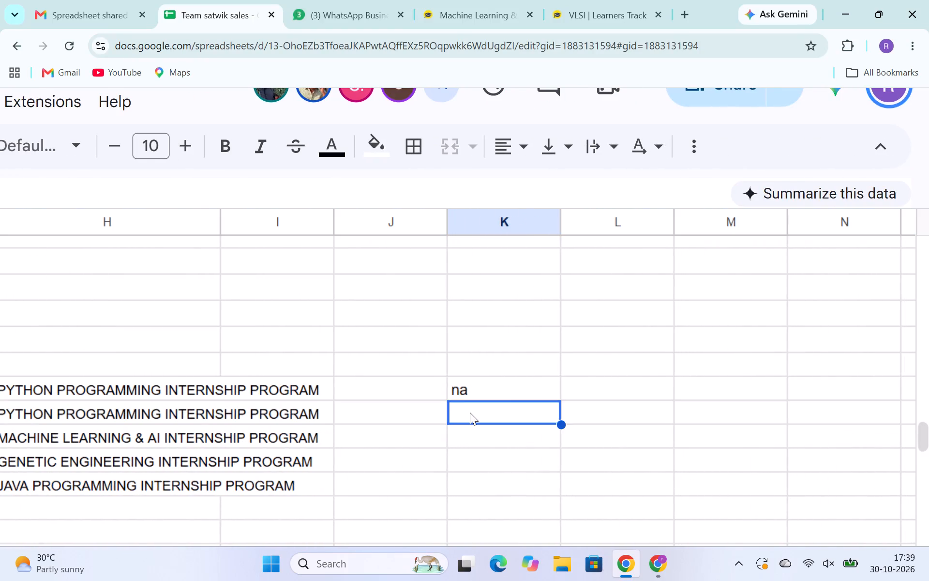
type("no is")
key("space")
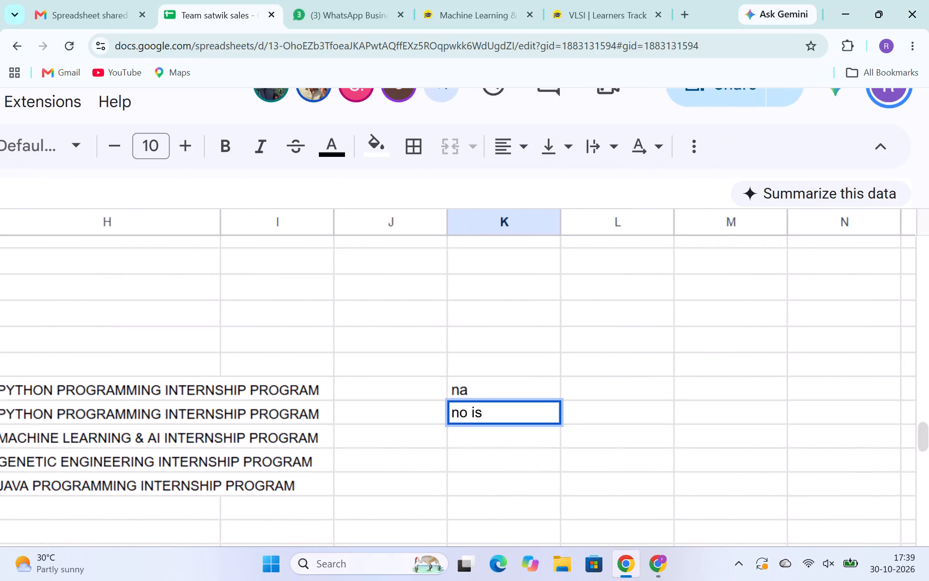
type("not valid")
Select the whole of row 459, the lead listed for the Machine Learning & AI internship program.
scroll(470, 413, "right", 10)
scroll(144, 481, "right", 4)
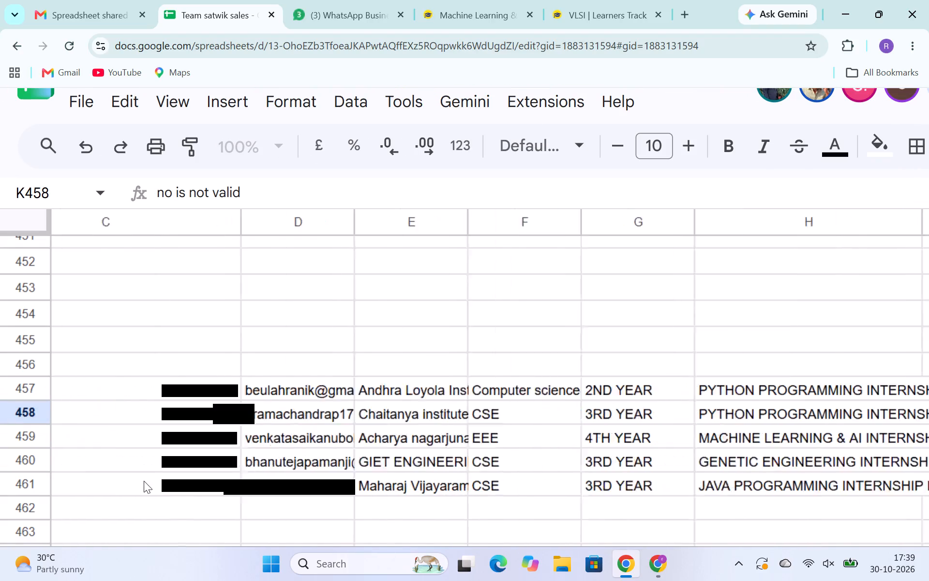
scroll(144, 481, "right", 3)
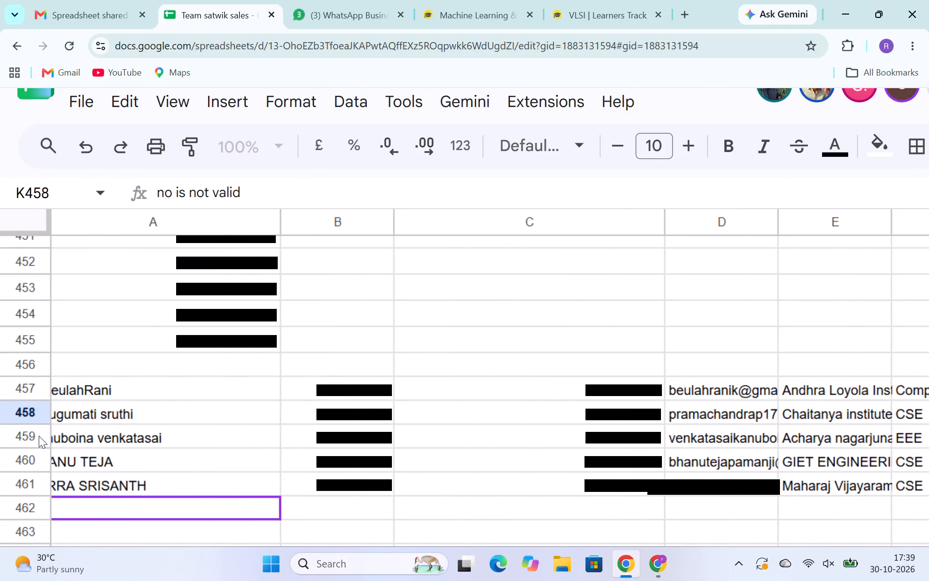
left_click(39, 436)
scroll(321, 502, "right", 8)
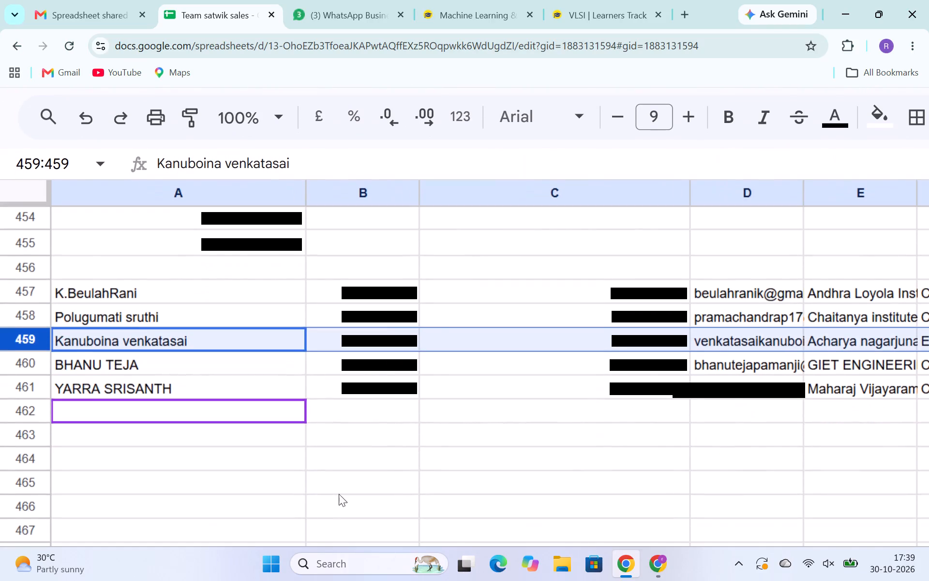
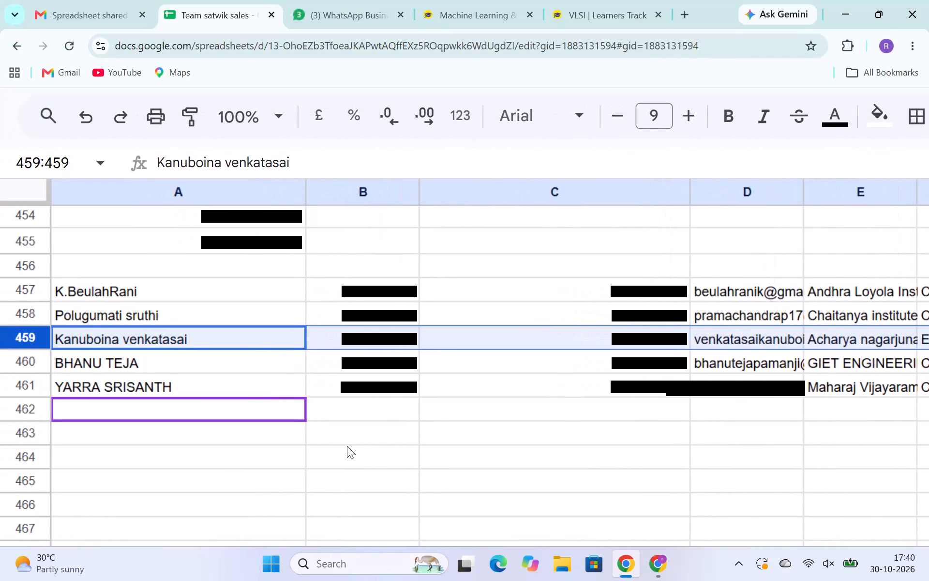
Review the contact, college, branch, year and programme details of the selected Machine Learning & AI internship lead in row 459.
scroll(347, 446, "left", 2)
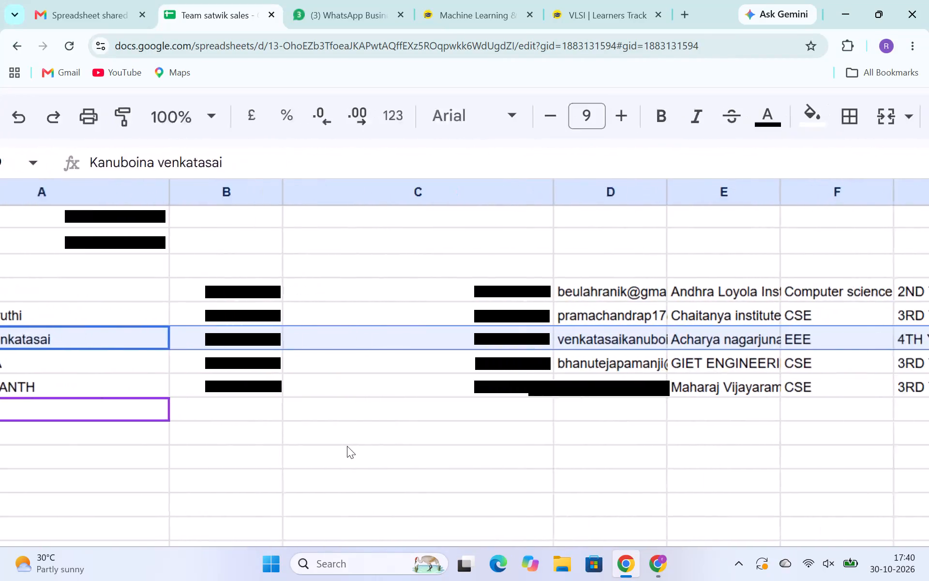
scroll(347, 446, "left", 7)
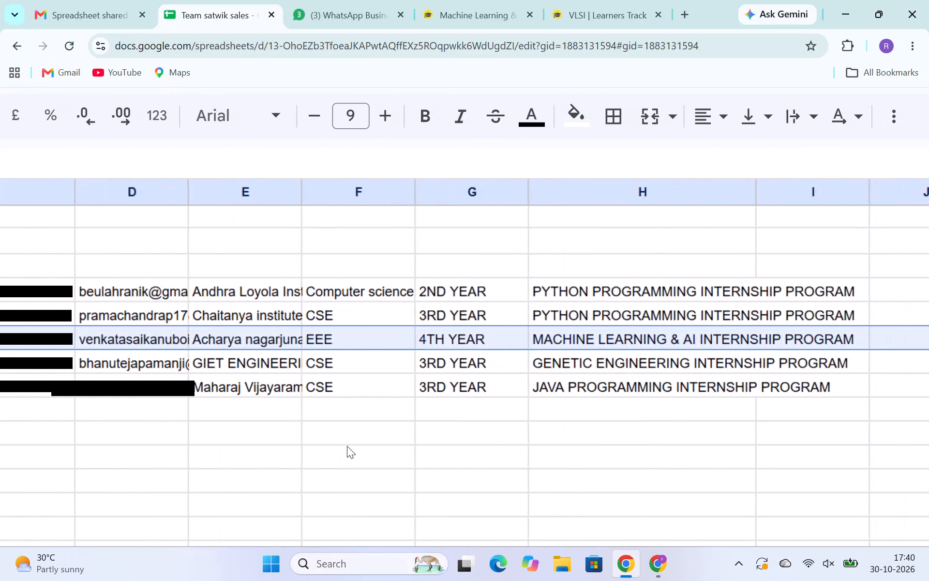
scroll(347, 446, "right", 4)
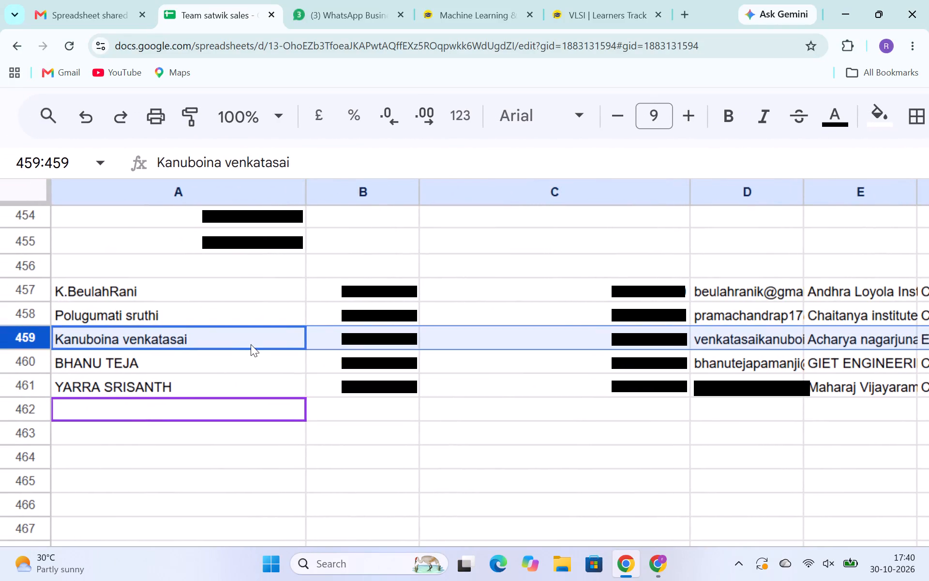
scroll(251, 344, "left", 1)
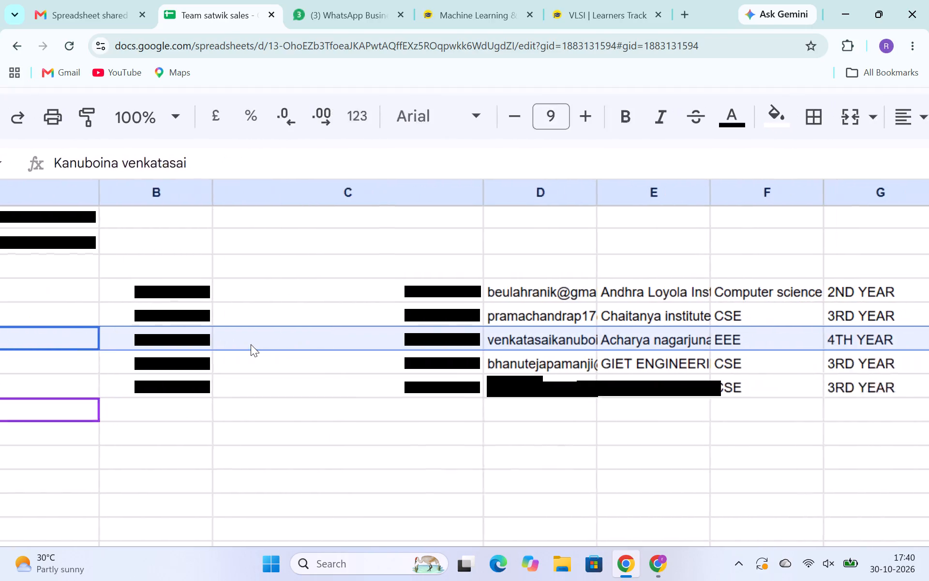
scroll(251, 344, "left", 2)
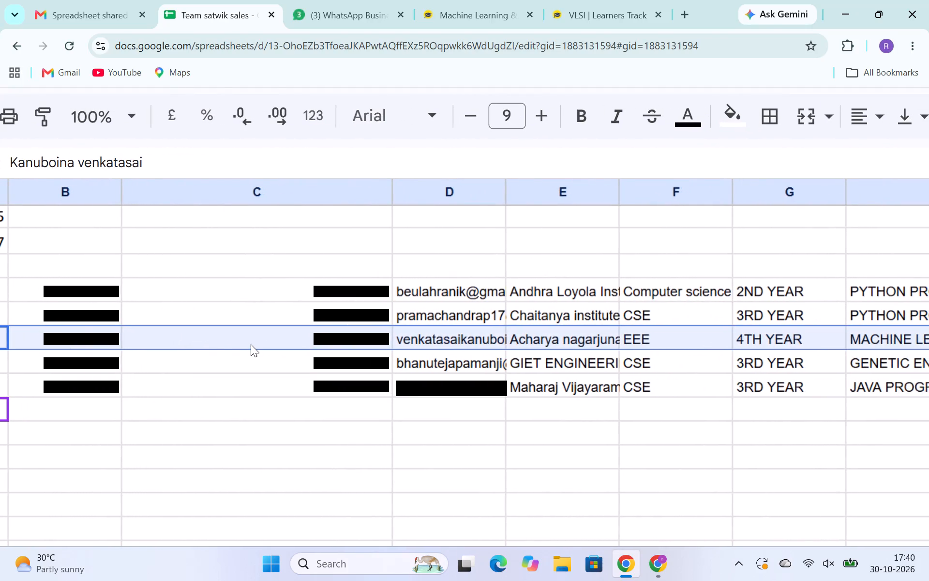
scroll(251, 344, "right", 3)
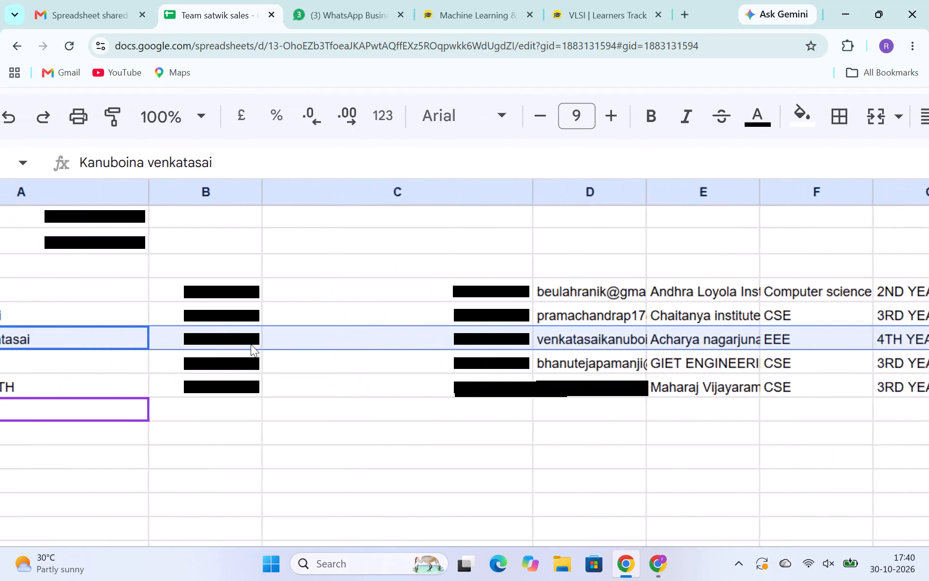
scroll(251, 344, "right", 3)
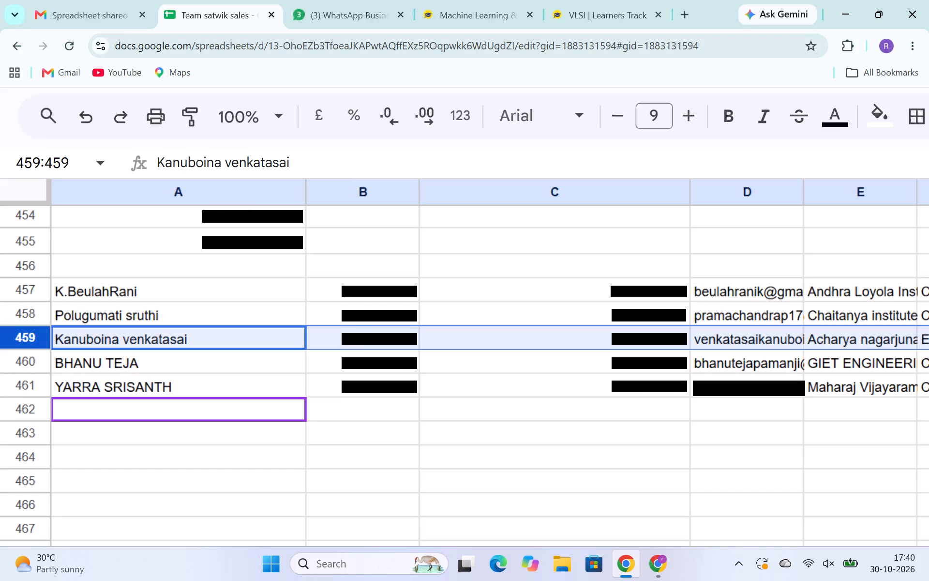
Enter the call note "her father lifted he said he is outside i will say him for callback" in column K of row 459.
scroll(30, 342, "left", 4)
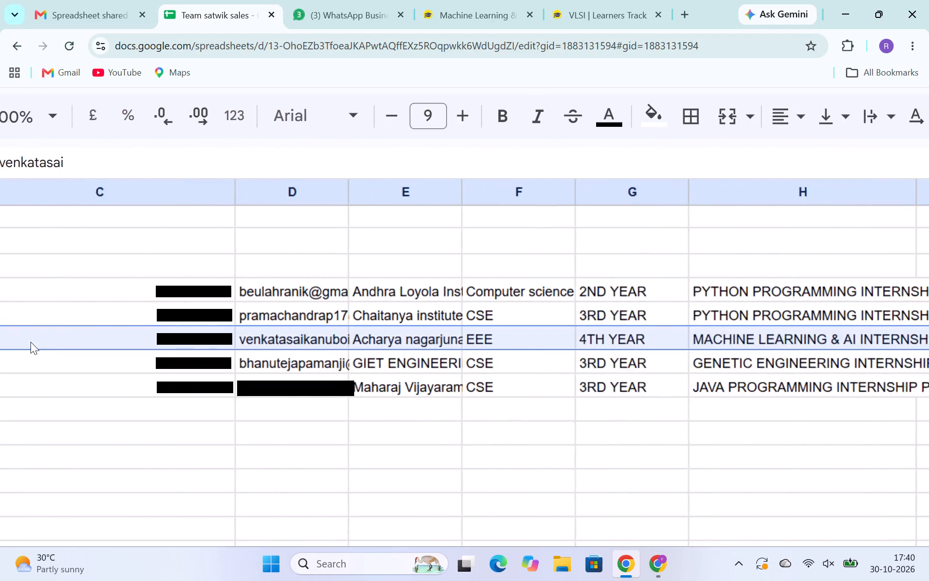
scroll(30, 342, "left", 2)
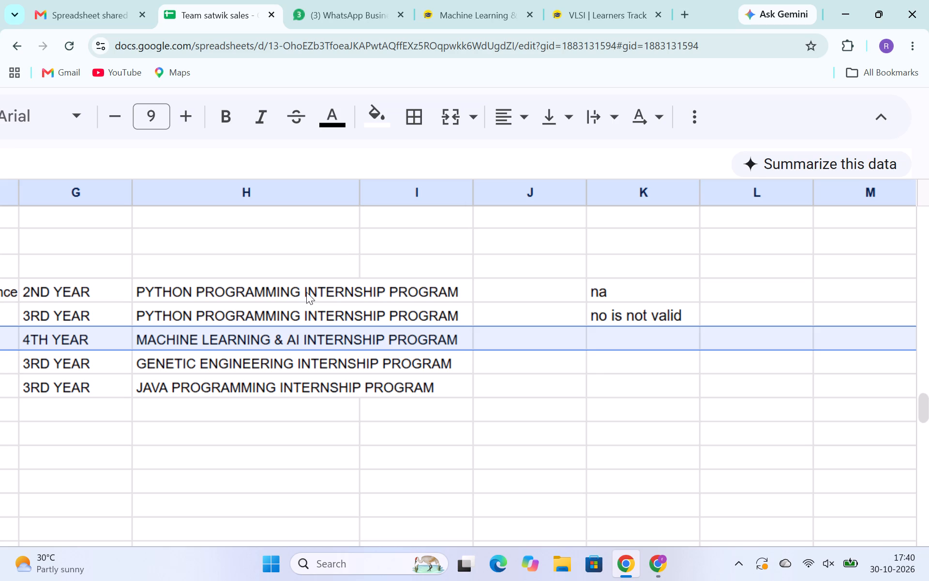
left_click(624, 343)
type("her fat")
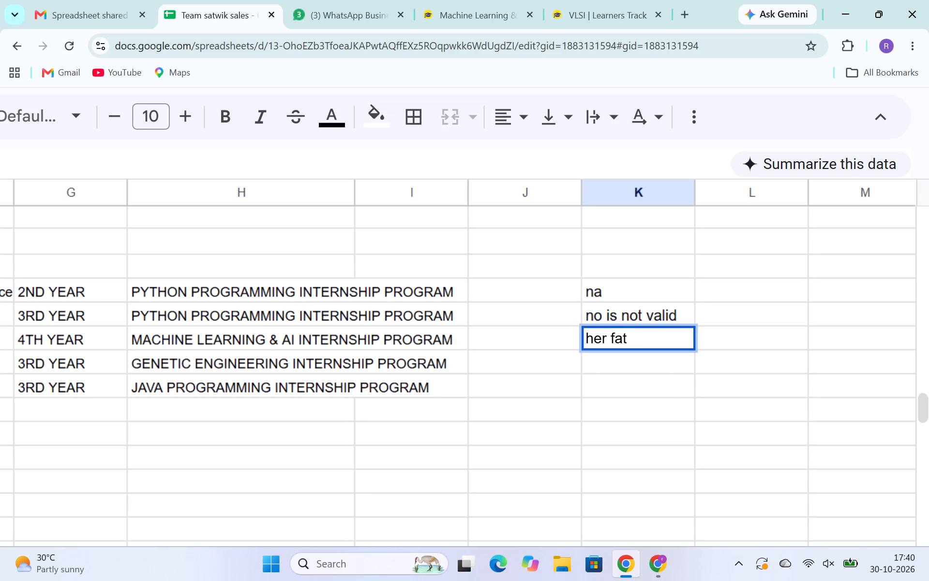
type("her")
key("space")
type("lifted")
key("space")
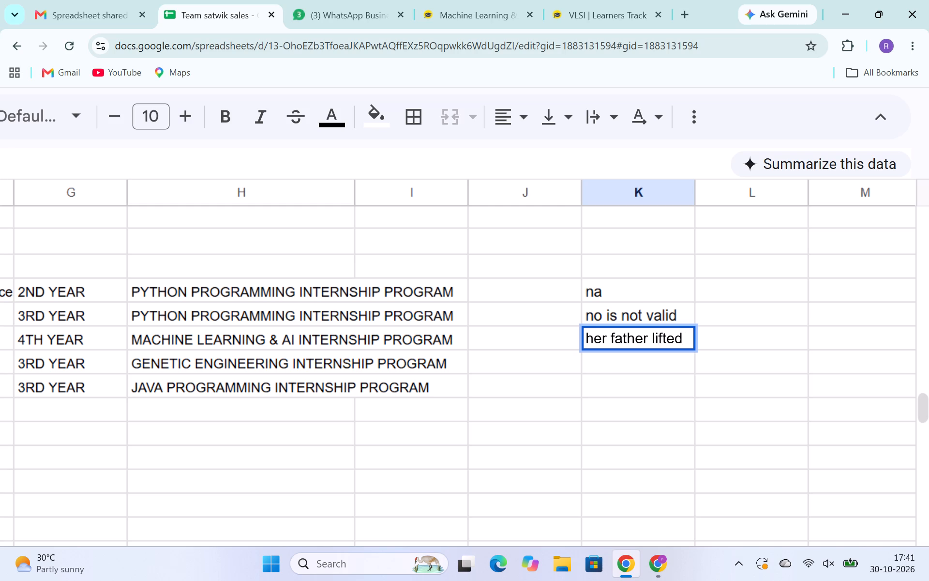
type("he sai")
key("space")
key("BackSpace")
key("BackSpace")
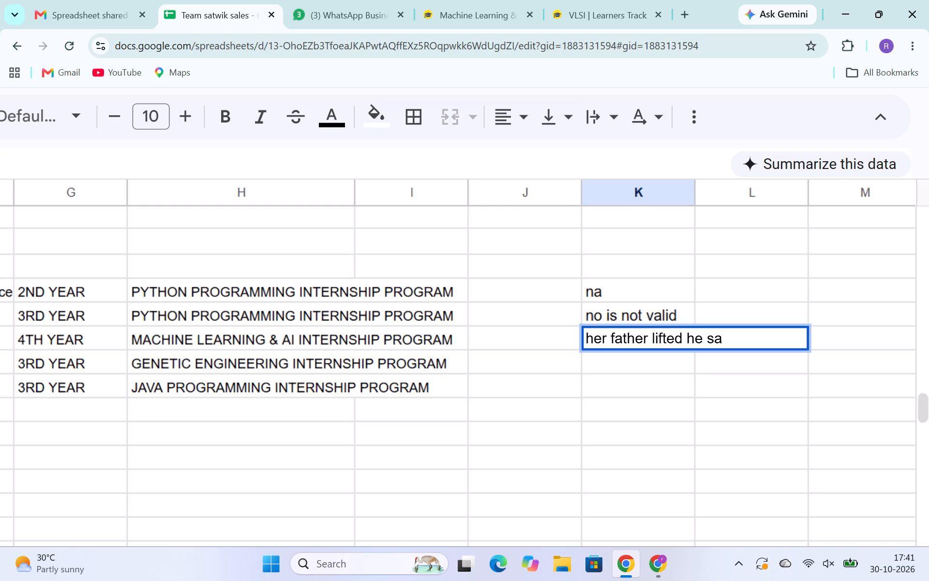
type("id")
key("space")
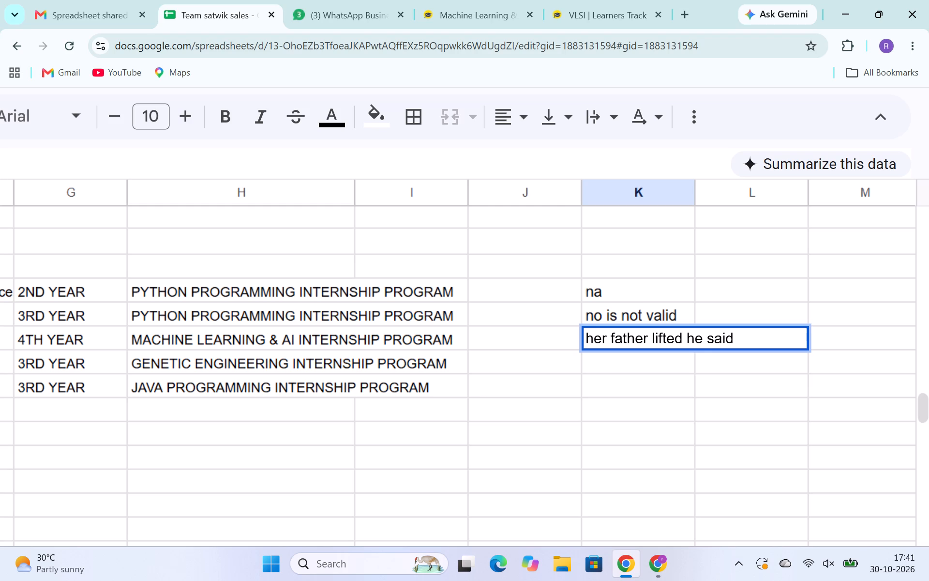
type("he")
key("space")
type("is outside")
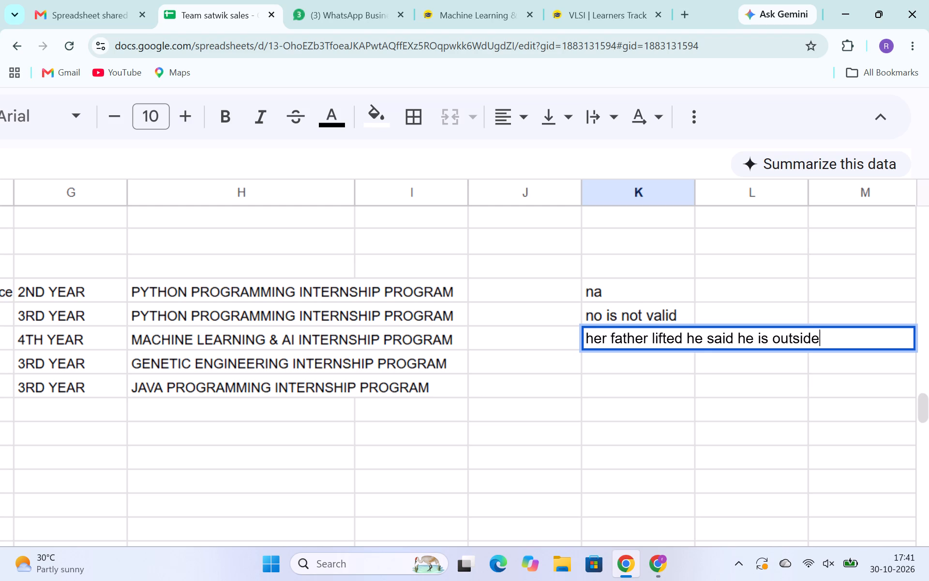
key("space")
type("i will say him for call")
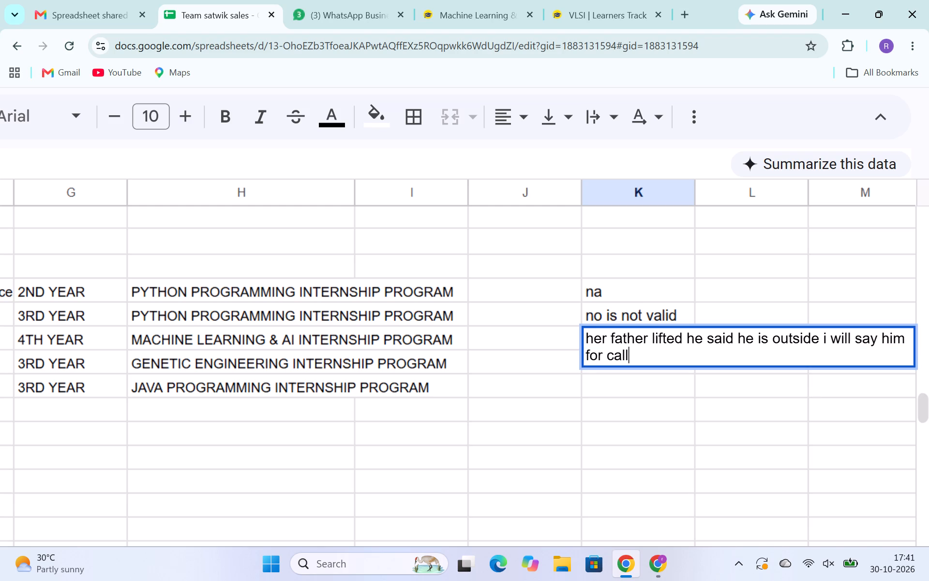
type("bacj")
key("BackSpace")
key("k")
left_click(643, 391)
Select the whole of row 460, the lead listed for the Genetic Engineering internship program.
scroll(594, 415, "left", 2)
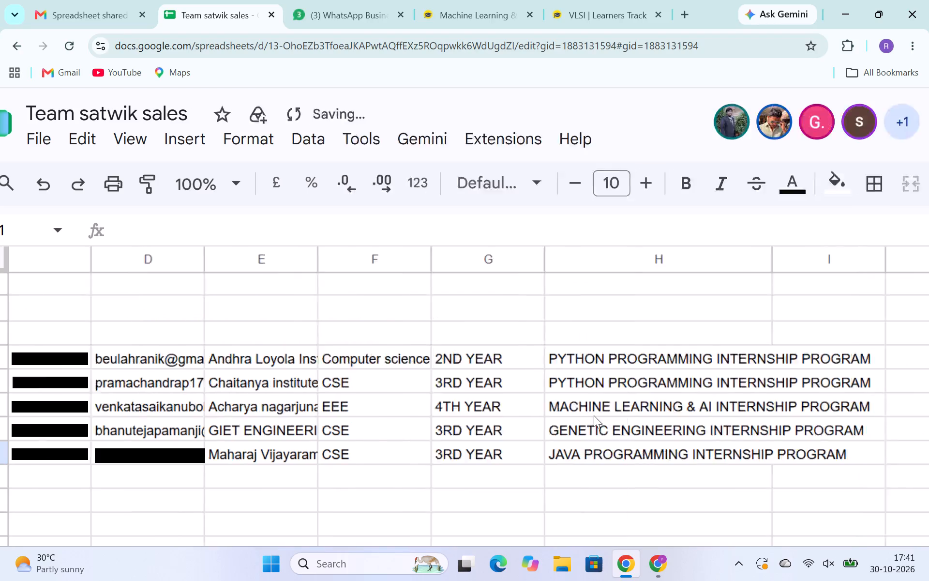
scroll(594, 415, "left", 2)
scroll(594, 415, "right", 6)
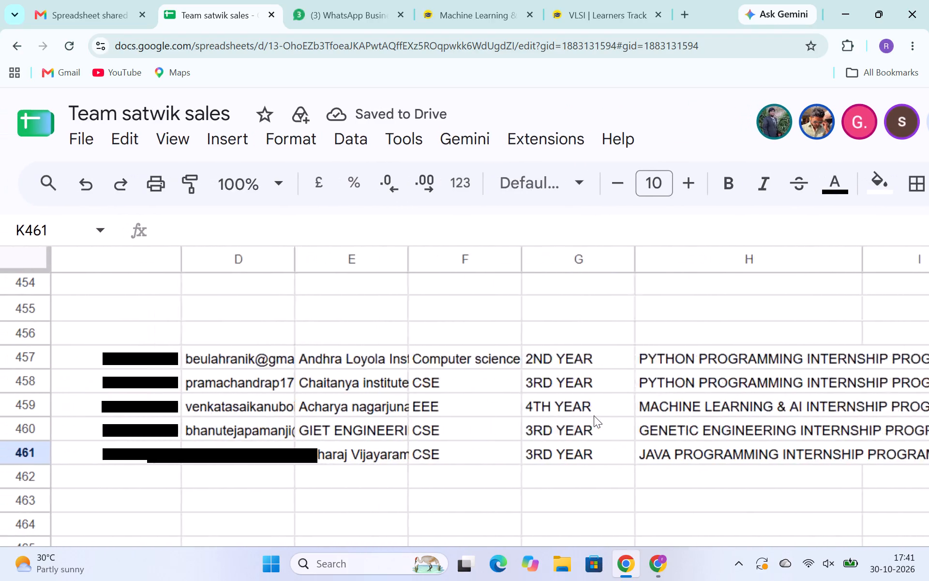
scroll(594, 415, "right", 2)
scroll(210, 436, "right", 6)
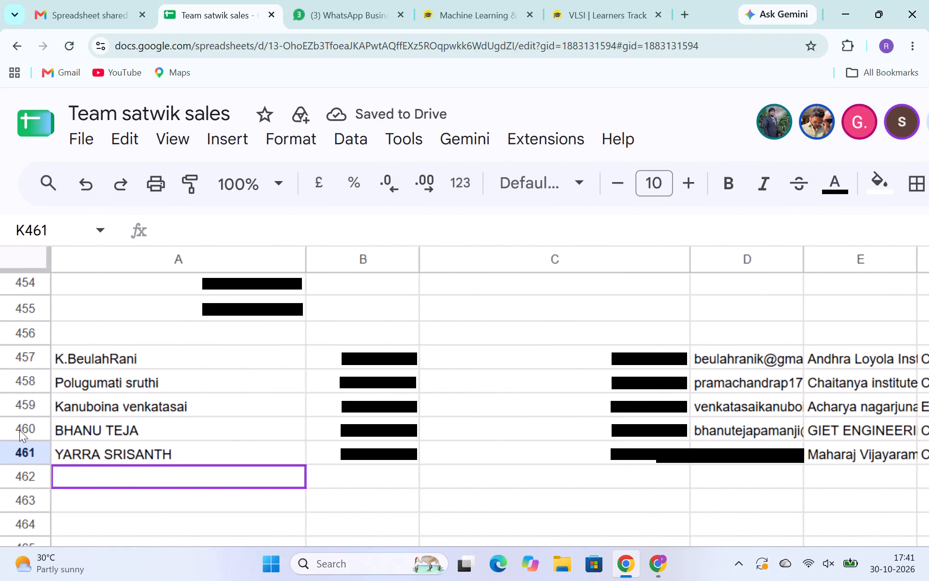
left_click(19, 430)
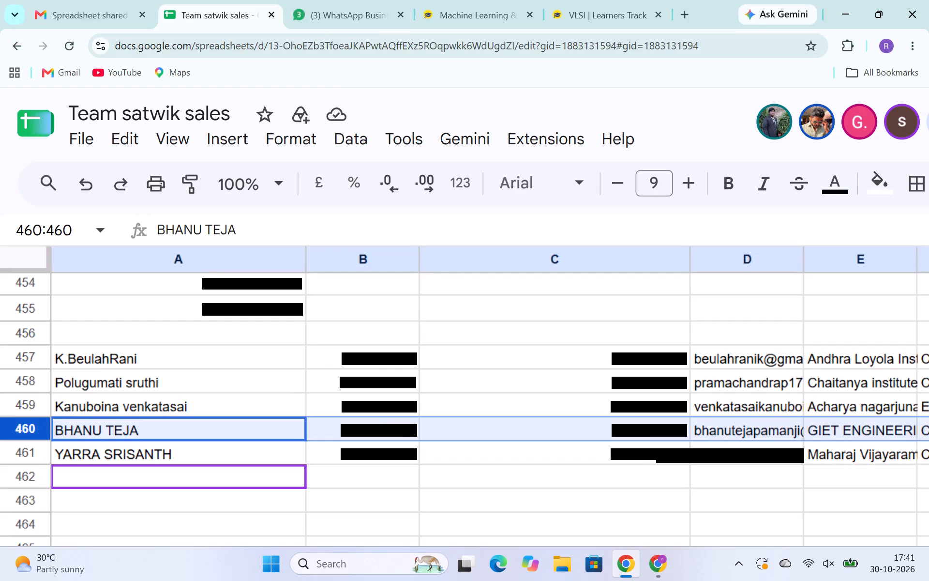
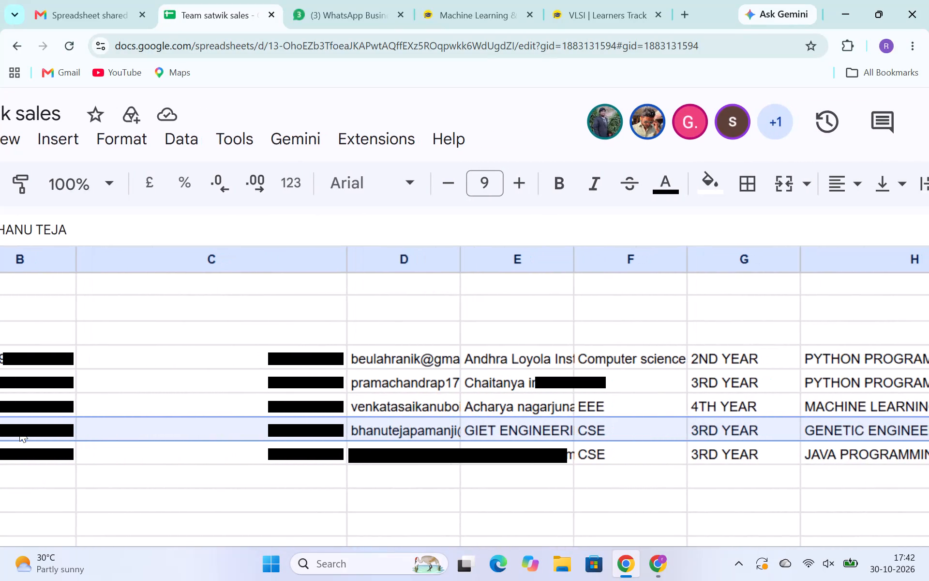
Review the contact, college, branch, year and programme details of the Genetic Engineering internship lead in row 460, keeping the whole row selected.
scroll(19, 430, "left", 5)
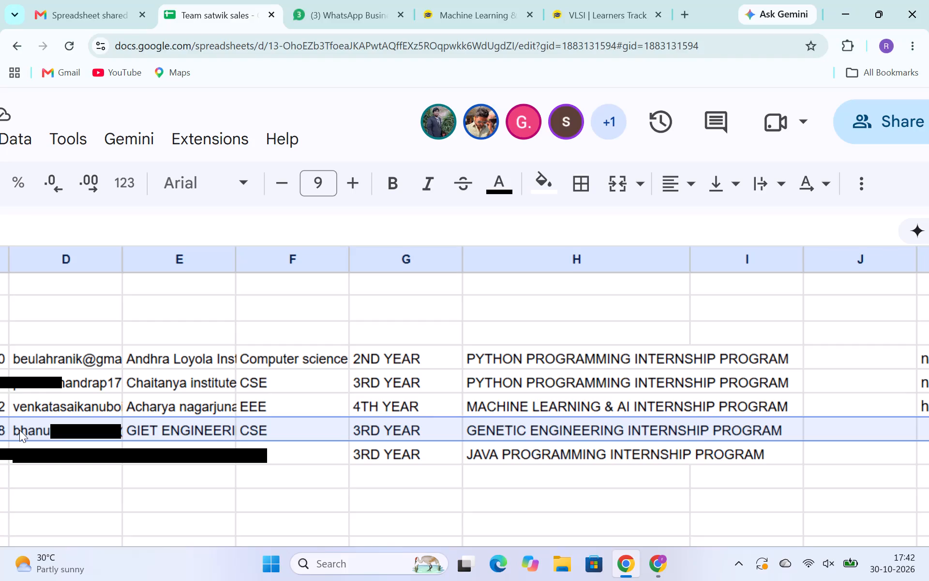
scroll(106, 486, "right", 2)
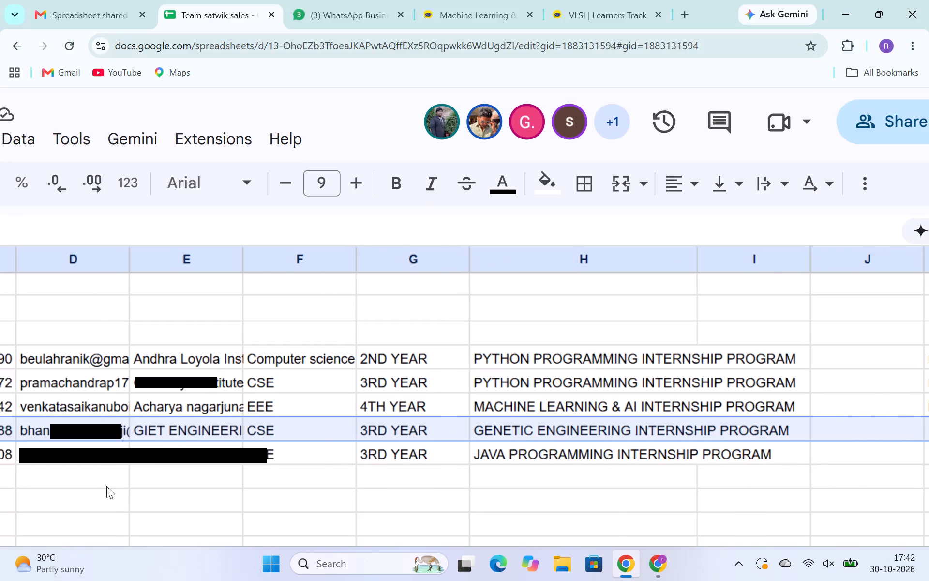
scroll(106, 486, "right", 7)
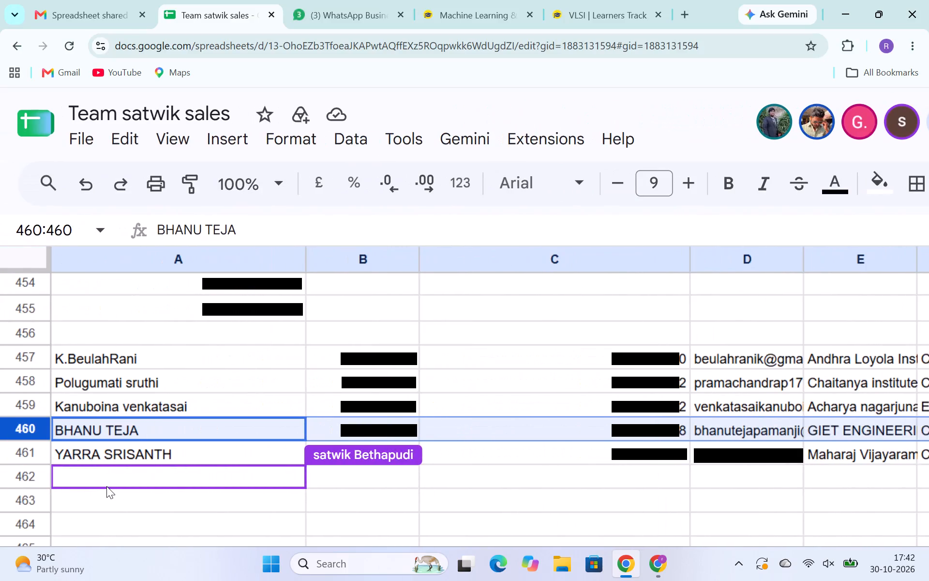
left_click(334, 475)
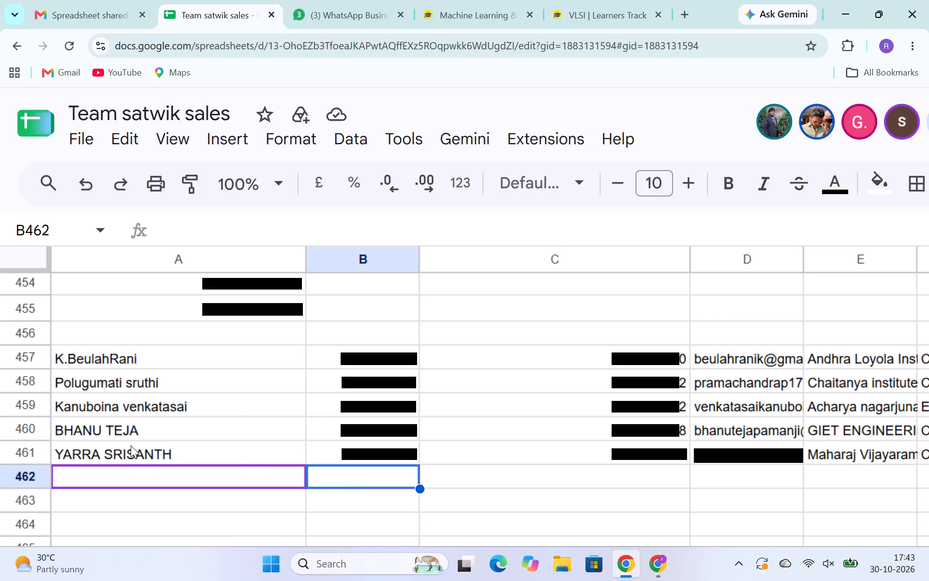
left_click(45, 429)
scroll(45, 429, "left", 2)
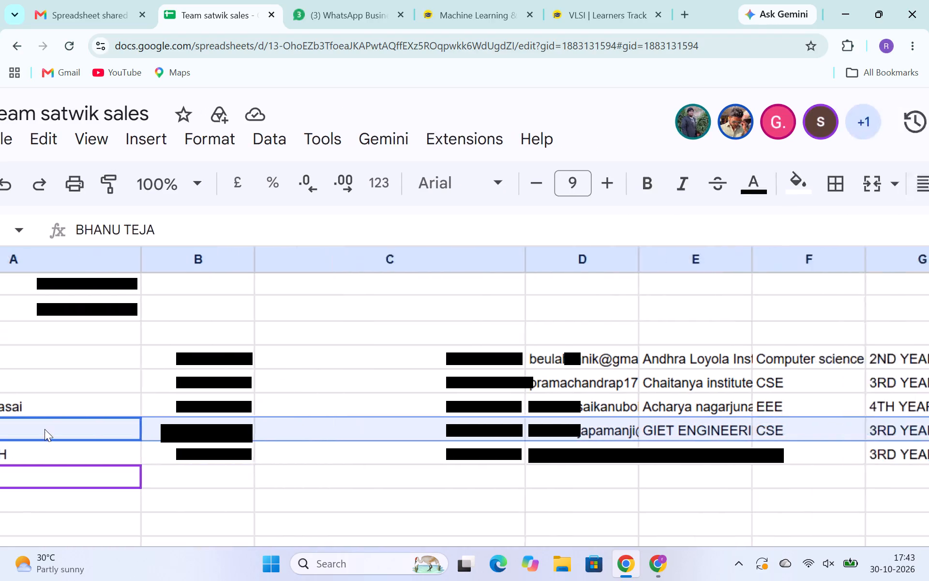
scroll(45, 429, "left", 6)
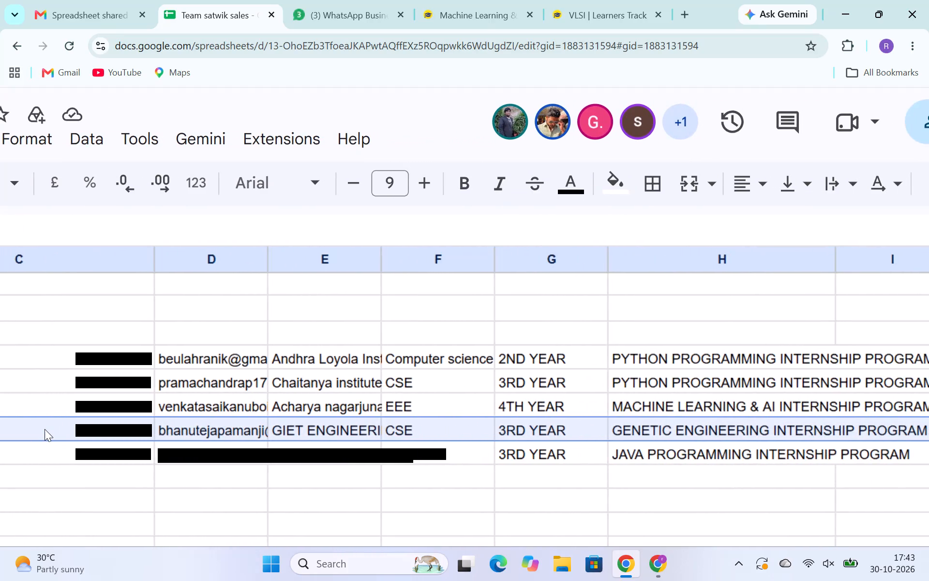
scroll(45, 429, "left", 3)
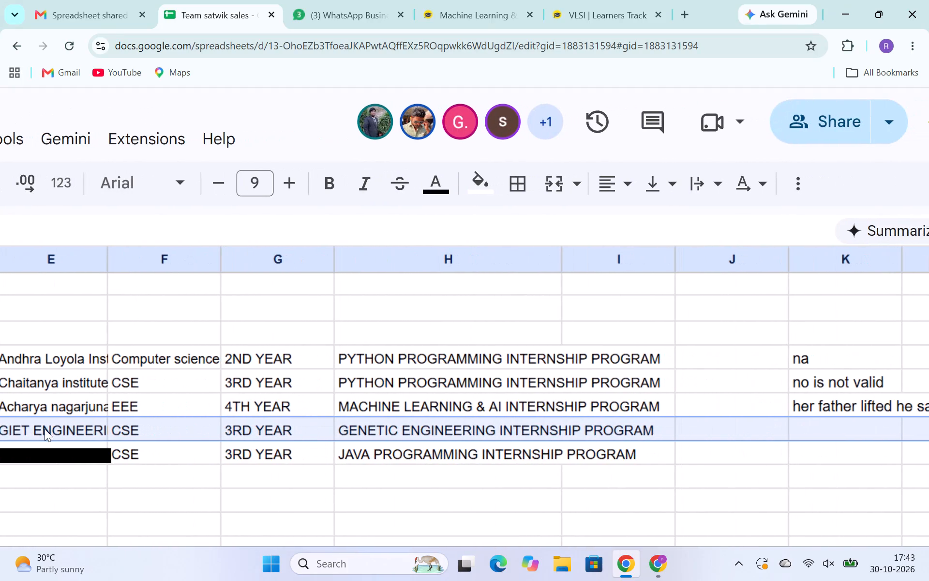
scroll(45, 429, "left", 1)
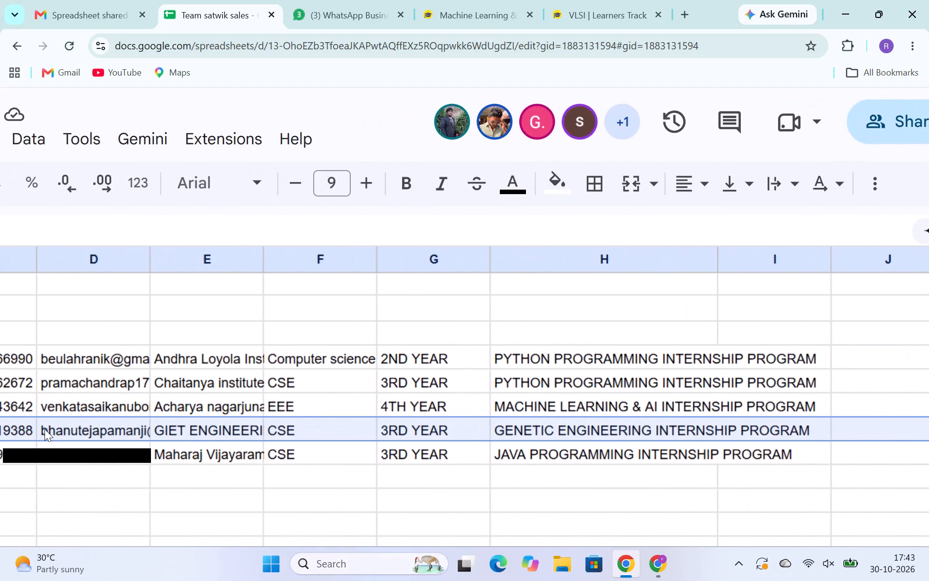
scroll(45, 429, "left", 1)
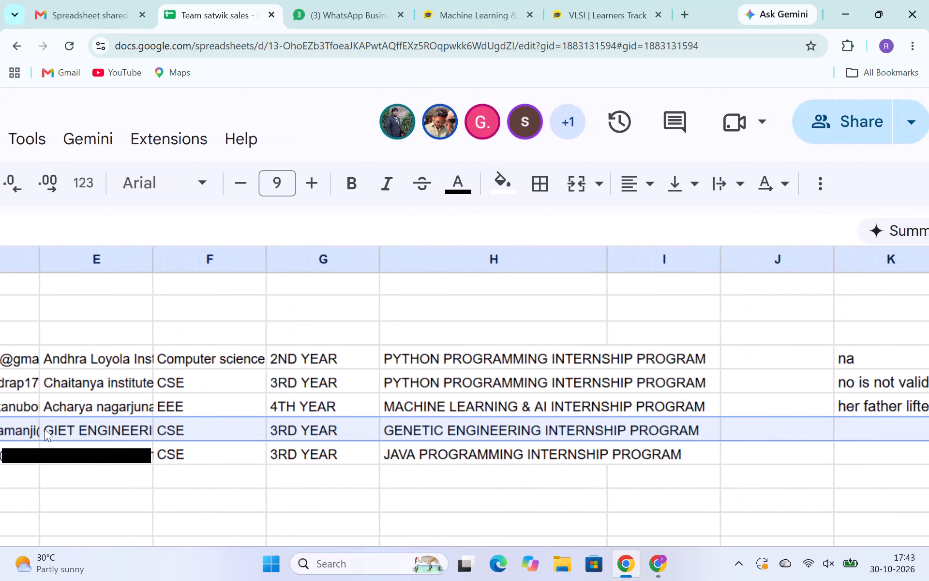
scroll(45, 429, "left", 1)
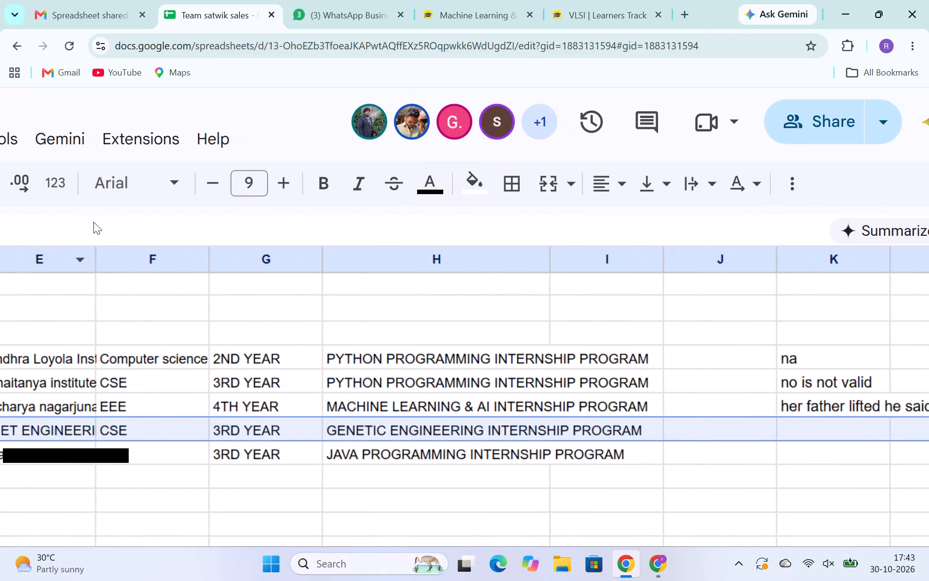
Switch to the Learners Track site, search its courses for "genetic" and open the Genetic engineering course page.
left_click(434, 0)
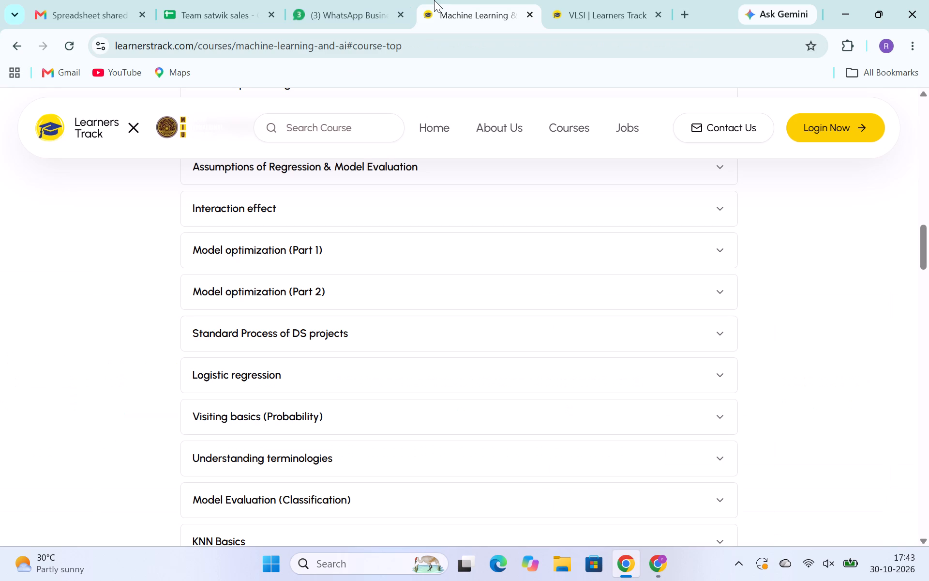
left_click(342, 120)
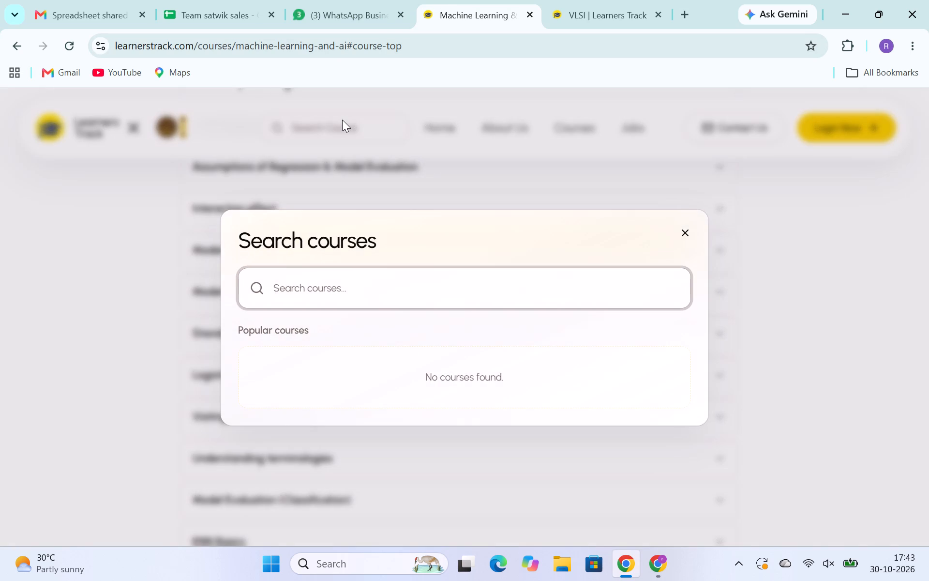
type("geneti")
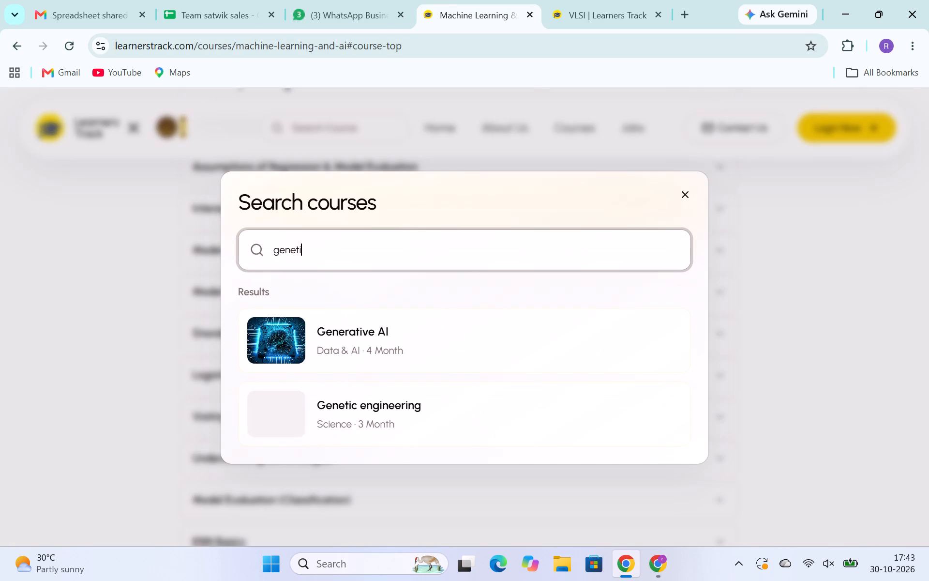
key("c")
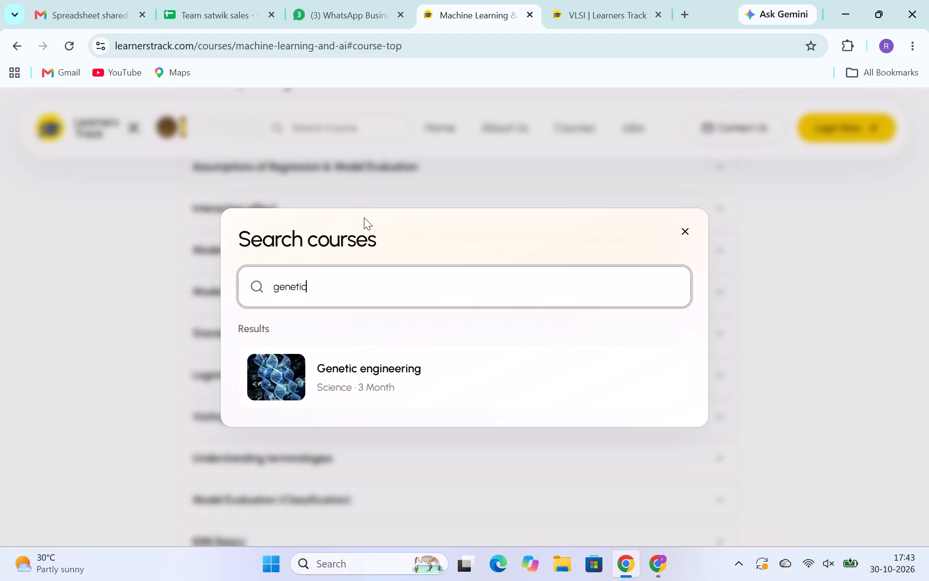
left_click(361, 380)
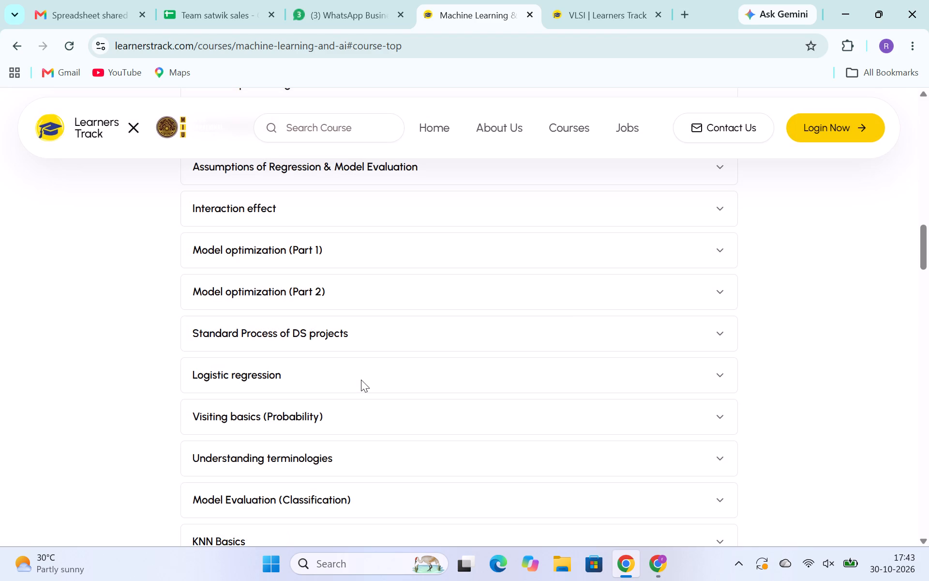
Examine the Genetic engineering course page, covering its projects, key highlights, curriculum, certificates, programme fees, FAQ and contact information.
scroll(361, 380, "down", 5)
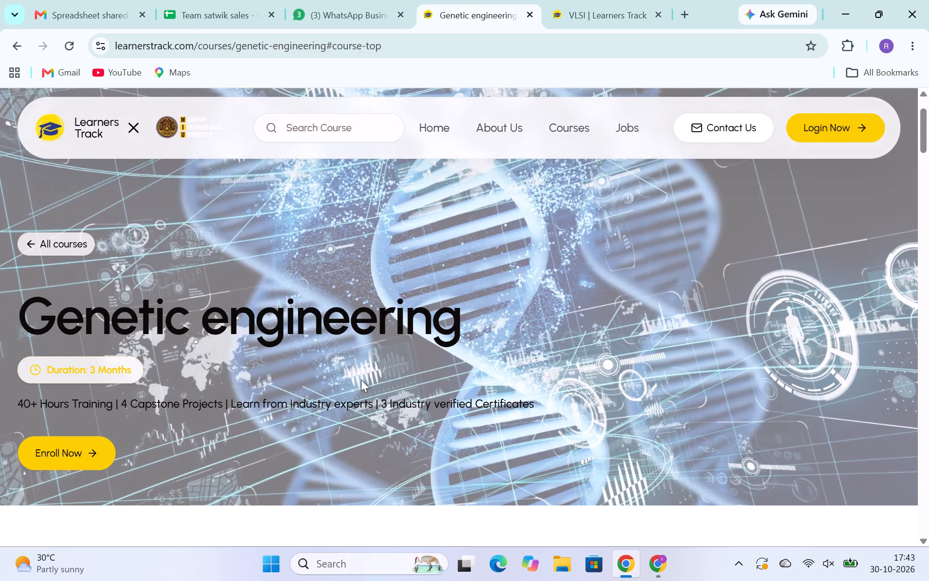
scroll(361, 380, "down", 4)
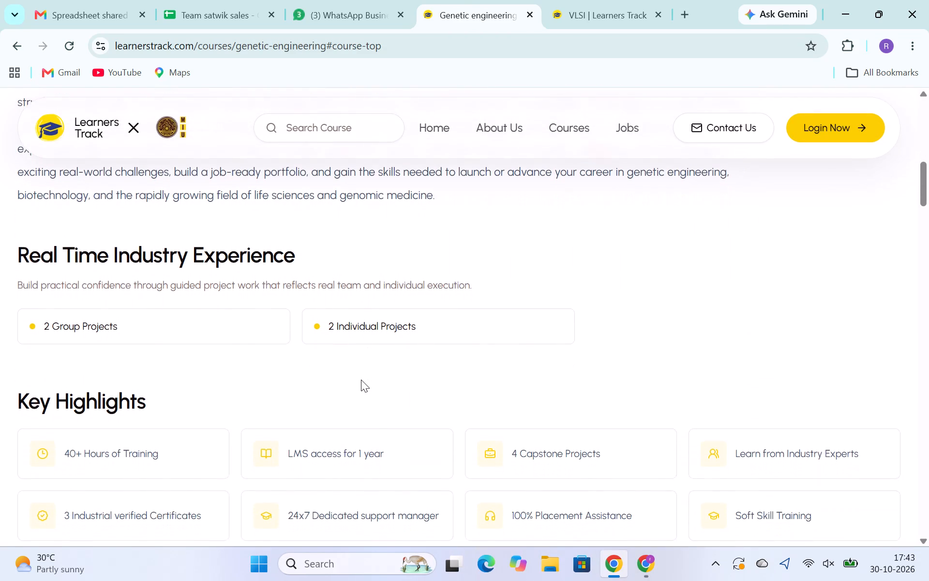
scroll(361, 380, "down", 1)
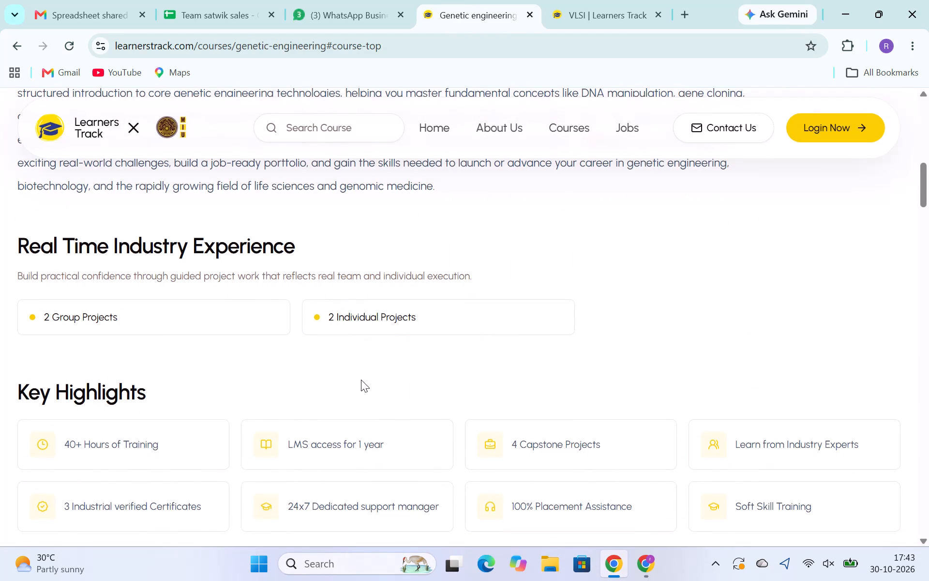
scroll(361, 380, "down", 1)
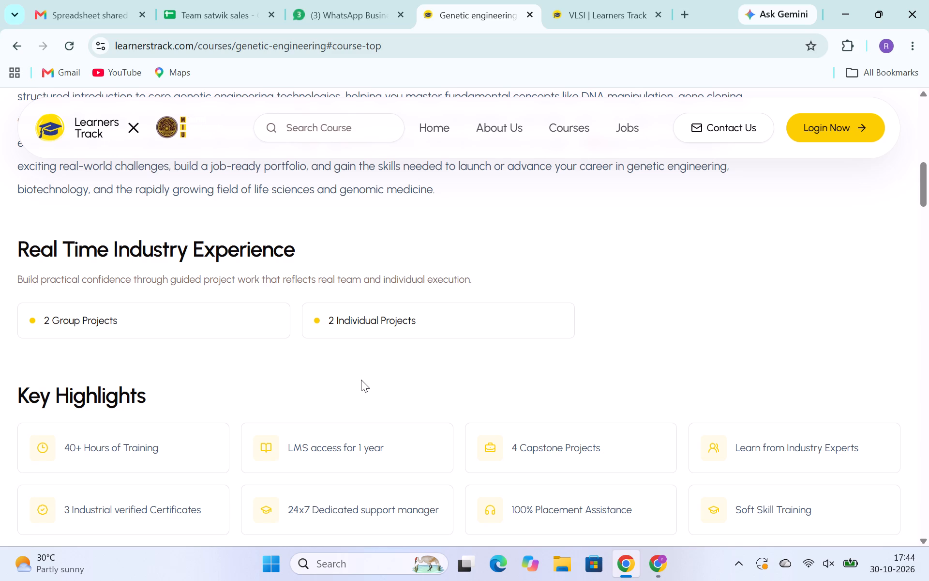
scroll(361, 380, "down", 3)
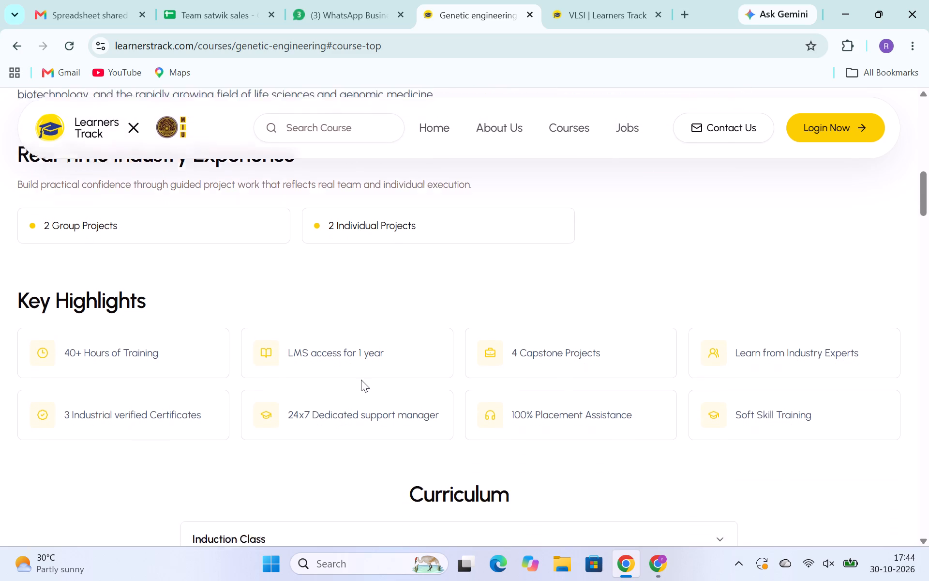
scroll(361, 380, "down", 6)
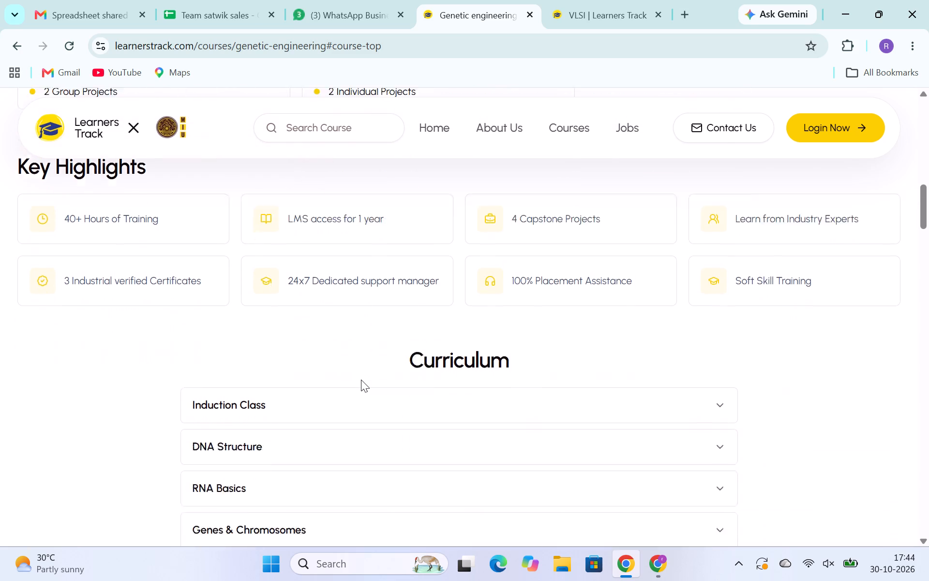
scroll(361, 380, "down", 9)
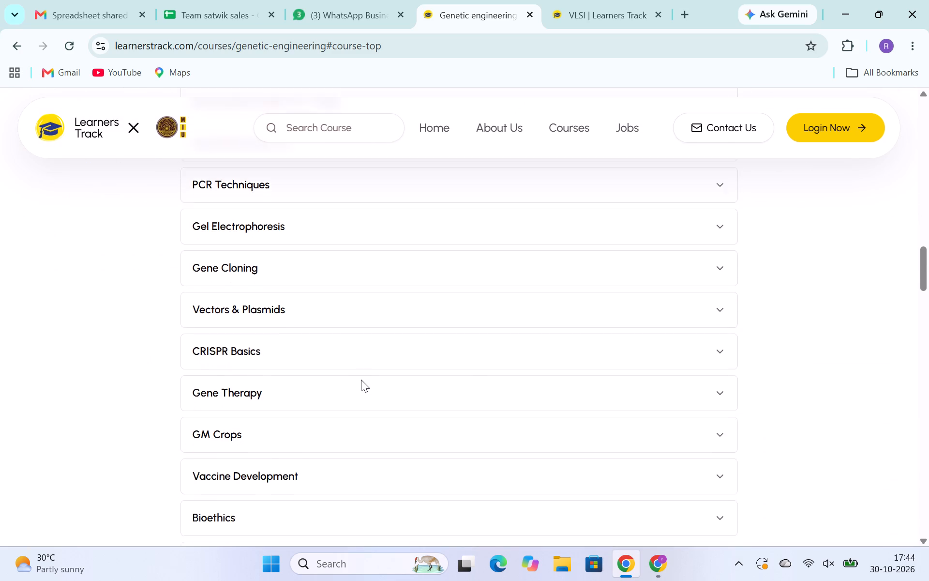
scroll(361, 380, "down", 14)
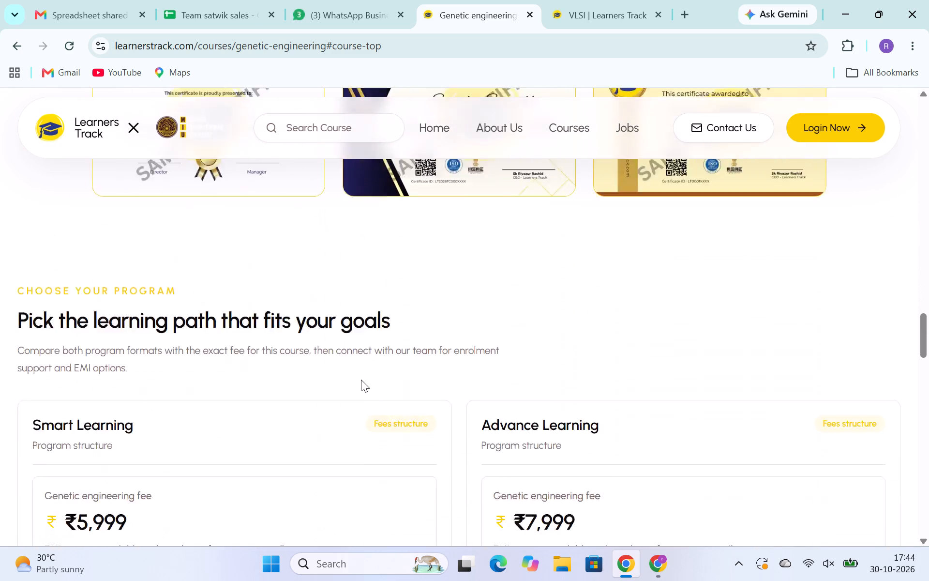
scroll(361, 380, "down", 8)
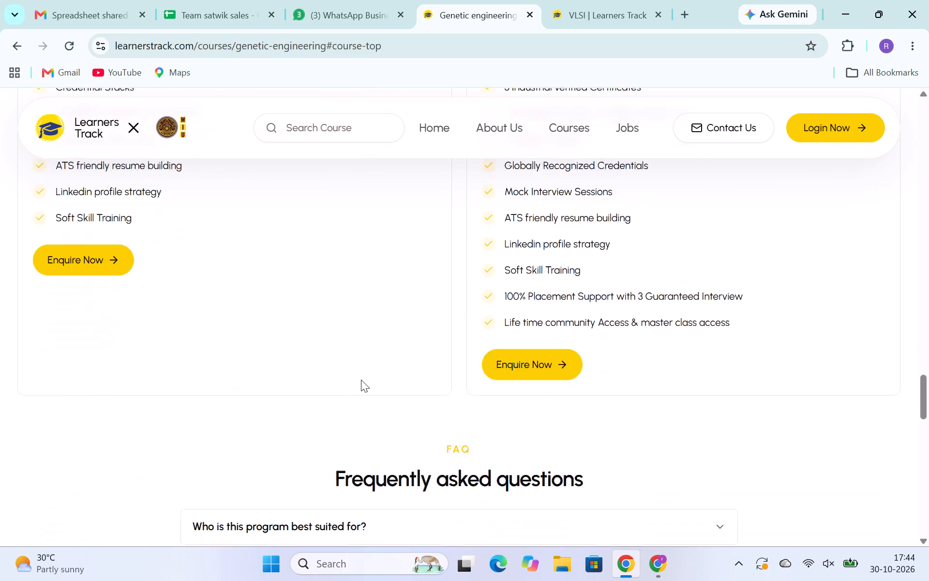
scroll(361, 380, "down", 13)
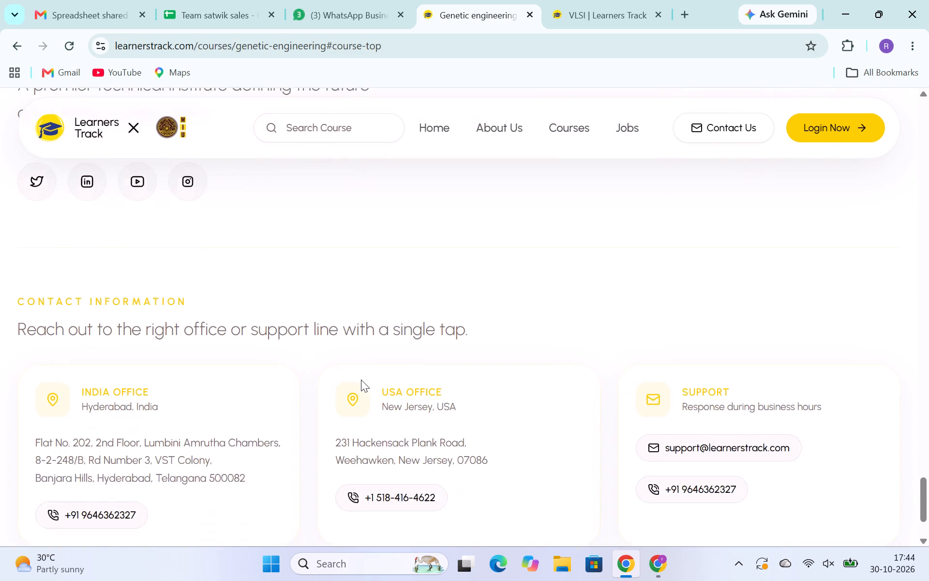
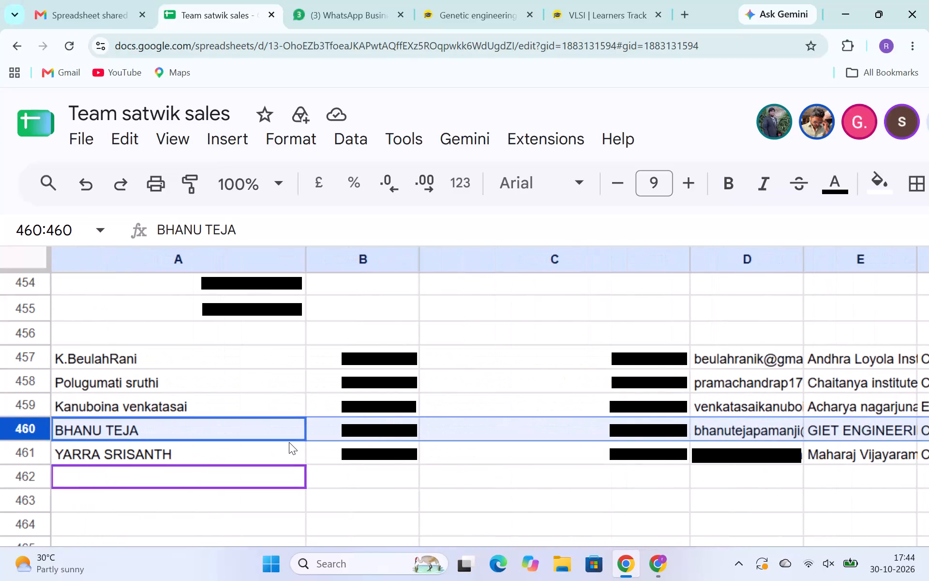
Enter the note "just filled by his freind cse student" in column K for the Genetic Engineering internship lead in row 460.
scroll(289, 442, "left", 8)
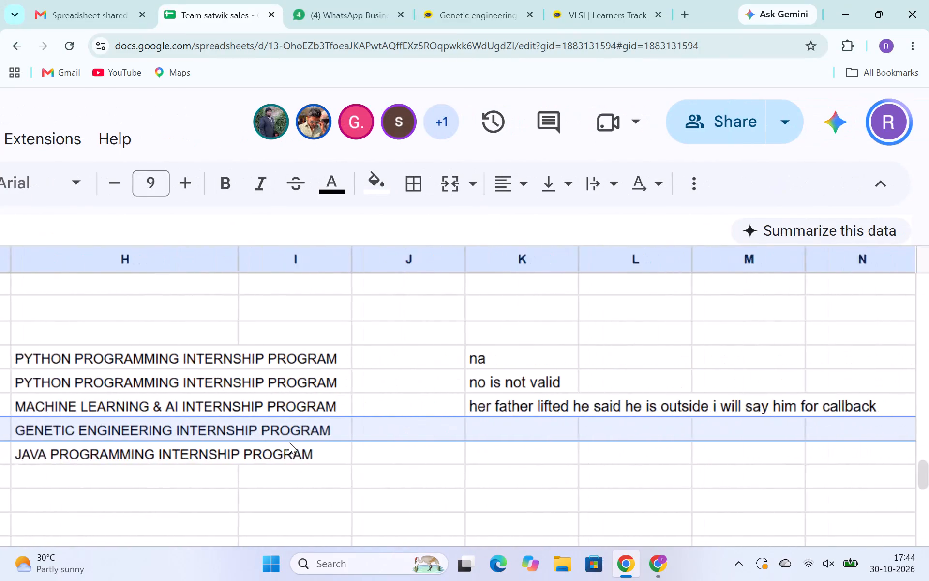
left_click(450, 436)
type("just filled by his")
key("space")
type("freing")
key("BackSpace")
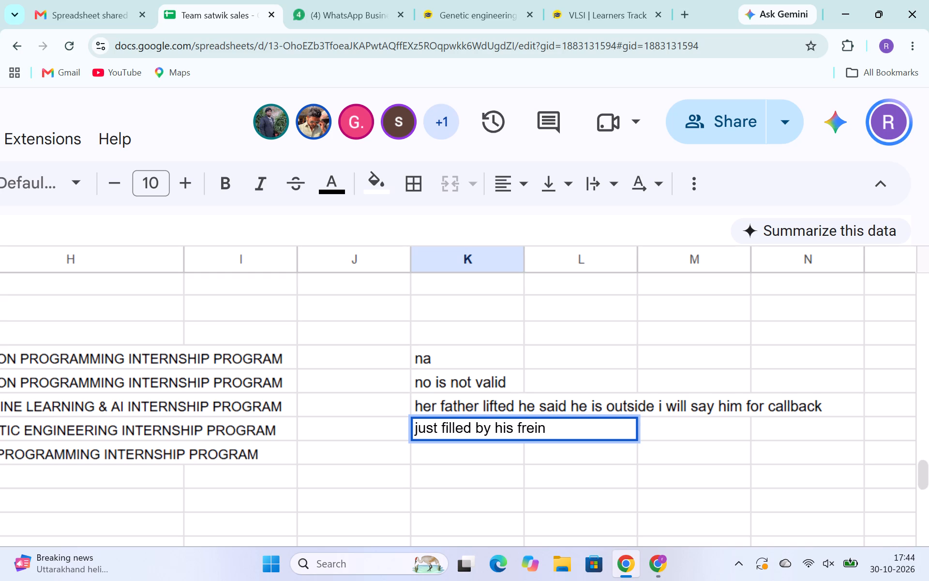
type("d")
key("space")
type("cse stude")
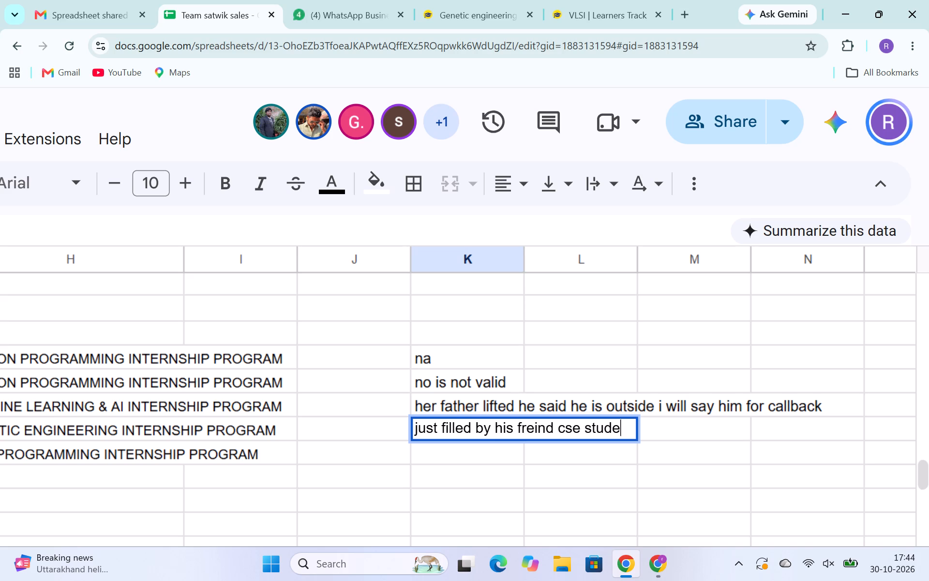
type("nt")
key("space")
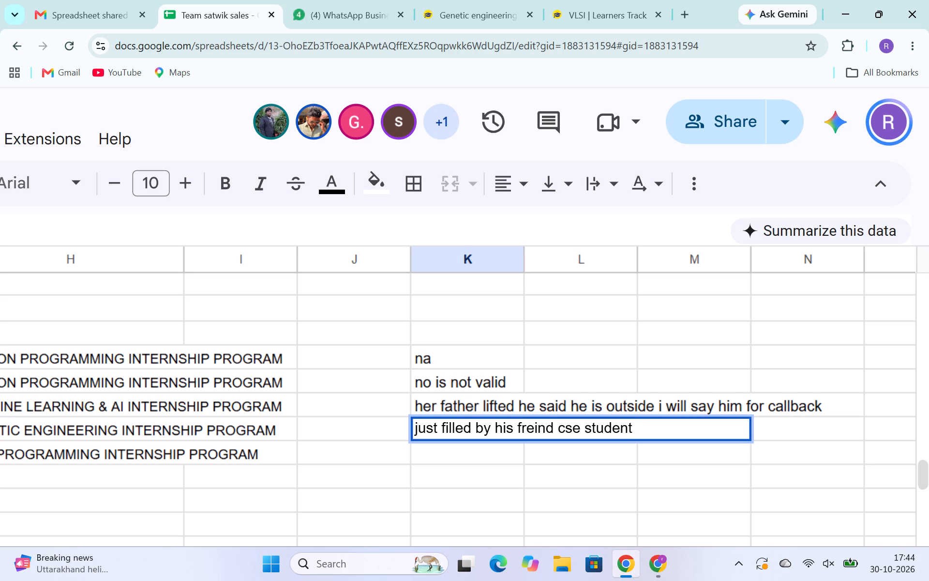
key("Left")
key("Left")
key("Left")
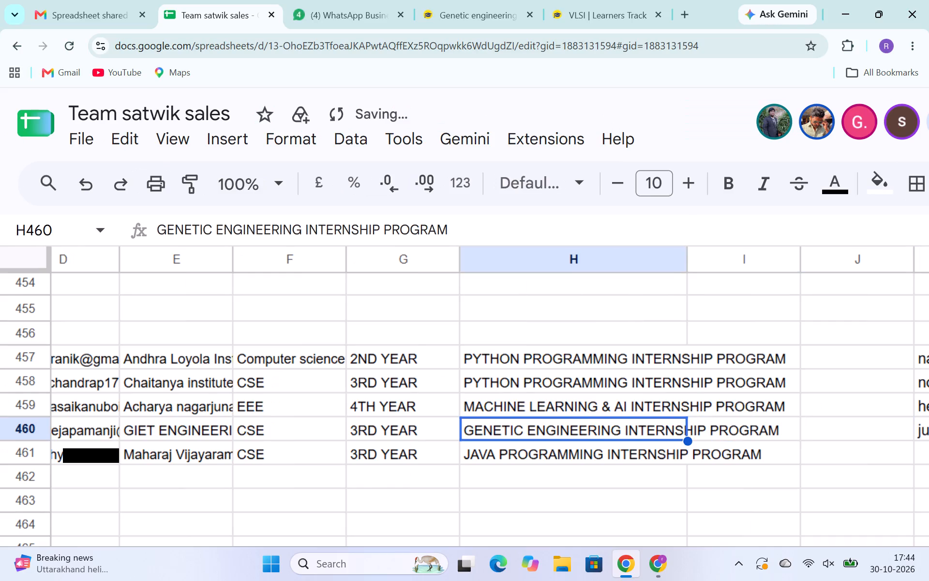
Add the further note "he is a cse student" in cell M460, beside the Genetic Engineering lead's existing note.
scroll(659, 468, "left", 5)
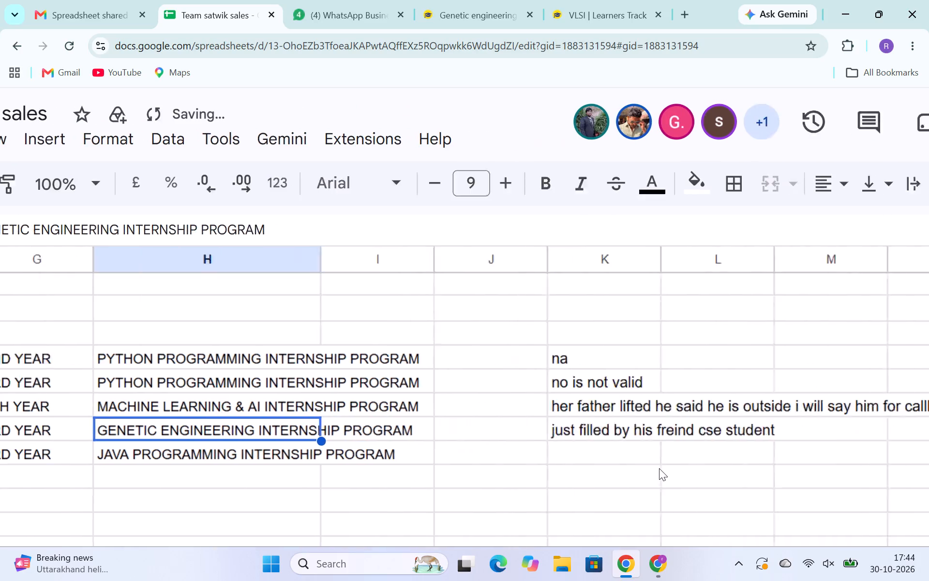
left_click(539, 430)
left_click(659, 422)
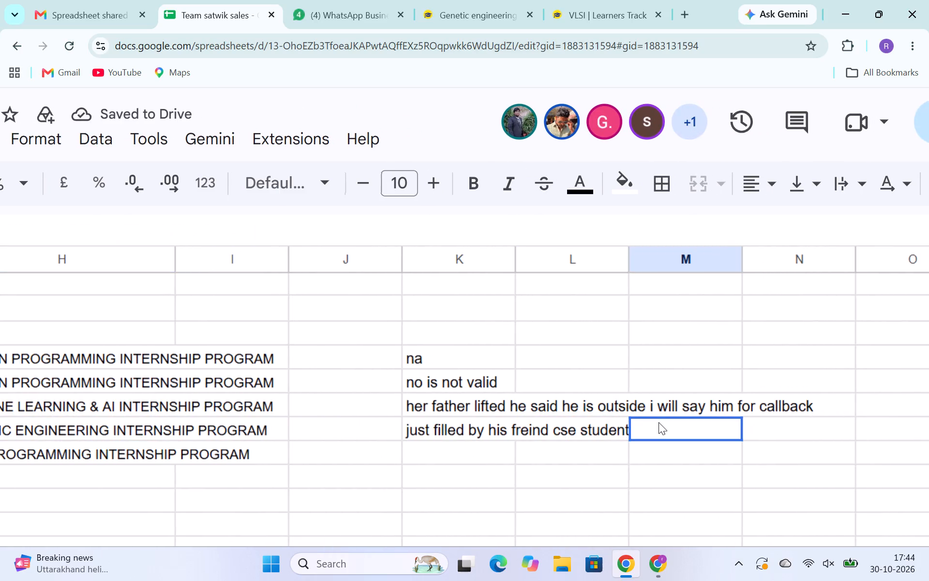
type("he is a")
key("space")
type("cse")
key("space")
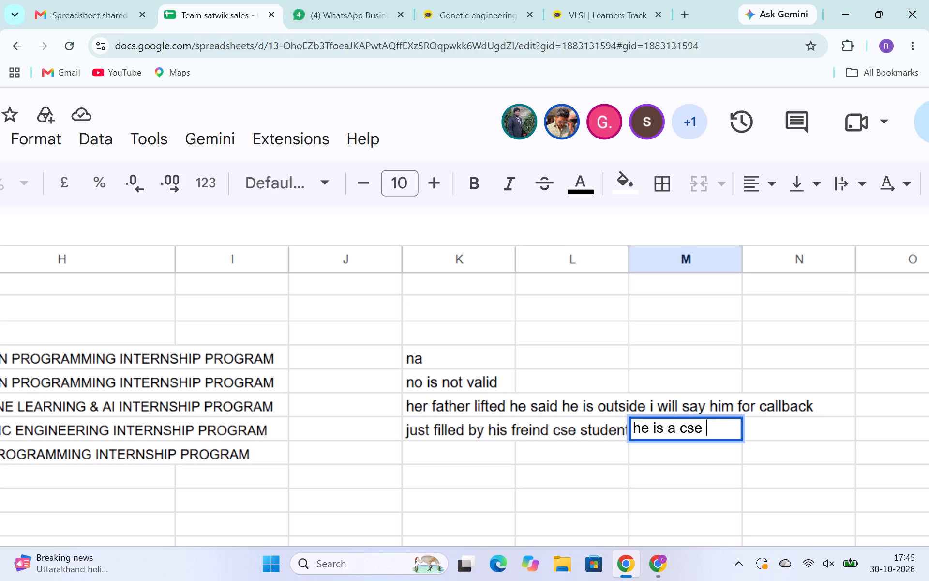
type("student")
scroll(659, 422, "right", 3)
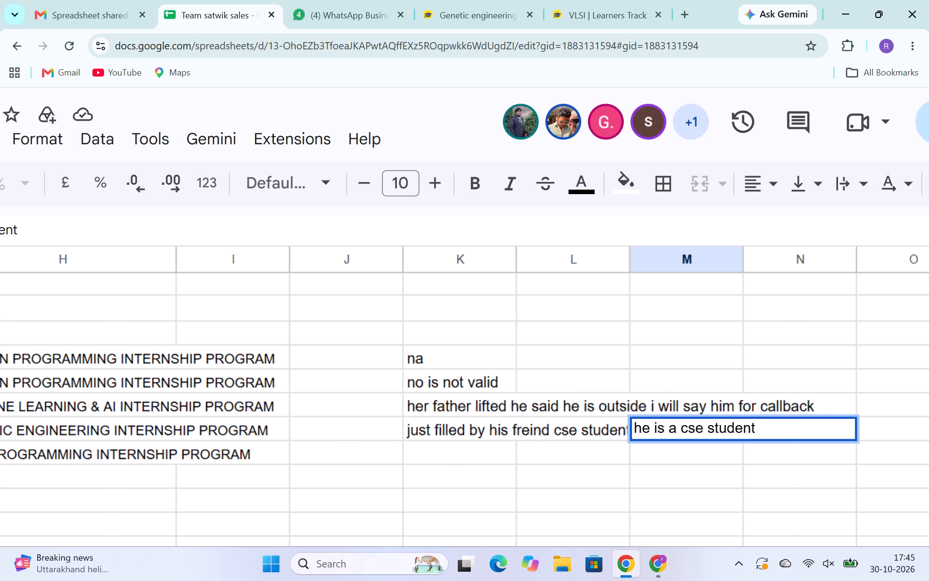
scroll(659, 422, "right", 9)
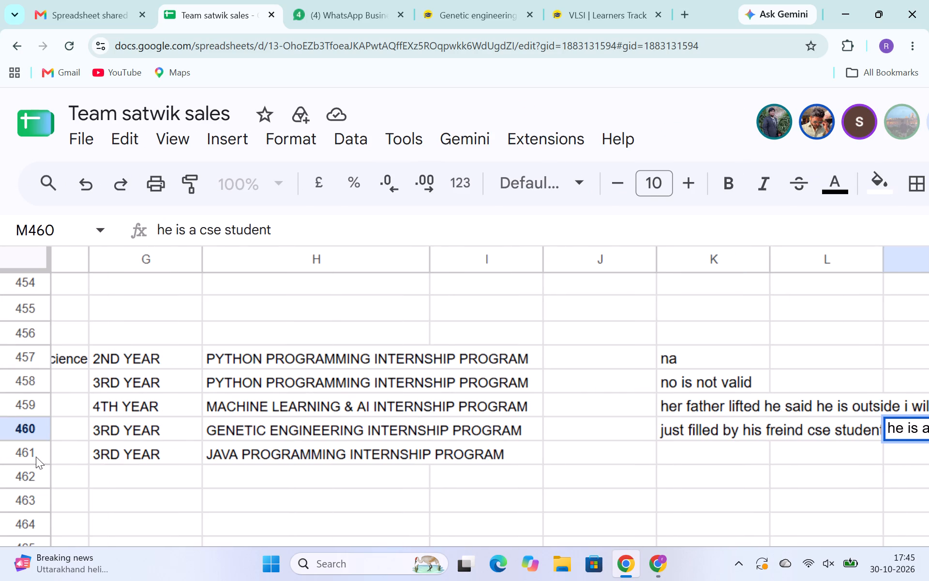
Select row 461 and review the Java Programming internship lead's contact, college, branch, year and programme details.
left_click(36, 457)
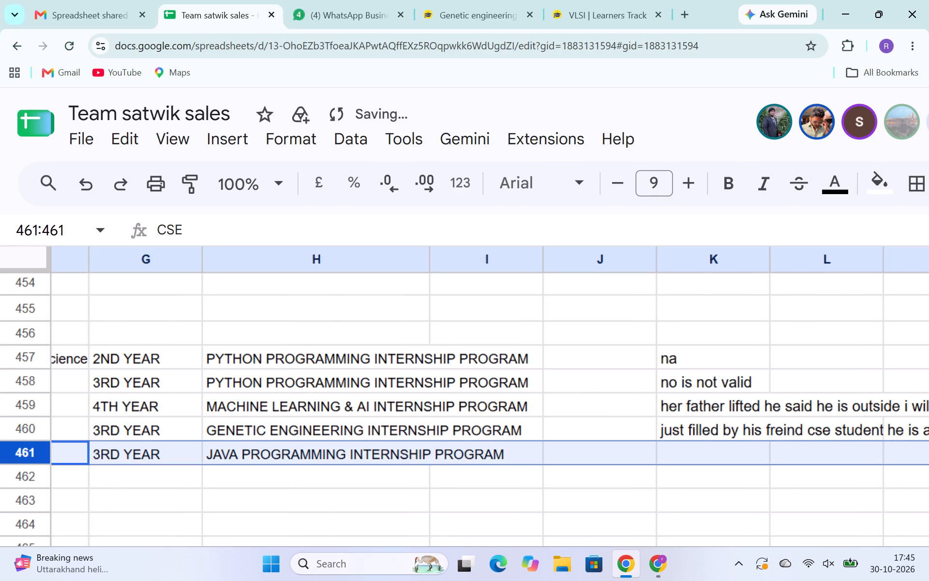
scroll(36, 457, "right", 7)
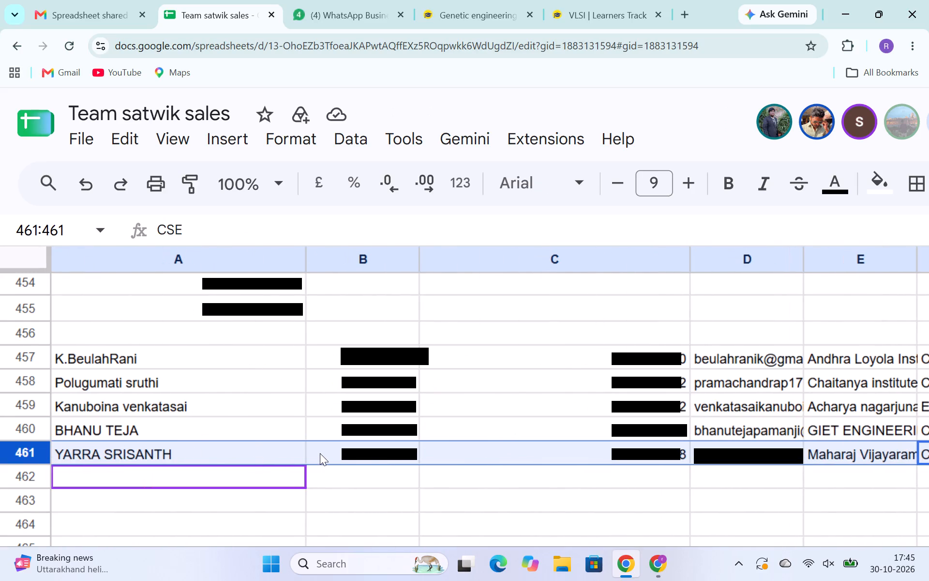
scroll(366, 459, "down", 1)
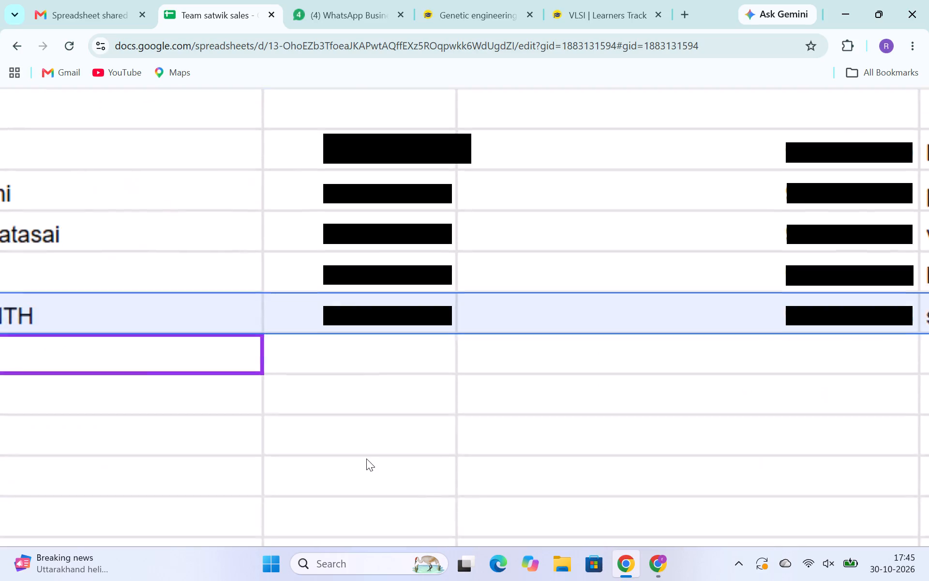
scroll(366, 459, "down", 1)
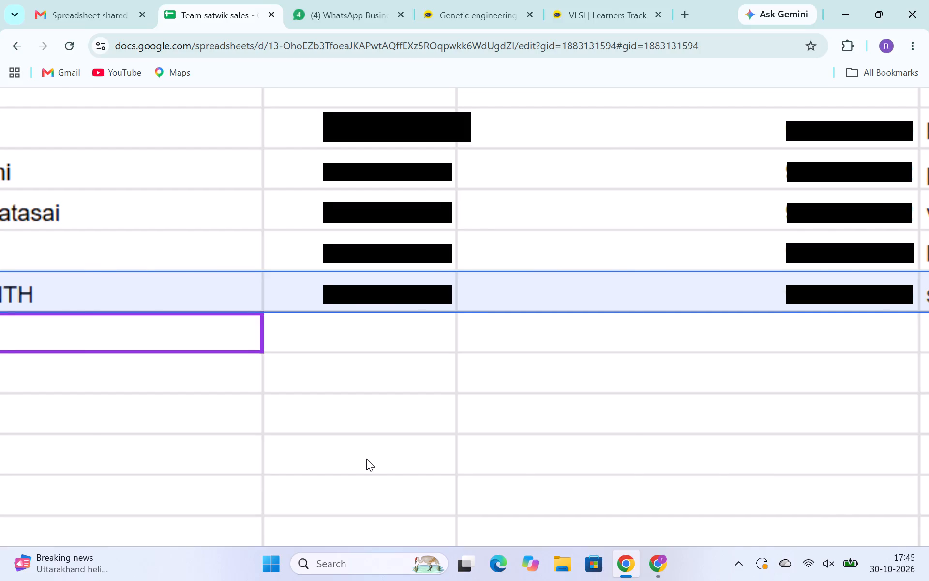
scroll(366, 459, "right", 6)
scroll(366, 459, "down", 1)
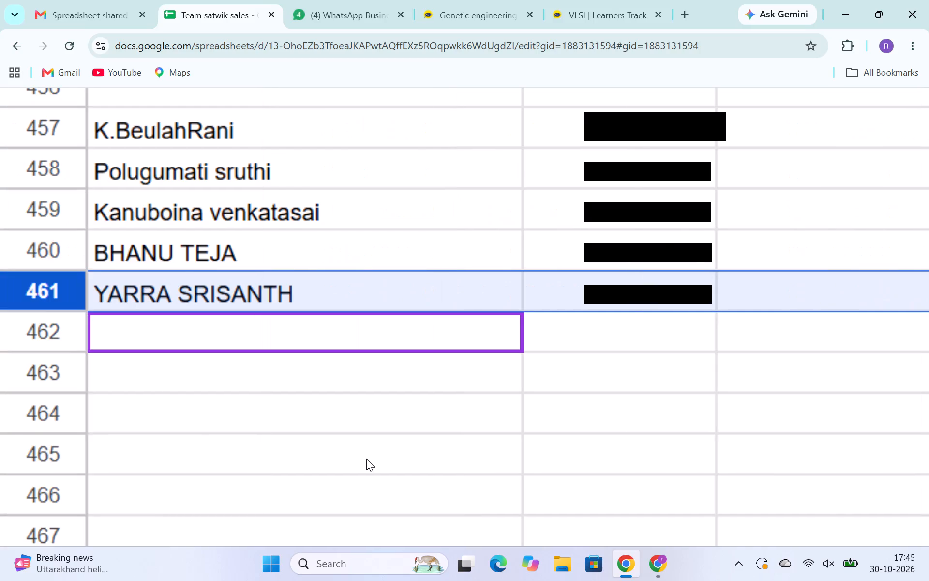
scroll(366, 459, "down", 1)
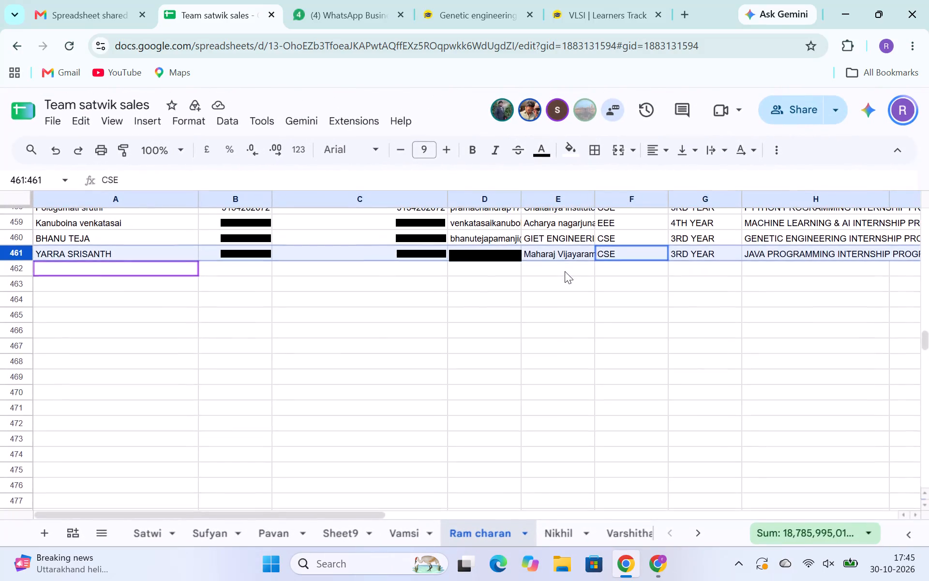
scroll(565, 271, "left", 6)
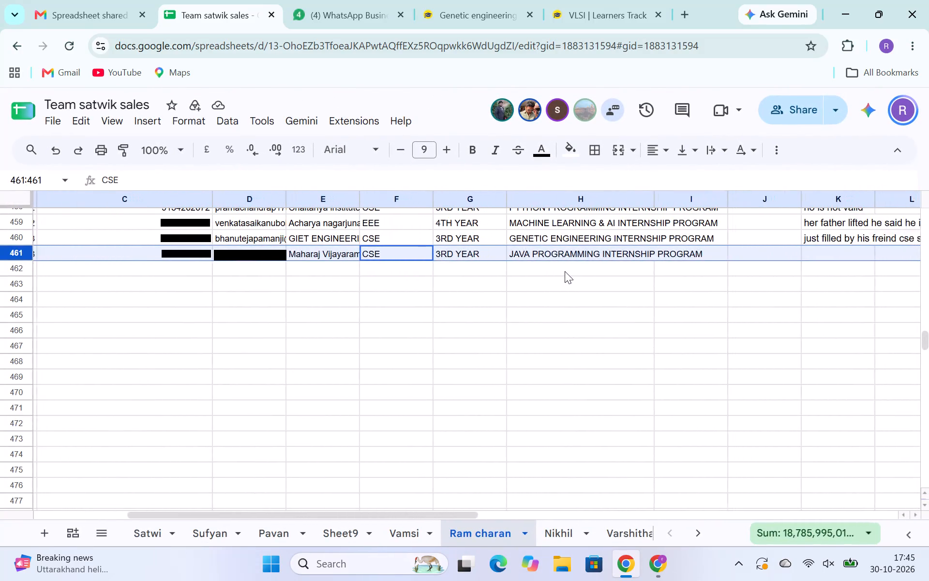
scroll(565, 271, "left", 2)
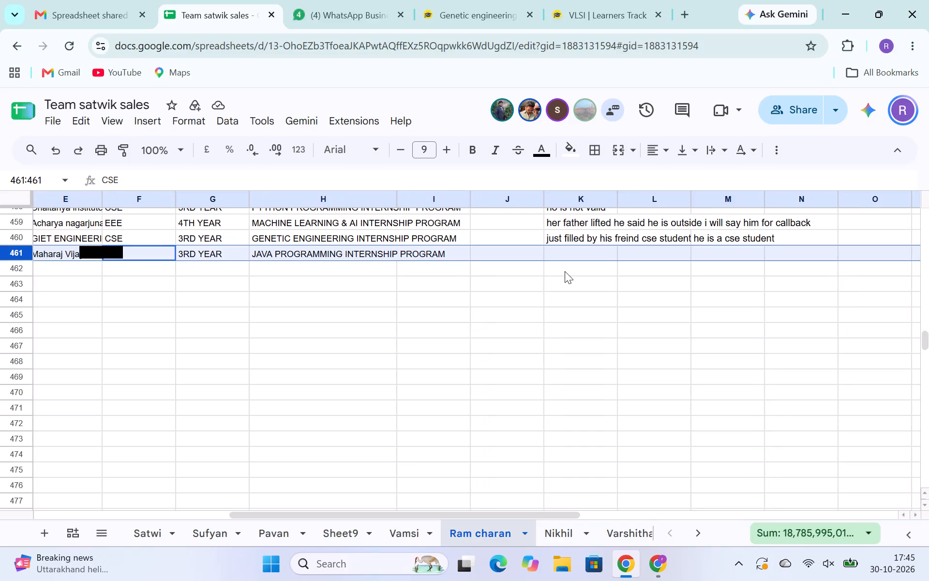
scroll(565, 271, "left", 1)
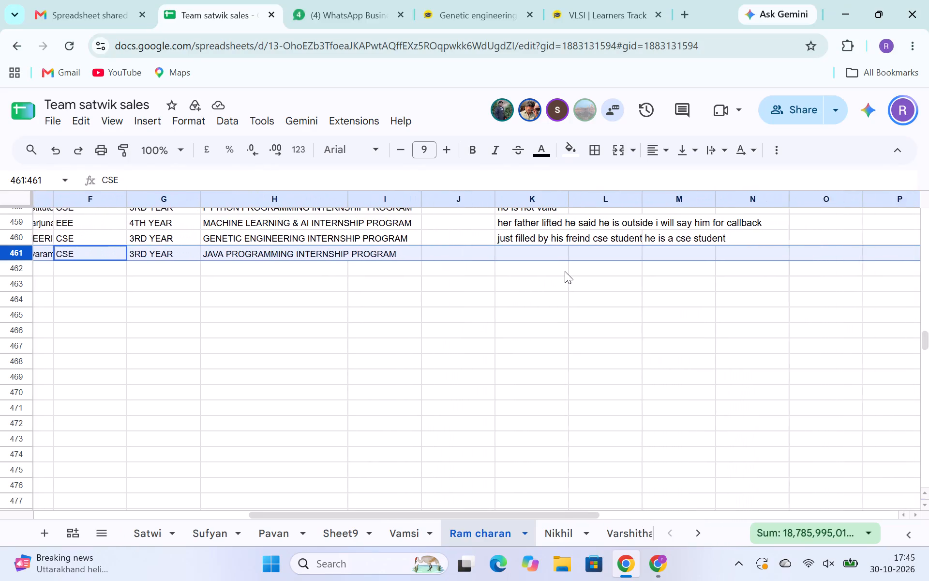
scroll(565, 271, "left", 1)
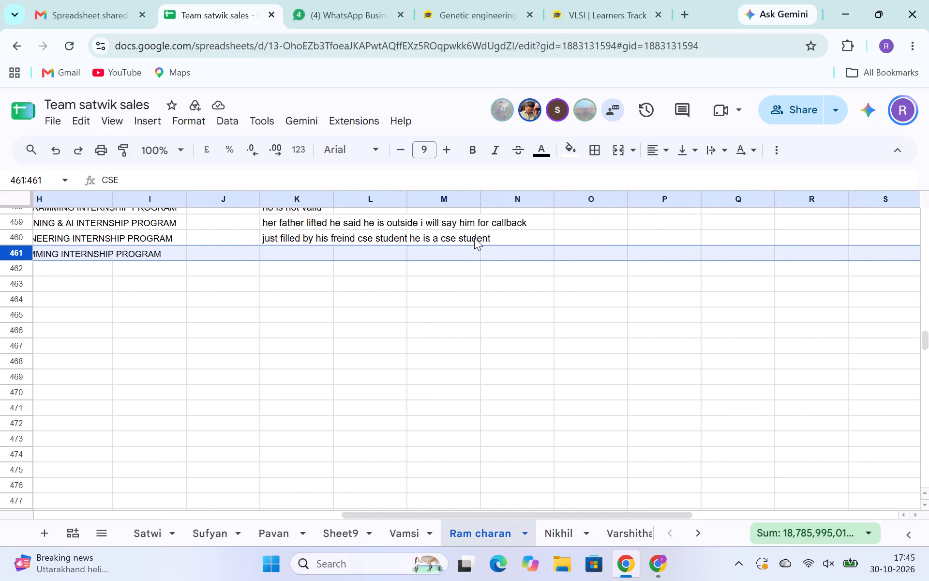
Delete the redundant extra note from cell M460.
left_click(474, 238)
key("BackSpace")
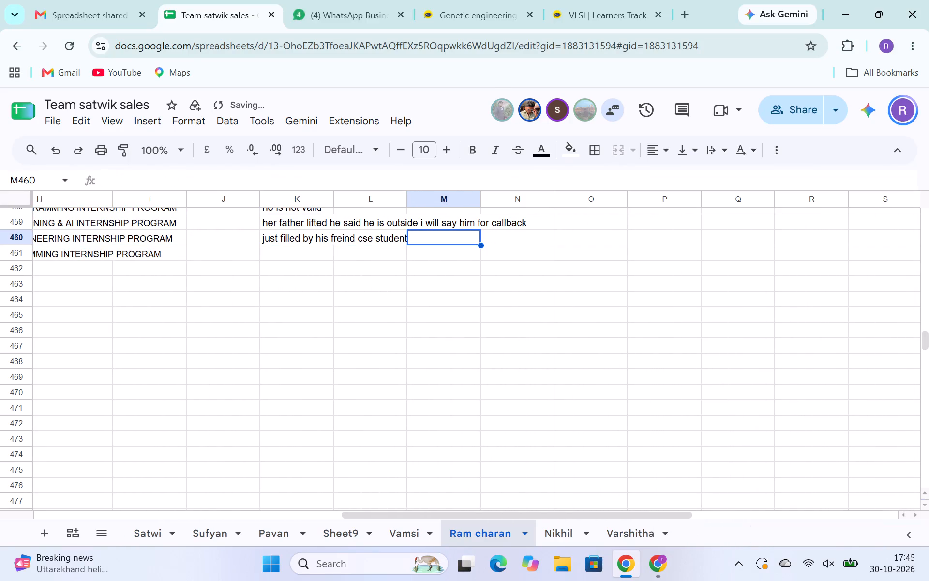
Review the Java Programming internship lead's details in row 461 again, from the name and contact columns across to the notes column.
left_click(465, 262)
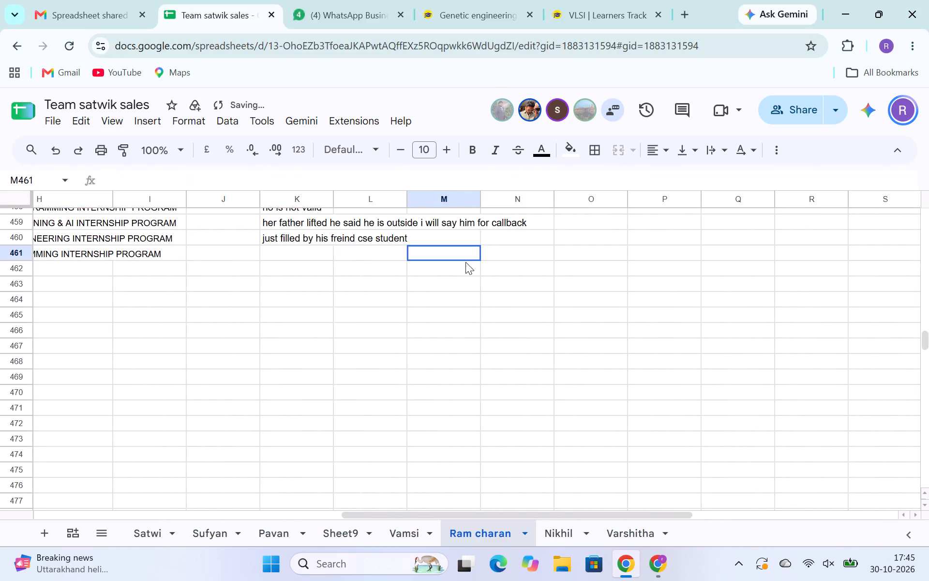
scroll(465, 262, "right", 5)
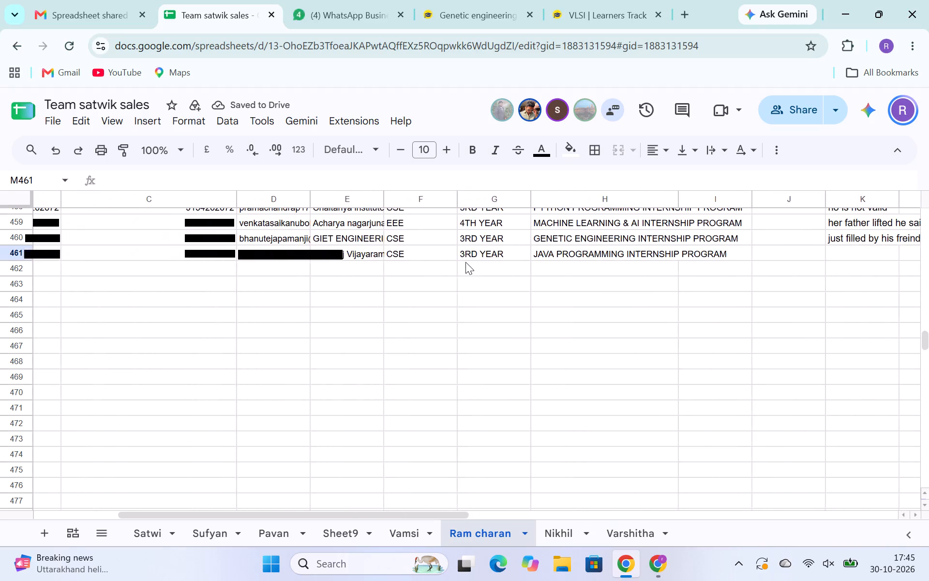
scroll(465, 262, "right", 3)
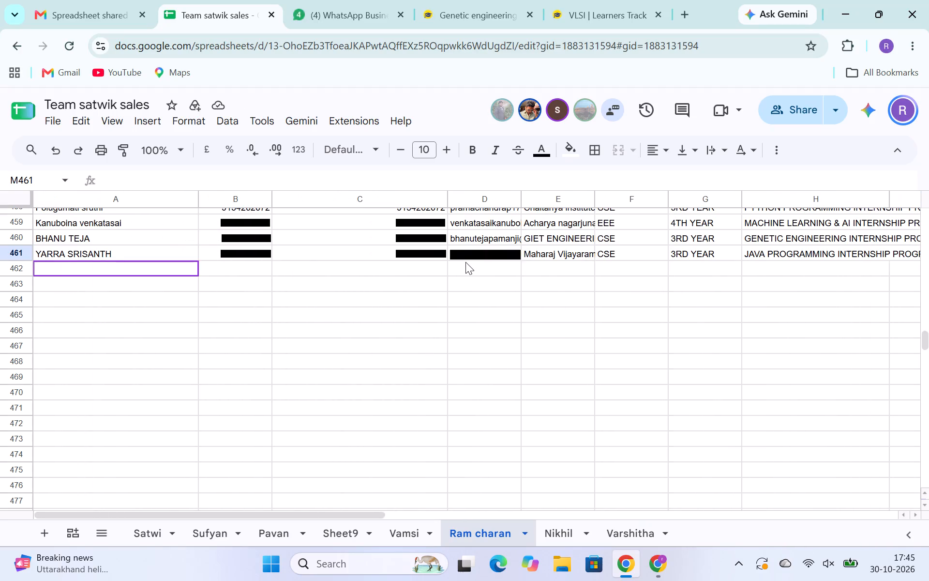
scroll(465, 262, "left", 4)
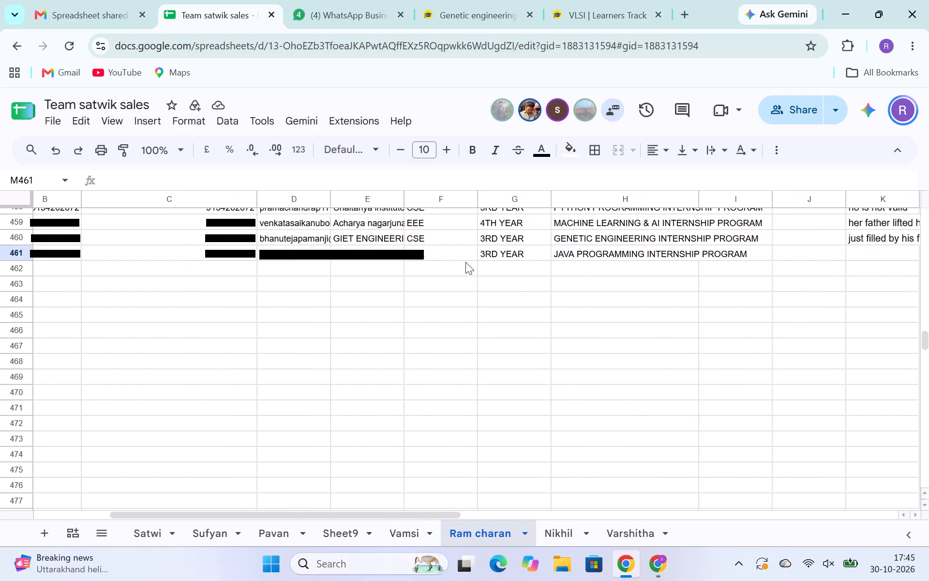
scroll(465, 262, "left", 4)
scroll(465, 262, "right", 1)
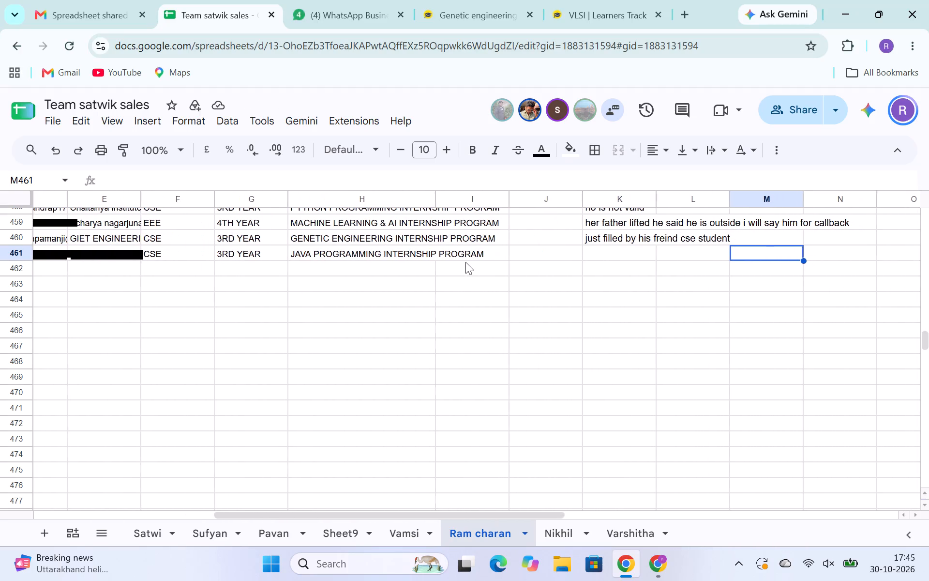
scroll(465, 262, "right", 6)
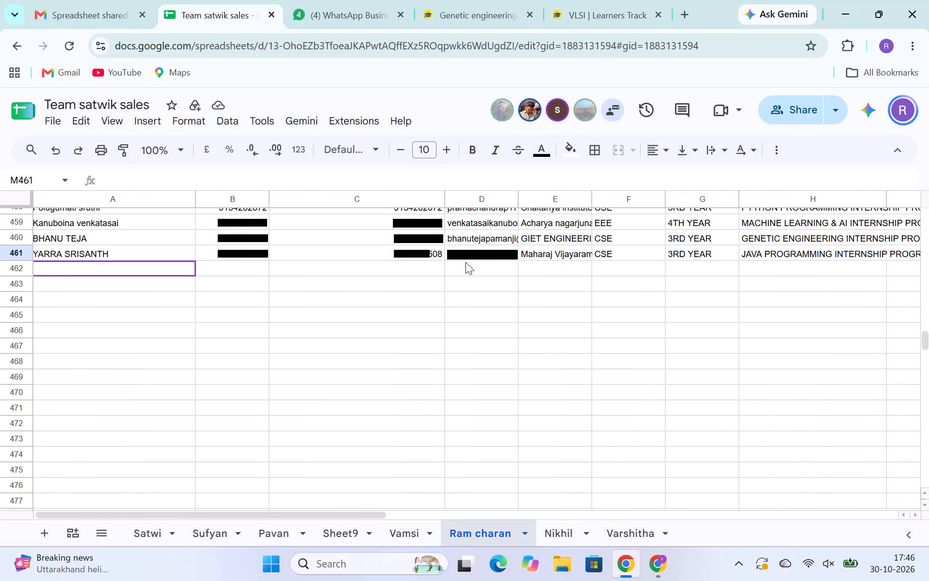
scroll(465, 262, "left", 8)
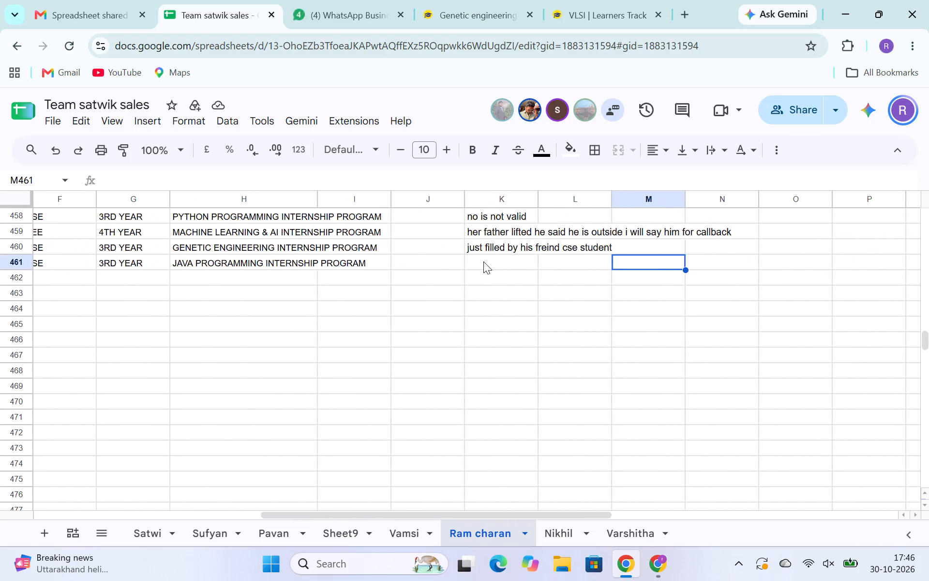
Record the call outcome "na" in column K for the Java Programming internship lead in row 461.
left_click(484, 261)
type("ni")
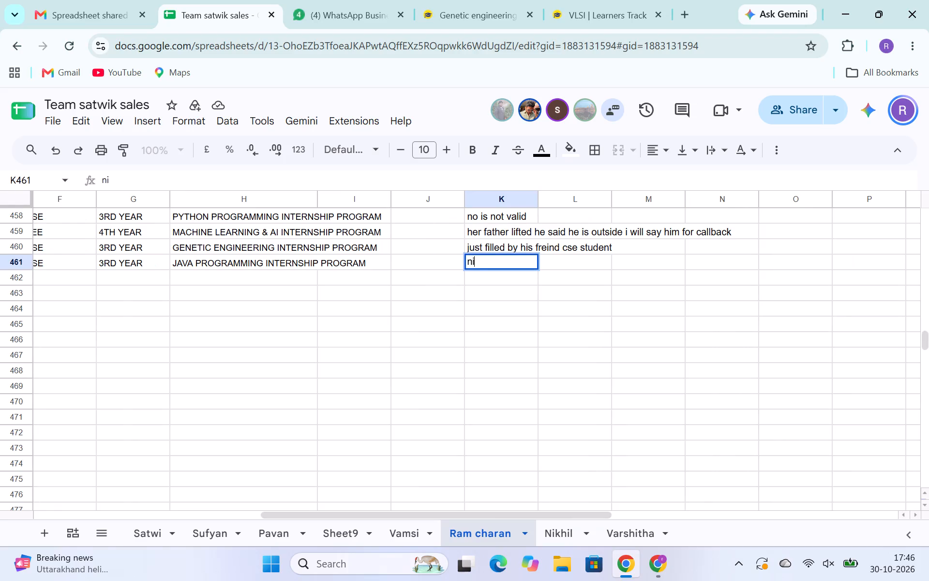
key("BackSpace")
key("a")
scroll(484, 261, "up", 2)
scroll(484, 382, "right", 4)
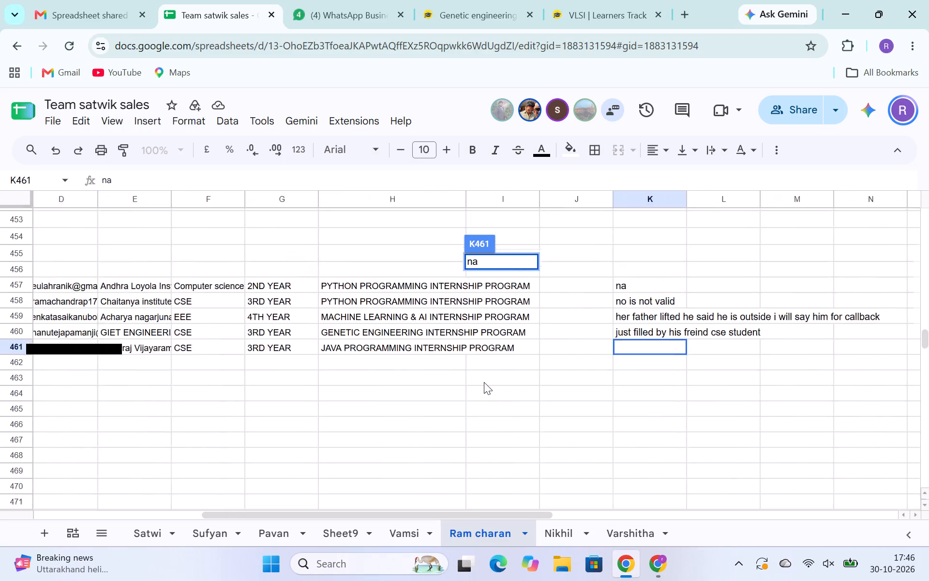
scroll(484, 382, "right", 1)
left_click(484, 382)
scroll(674, 410, "right", 4)
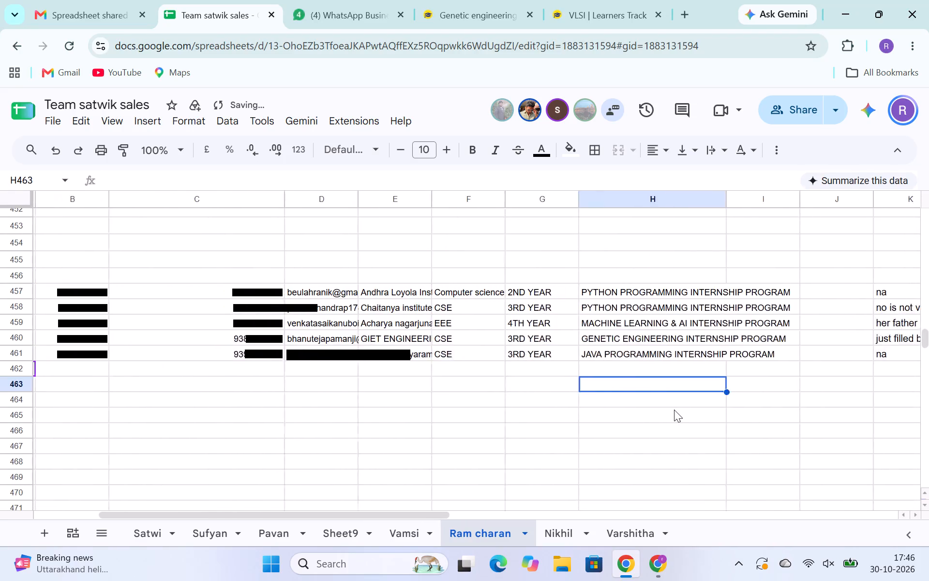
scroll(674, 410, "right", 7)
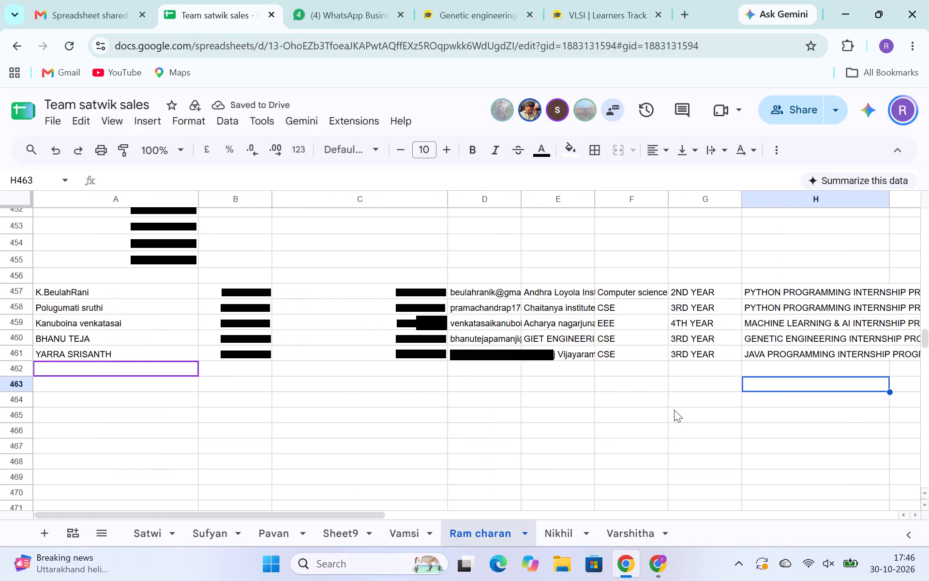
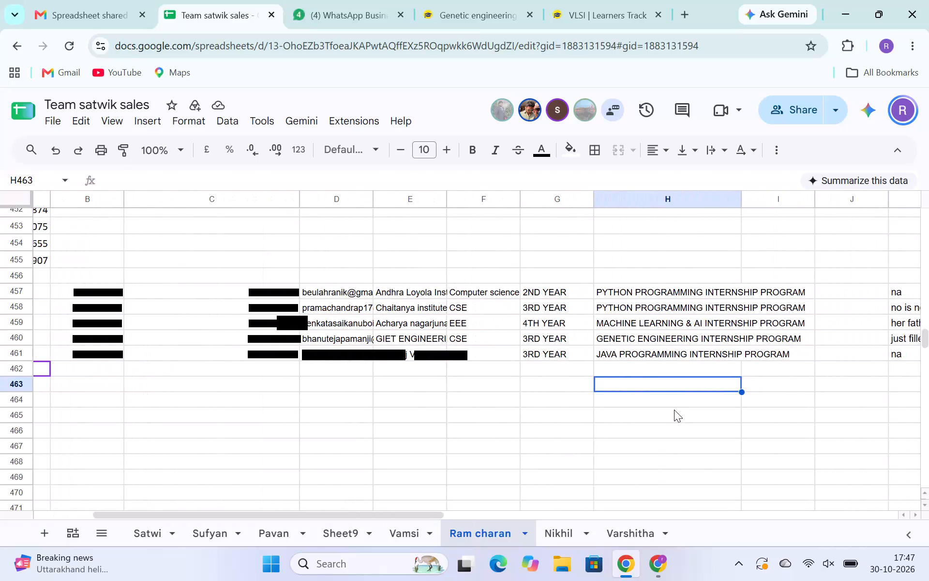
Review the internship leads in rows 457 to 461, from the name and contact columns across to the call outcomes in column K.
scroll(674, 410, "left", 2)
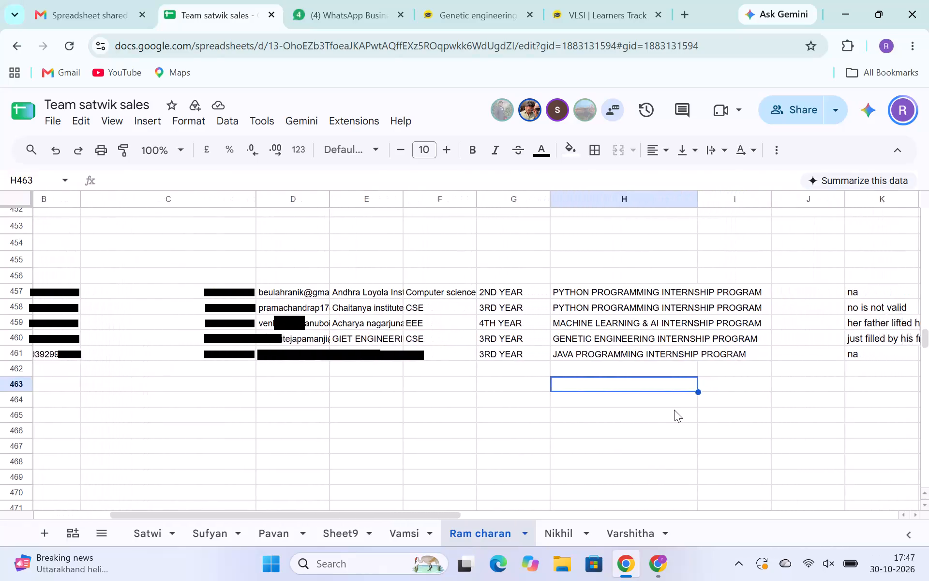
scroll(674, 410, "left", 3)
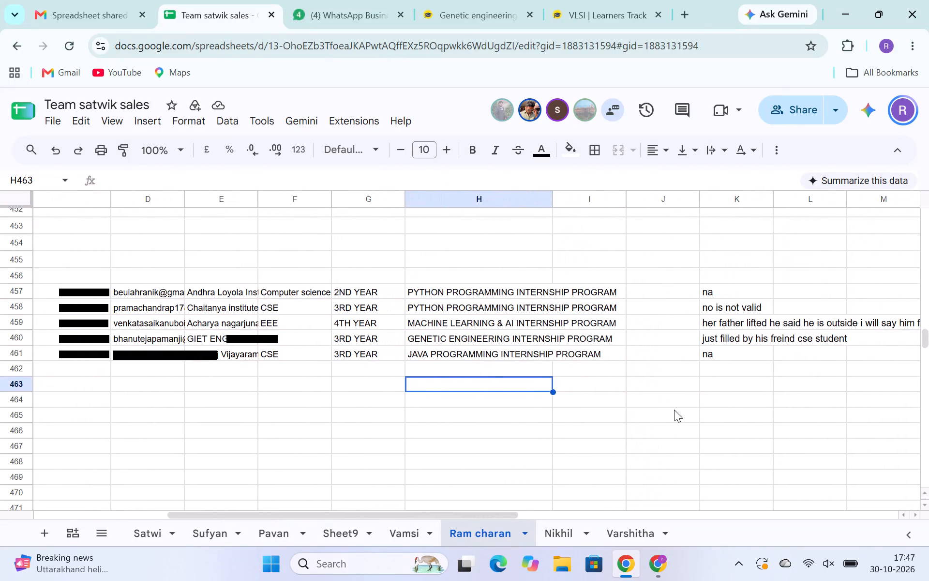
scroll(674, 410, "right", 4)
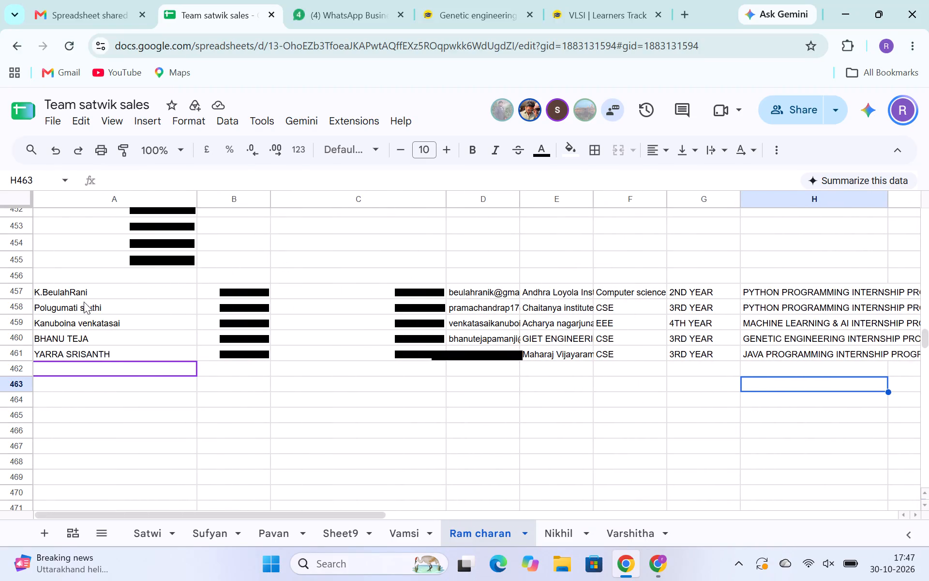
left_click(22, 291)
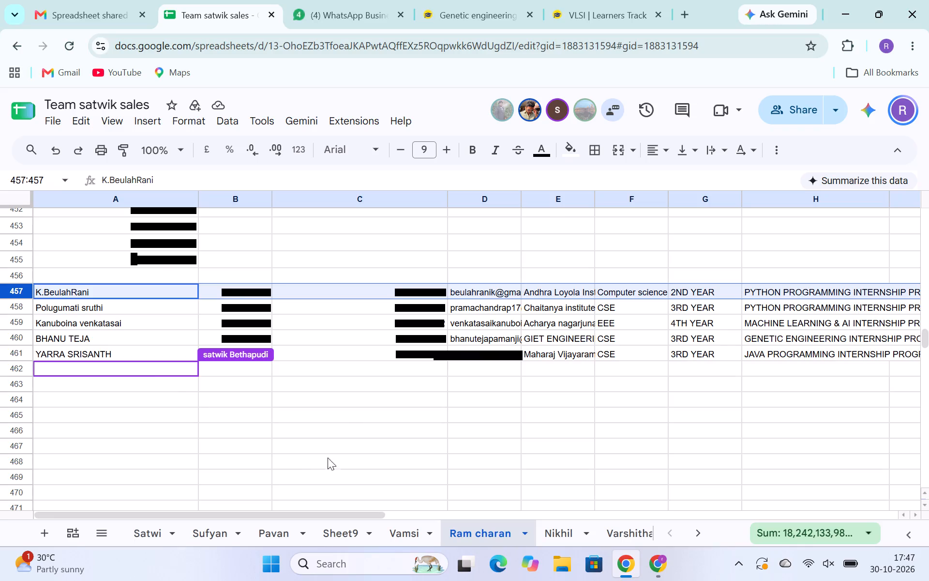
left_click(345, 384)
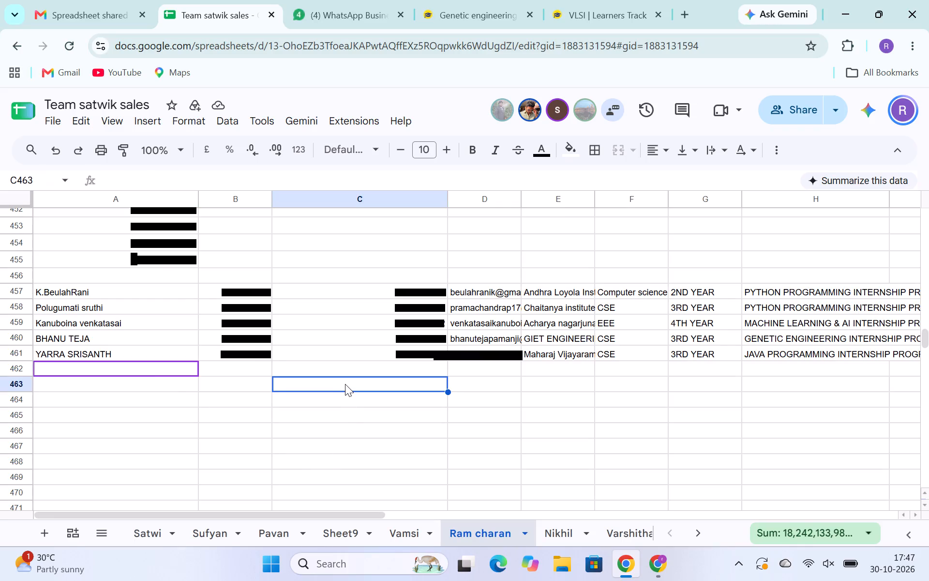
scroll(345, 384, "left", 3)
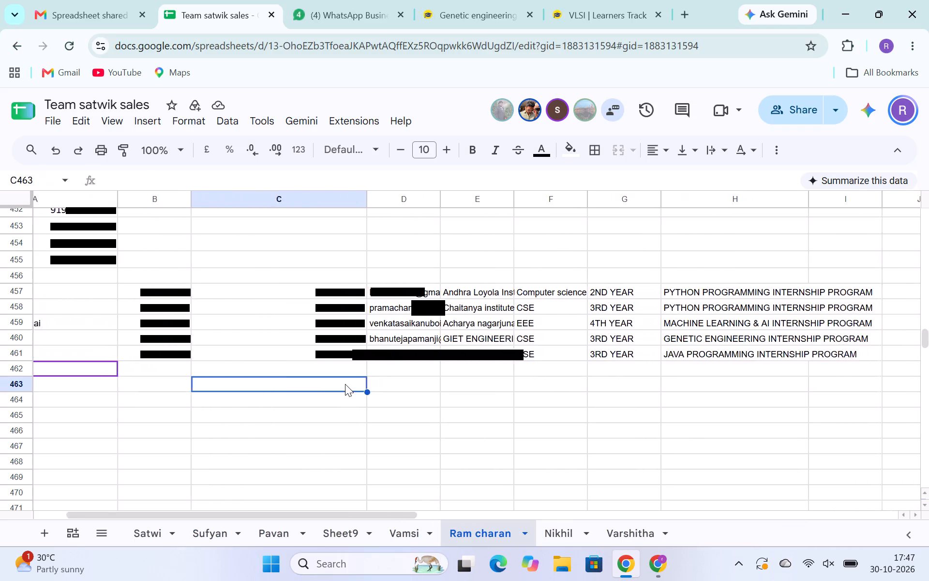
scroll(345, 384, "left", 1)
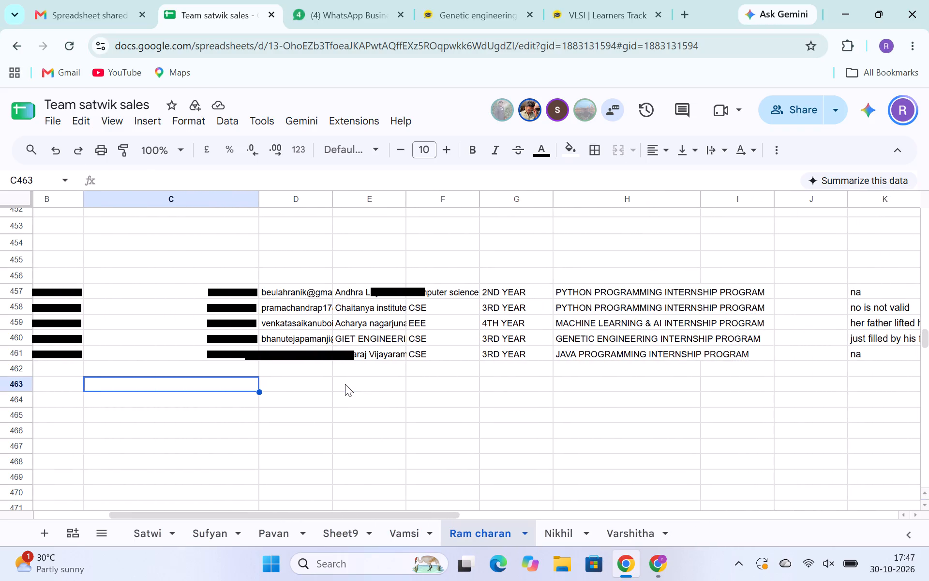
scroll(345, 384, "left", 4)
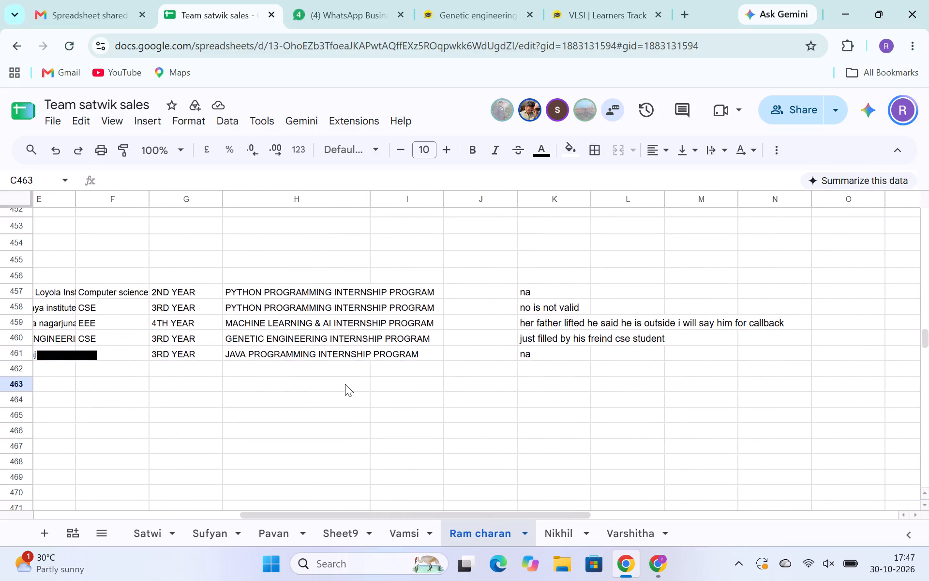
scroll(345, 384, "right", 3)
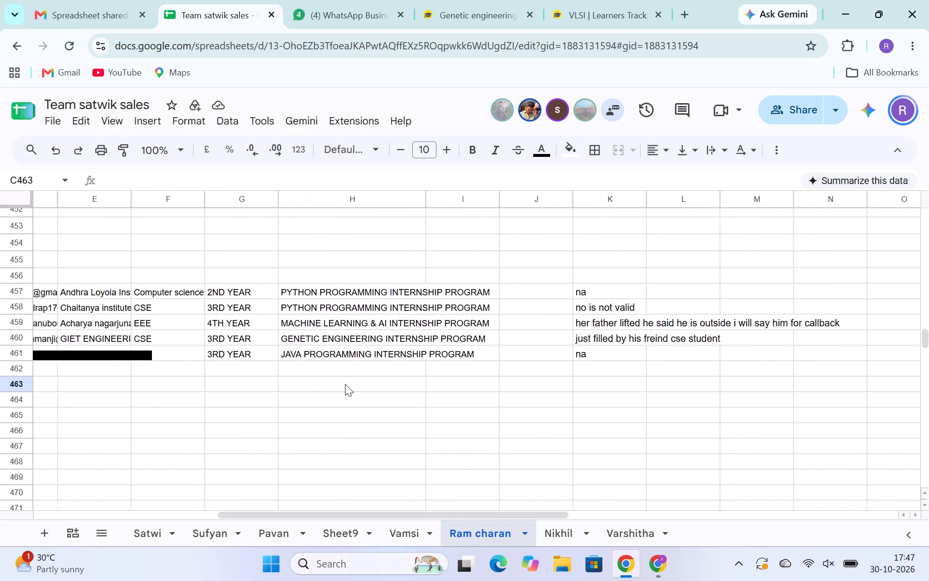
scroll(345, 384, "right", 4)
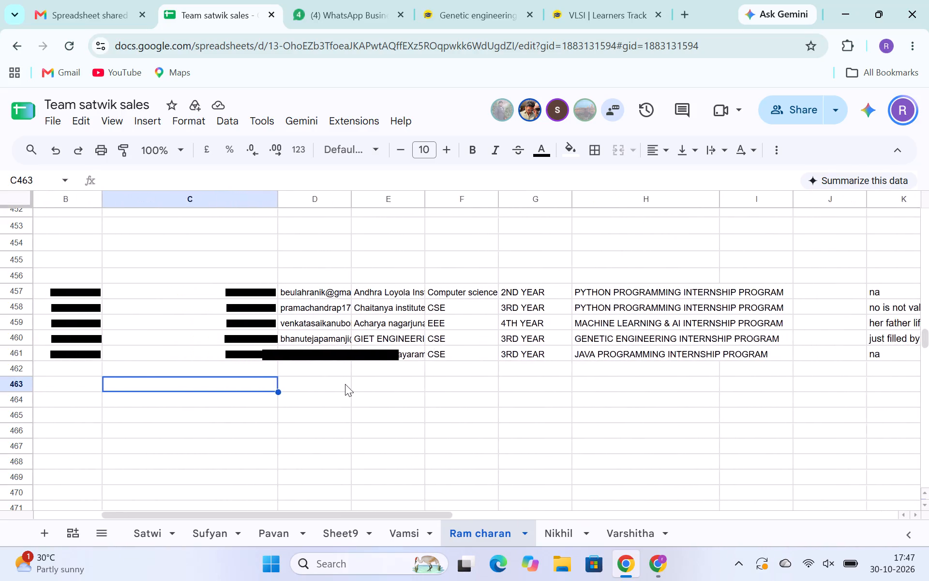
scroll(345, 384, "right", 3)
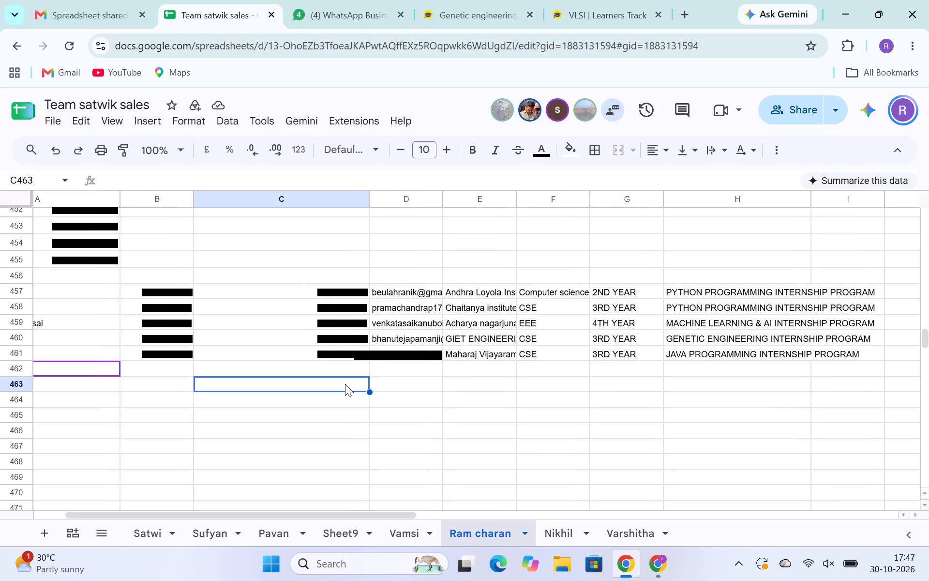
scroll(345, 384, "left", 4)
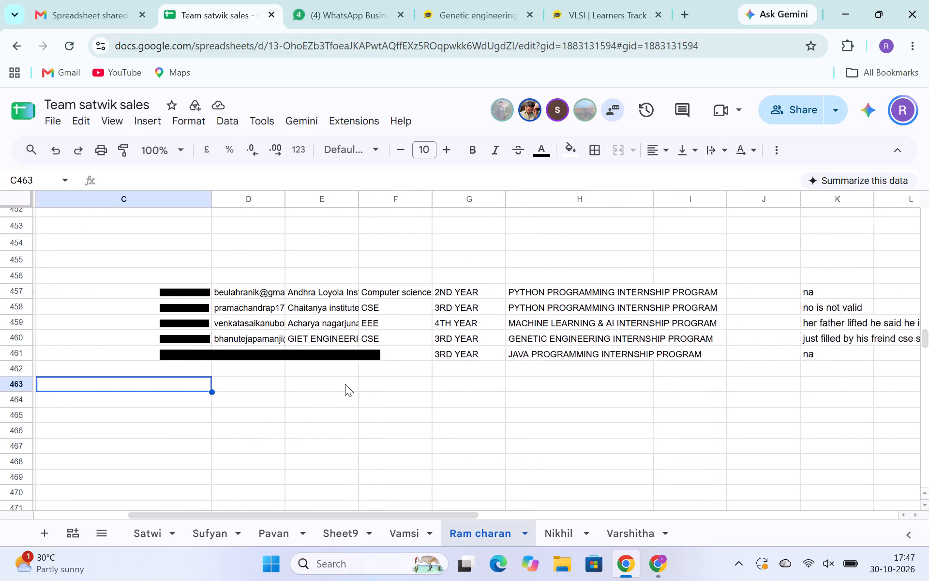
scroll(345, 384, "left", 2)
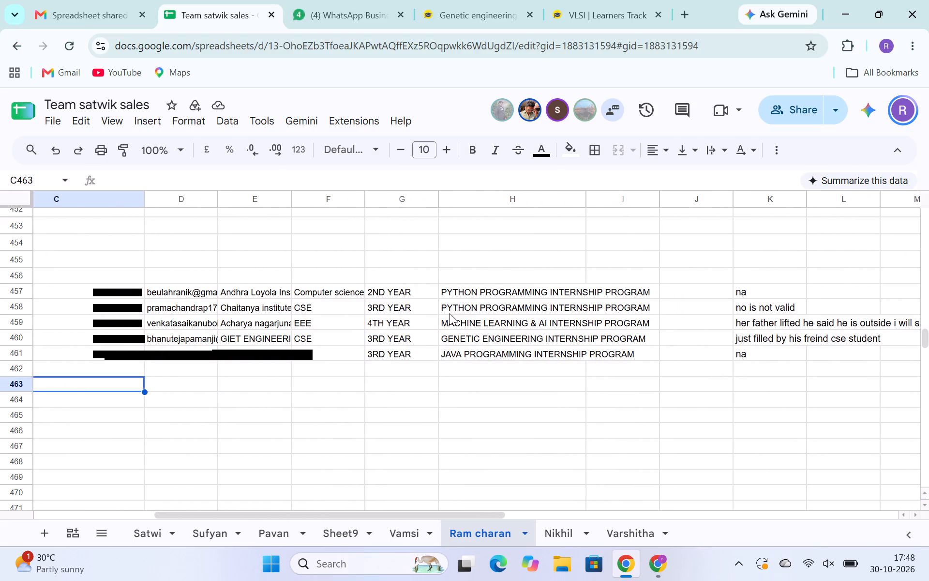
Check the programme, year and full college name of the Python Programming internship lead in row 457.
left_click(475, 294)
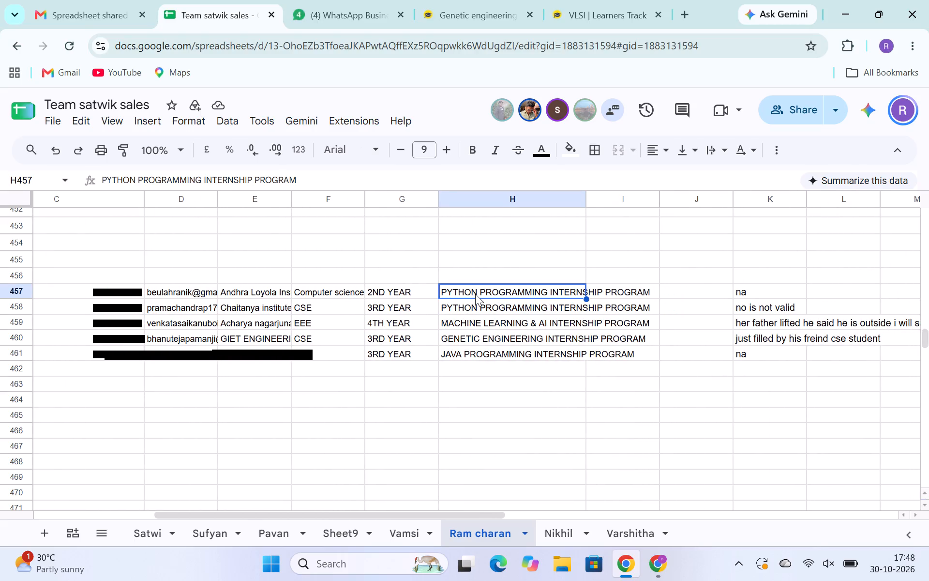
scroll(475, 294, "left", 2)
key("Right")
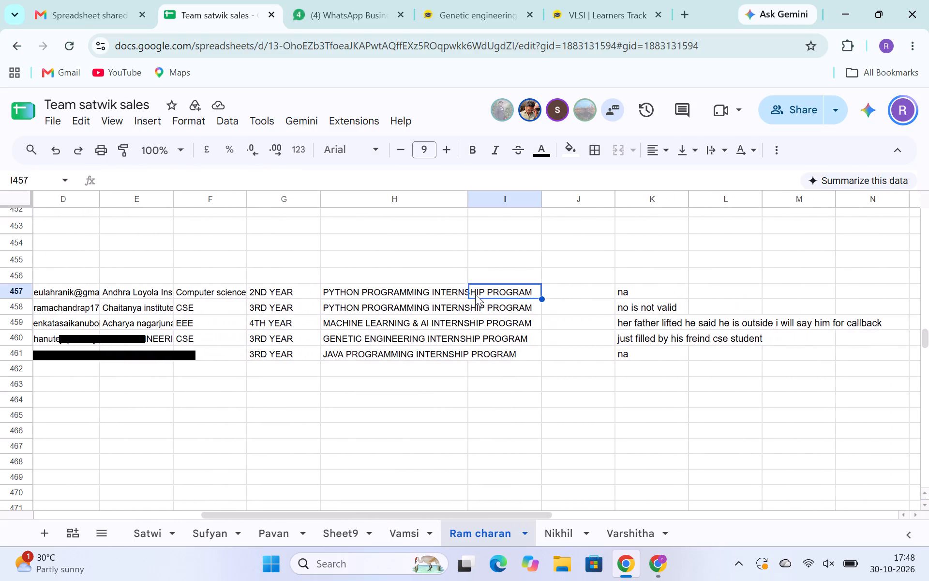
key("Left")
key("Left")
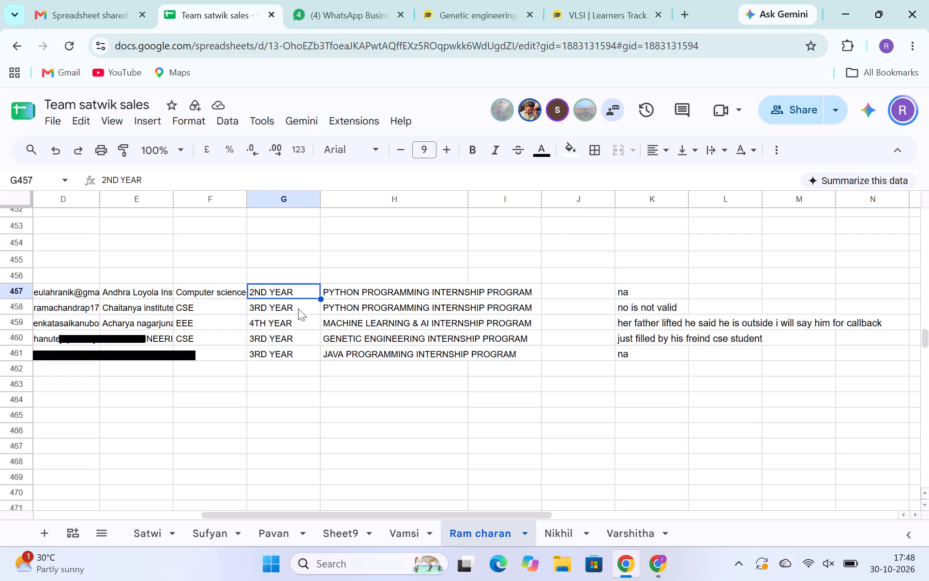
left_click(144, 287)
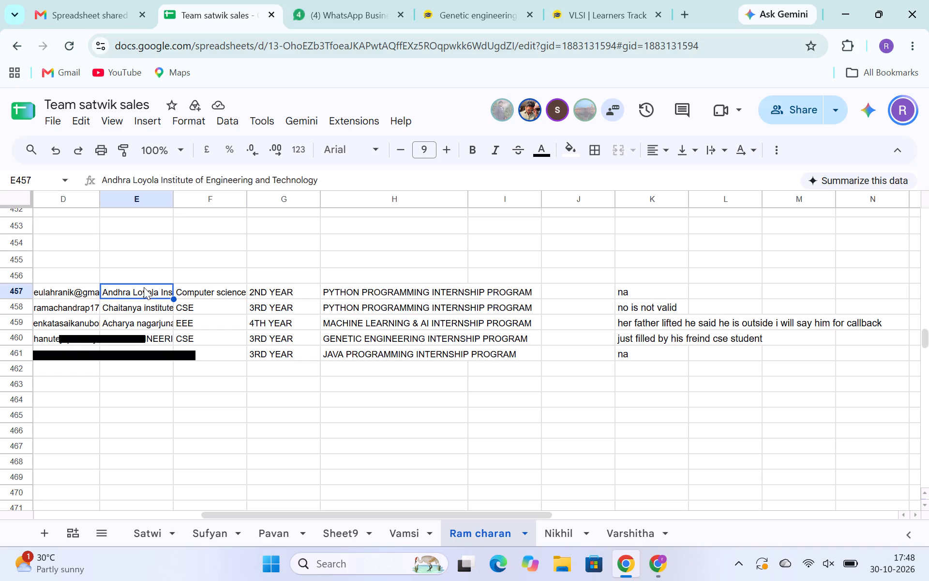
Switch to the Learners Track Genetic engineering page, search the courses for "python", look through the matches and close the search.
left_click(457, 0)
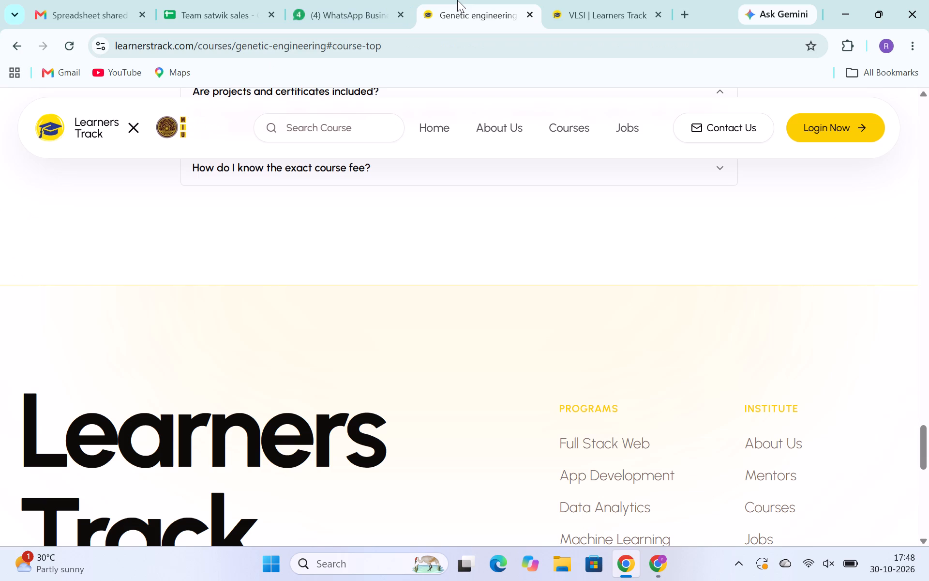
left_click(309, 123)
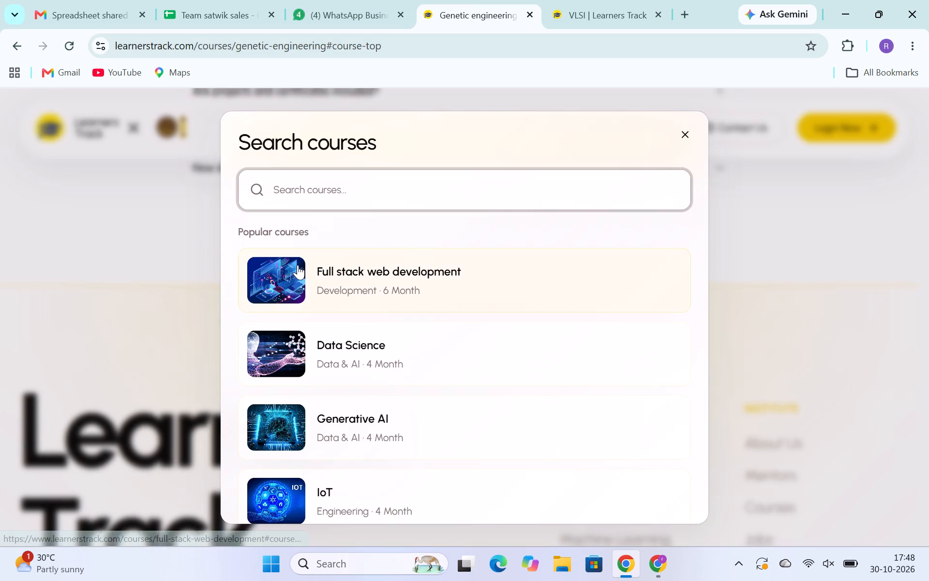
type("python")
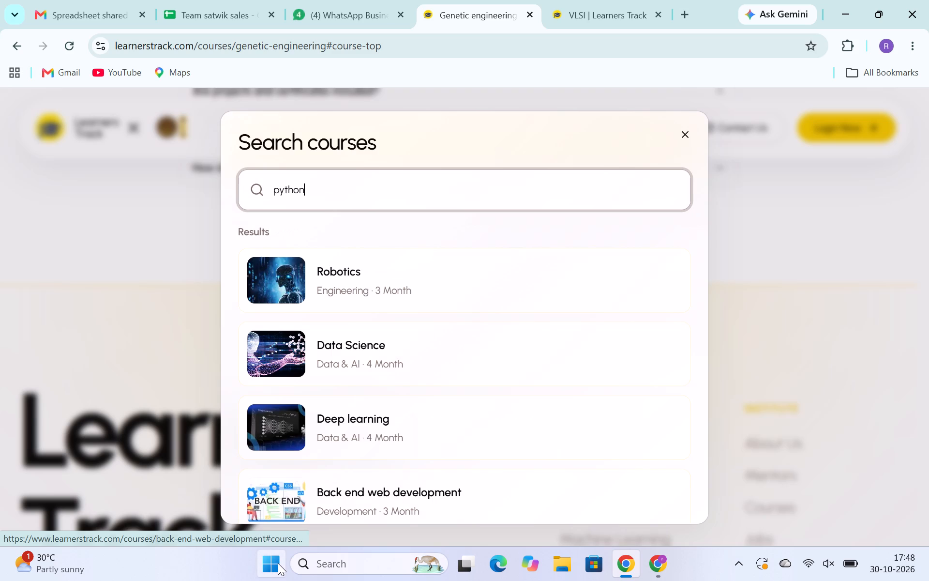
scroll(278, 563, "down", 2)
scroll(421, 405, "up", 1)
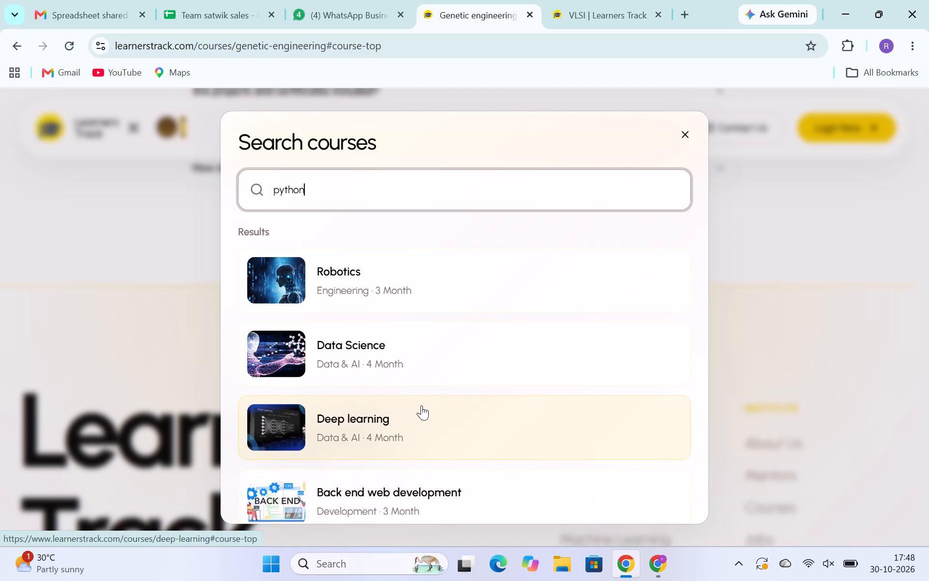
scroll(421, 405, "up", 6)
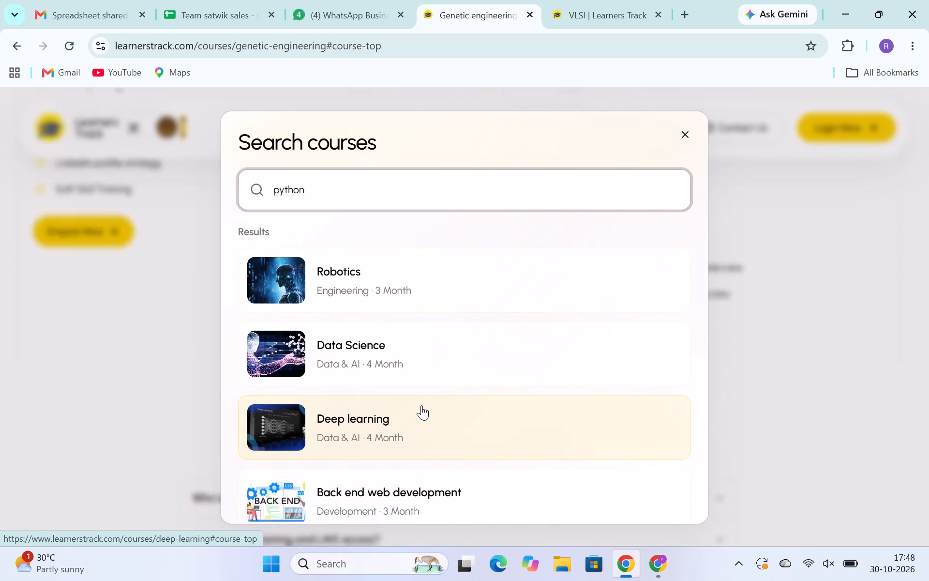
scroll(421, 405, "up", 1)
left_click(686, 127)
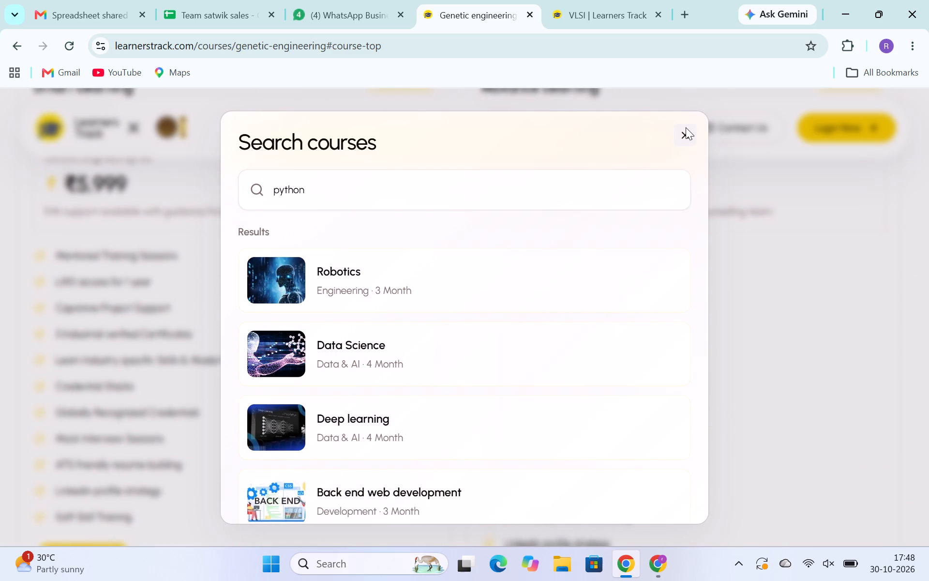
Return to the top of the Genetic engineering page, search the courses for "python" again, and close the search.
scroll(559, 217, "up", 20)
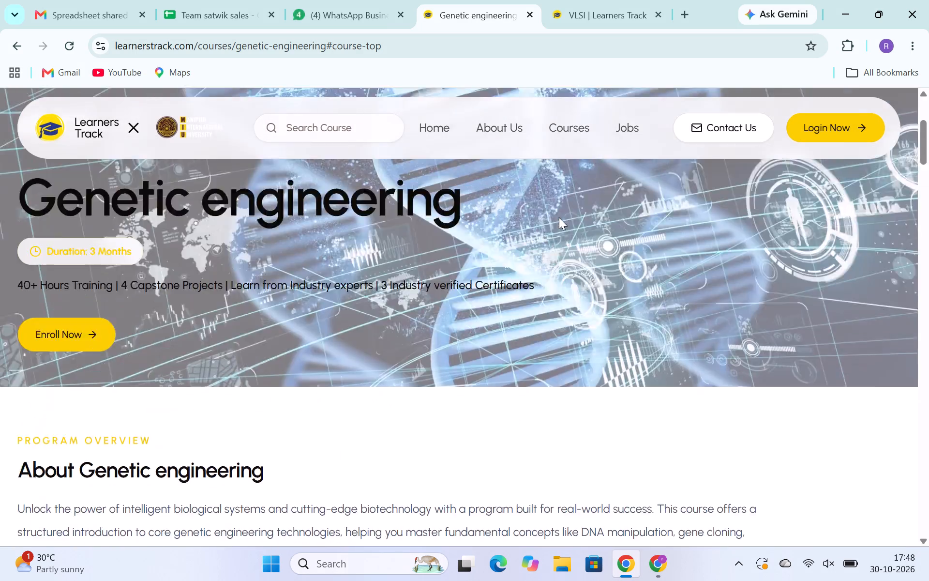
scroll(559, 217, "up", 8)
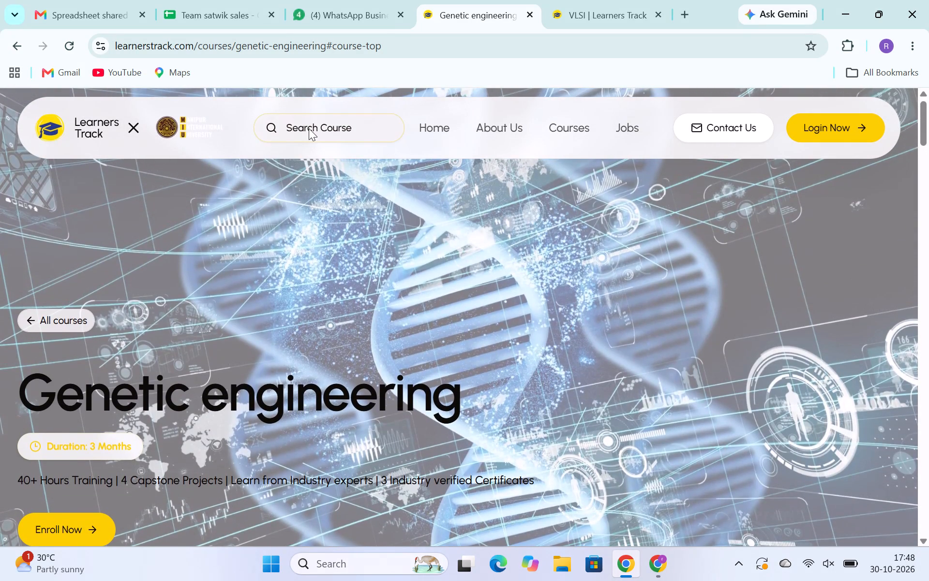
left_click(309, 128)
type("python")
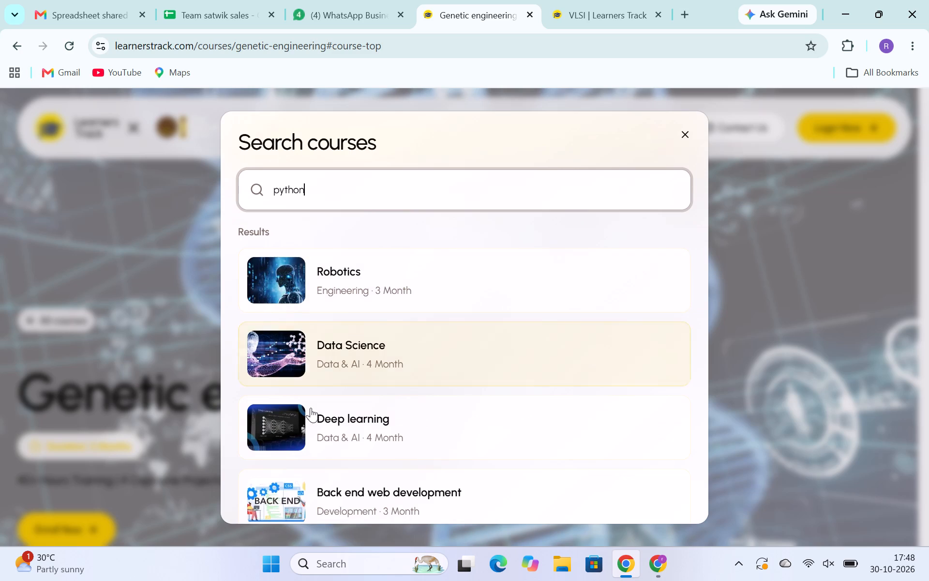
scroll(316, 411, "up", 1)
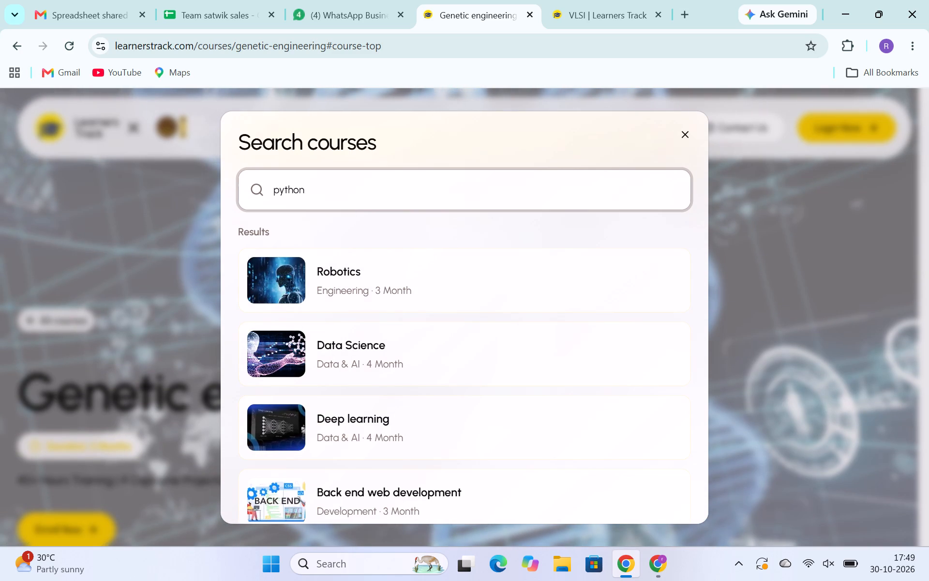
key("space")
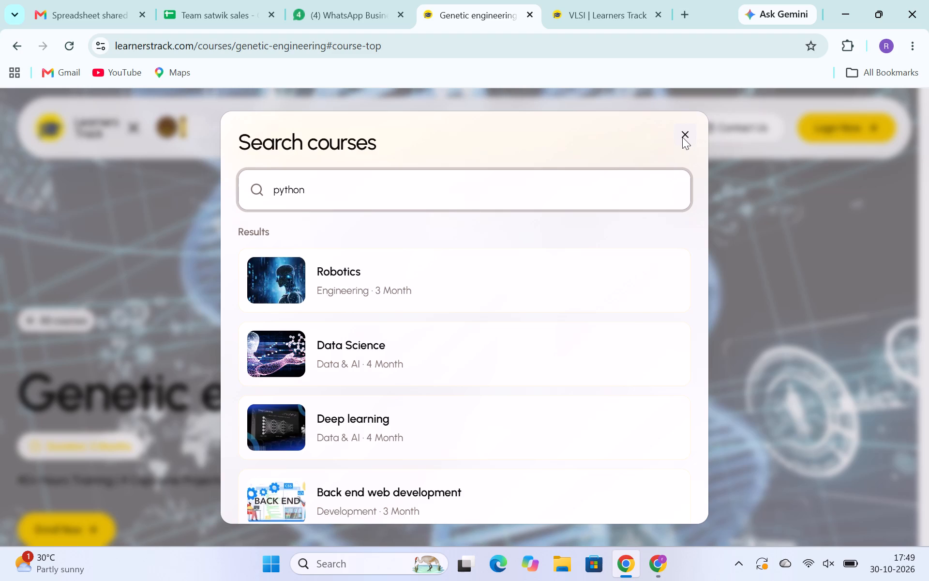
left_click(682, 137)
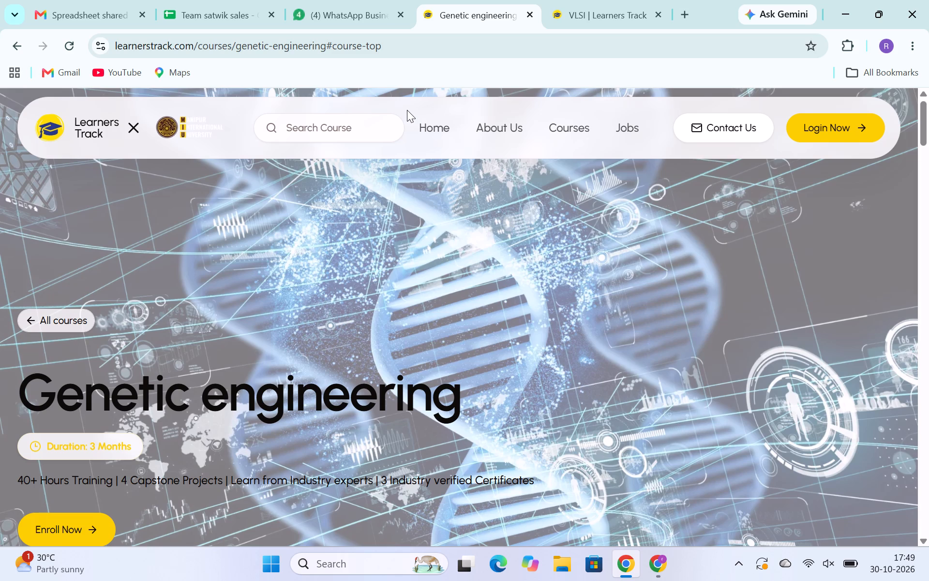
Repeat the Learners Track course search for "python", examine the matching courses, and close the search.
left_click(330, 126)
left_click_drag(330, 126, 326, 119)
key("p")
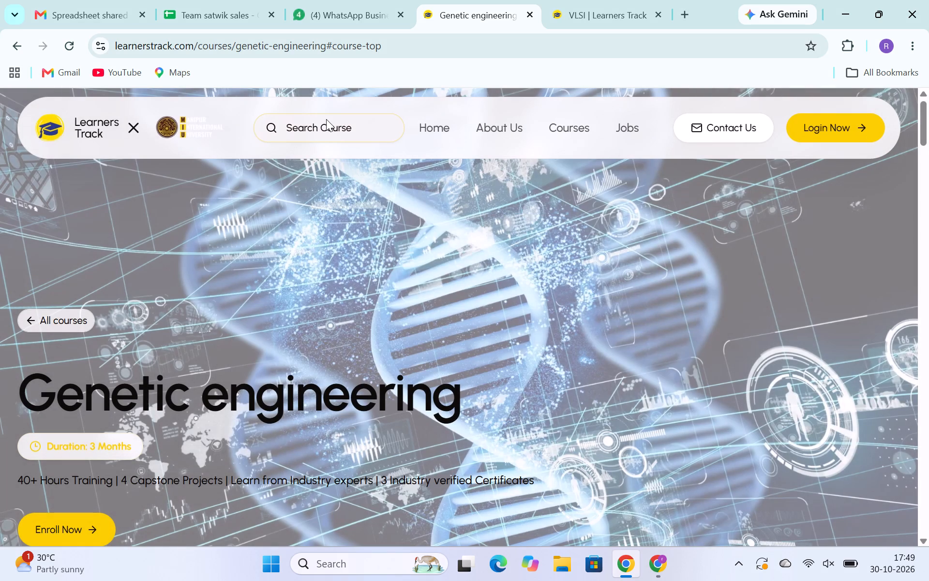
left_click(316, 132)
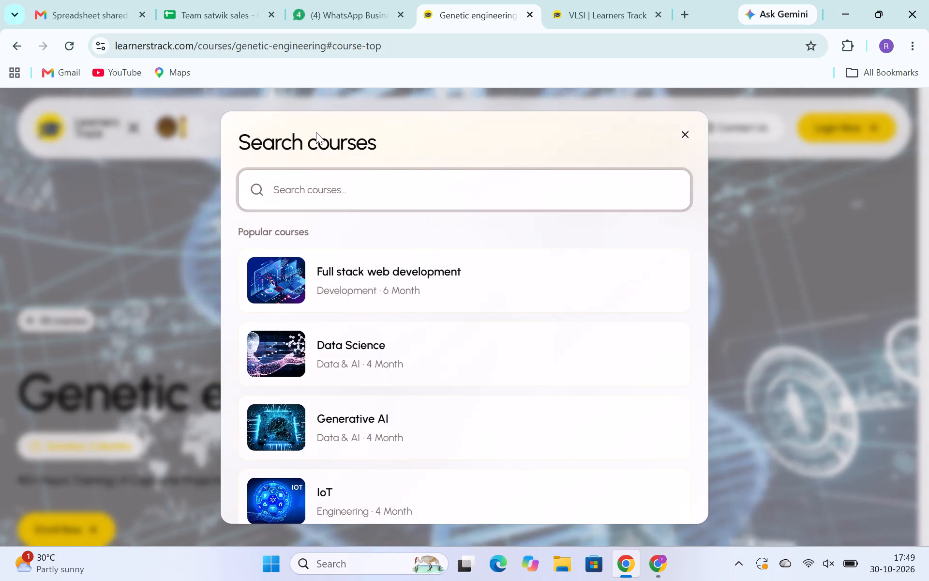
type("py")
type("tho")
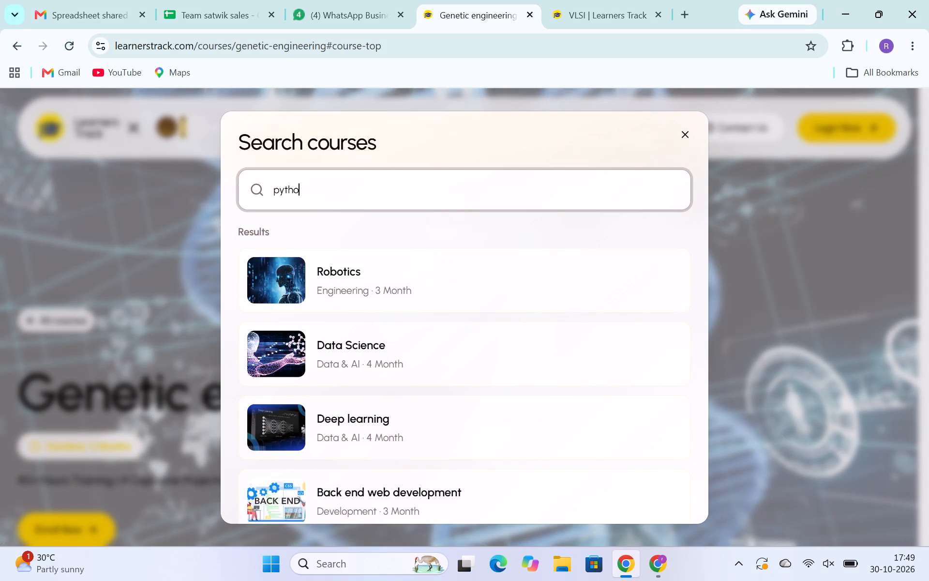
scroll(399, 427, "down", 6)
key("n")
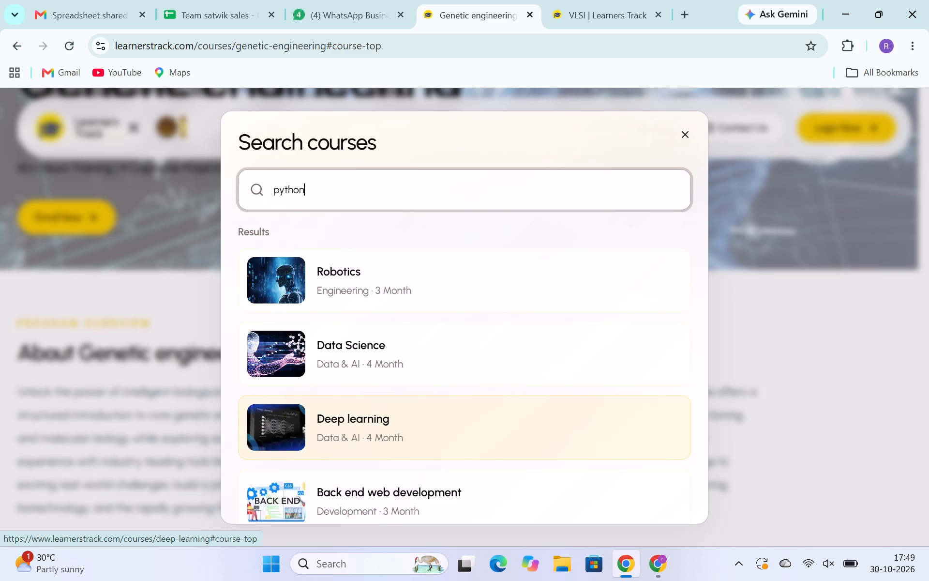
scroll(601, 453, "down", 5)
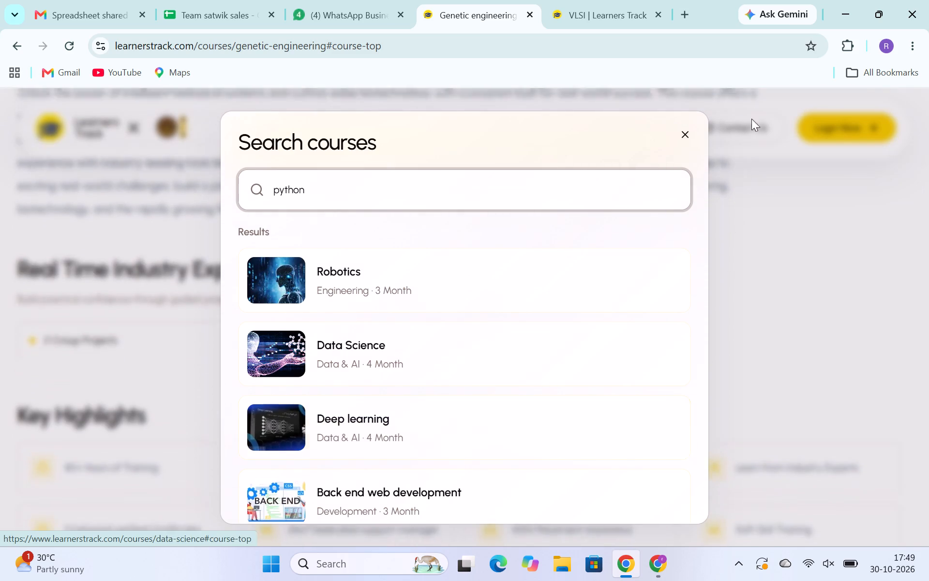
left_click(688, 139)
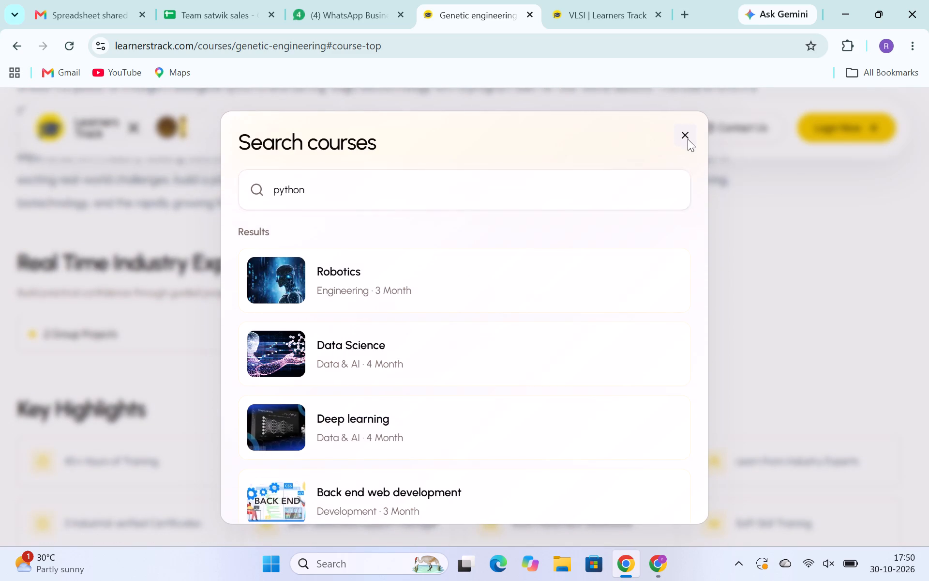
Look through the rest of the Genetic engineering course page, from the key highlights and curriculum to the plan features and footer.
scroll(644, 327, "down", 6)
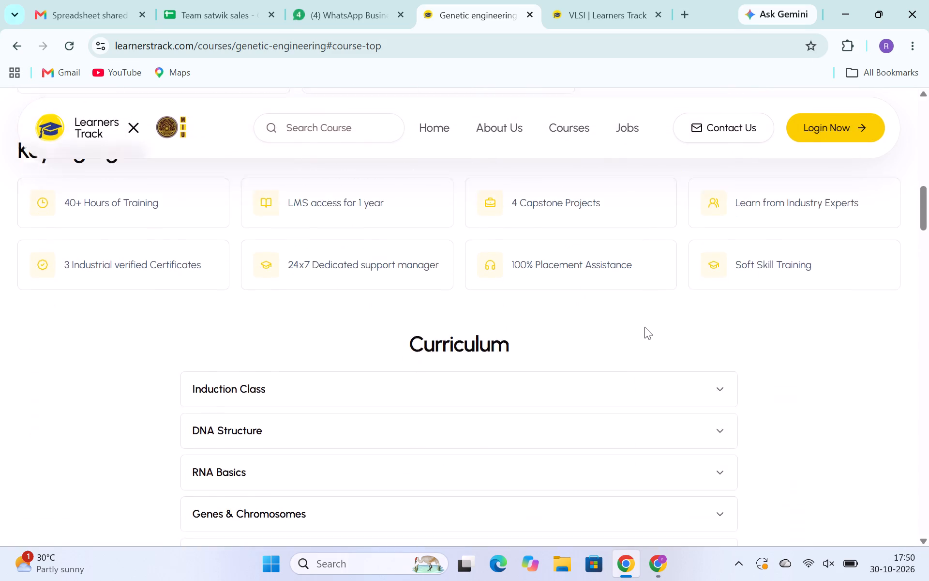
scroll(644, 327, "down", 11)
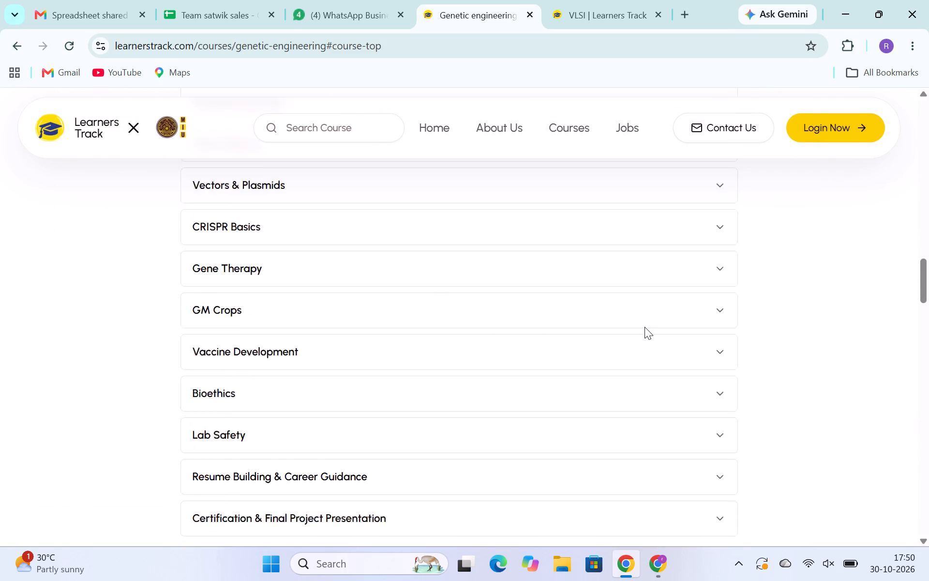
scroll(644, 327, "down", 11)
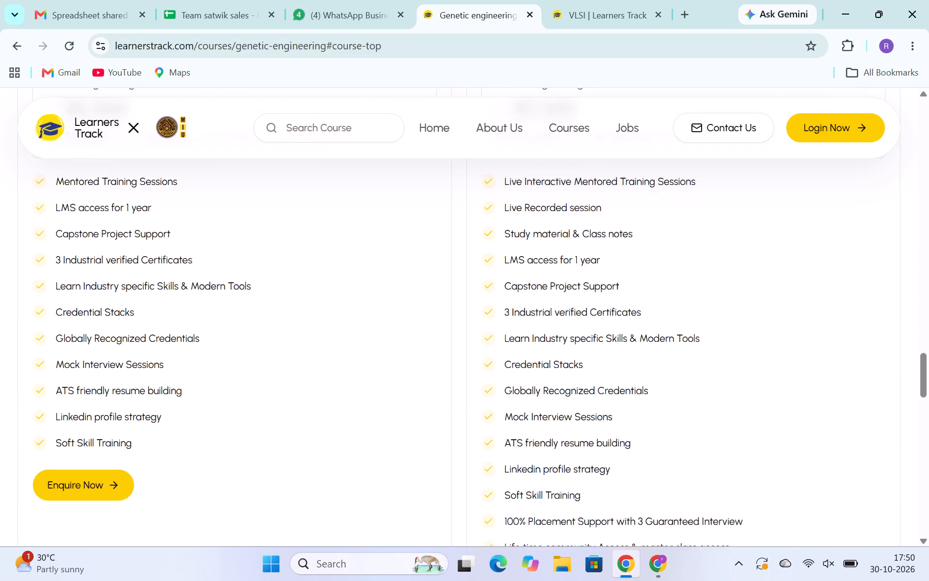
scroll(644, 327, "down", 3)
scroll(644, 327, "up", 2)
scroll(644, 327, "down", 4)
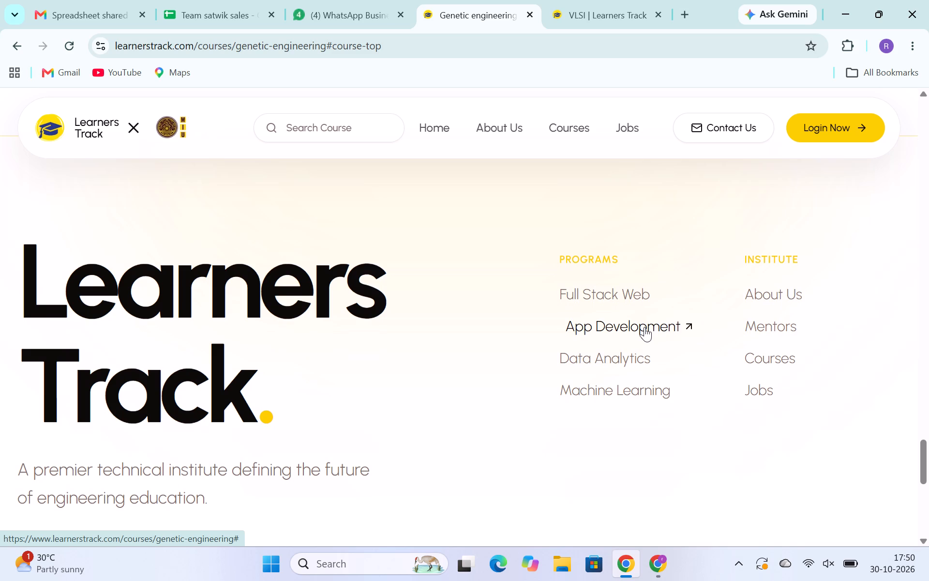
Go to the Learners Track home page and search the courses for "python".
left_click(441, 132)
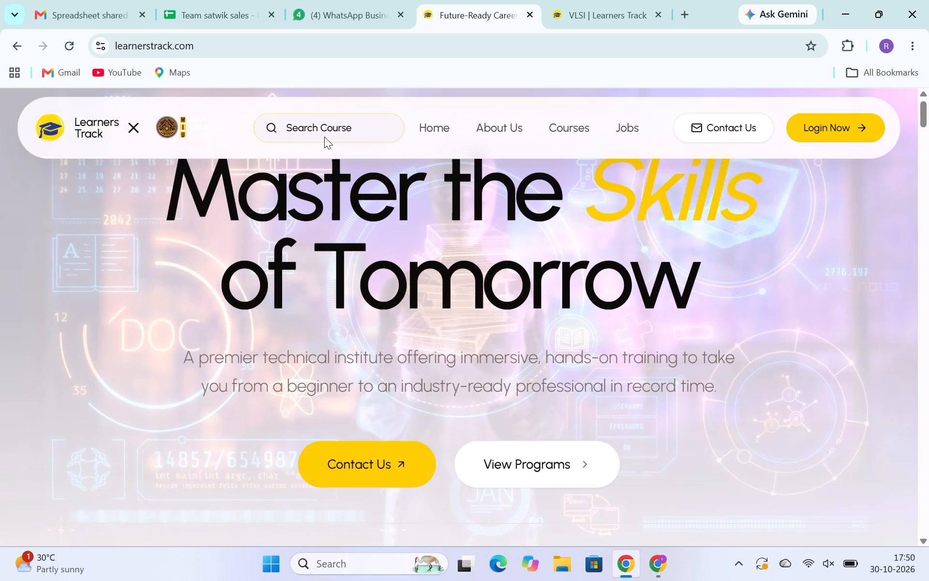
left_click(324, 137)
type("py")
type("th")
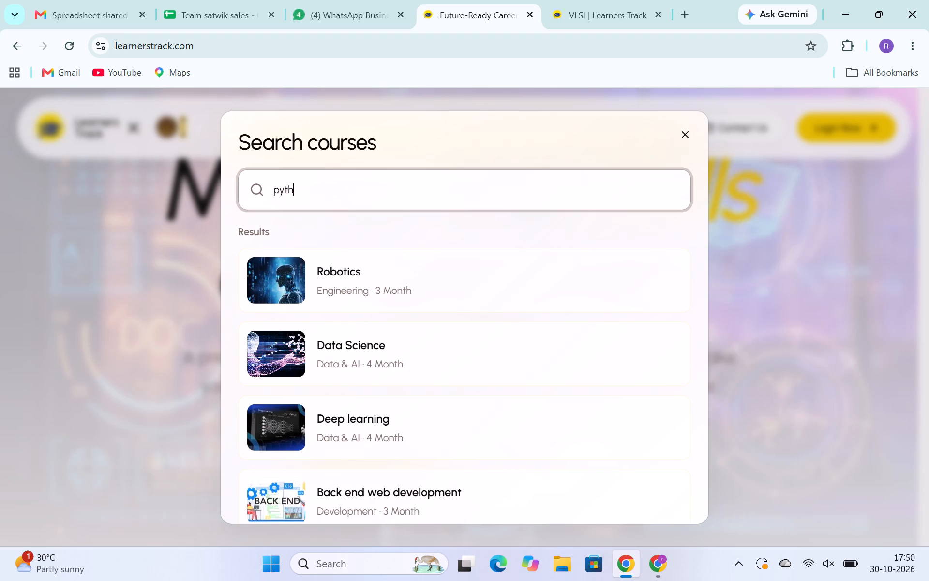
type("on")
Look through the courses matching "python" in the search results for a suitable Python programme.
scroll(400, 382, "down", 1)
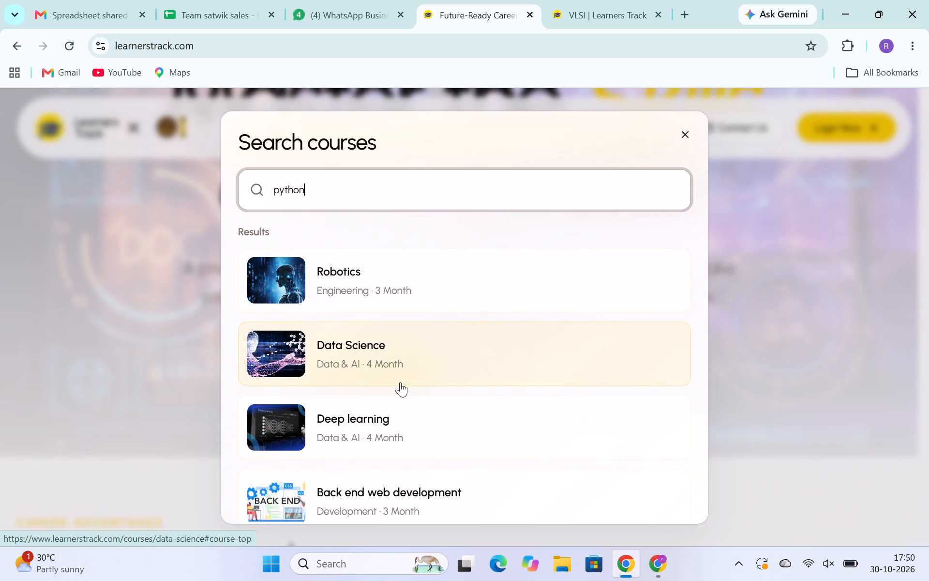
scroll(400, 382, "down", 2)
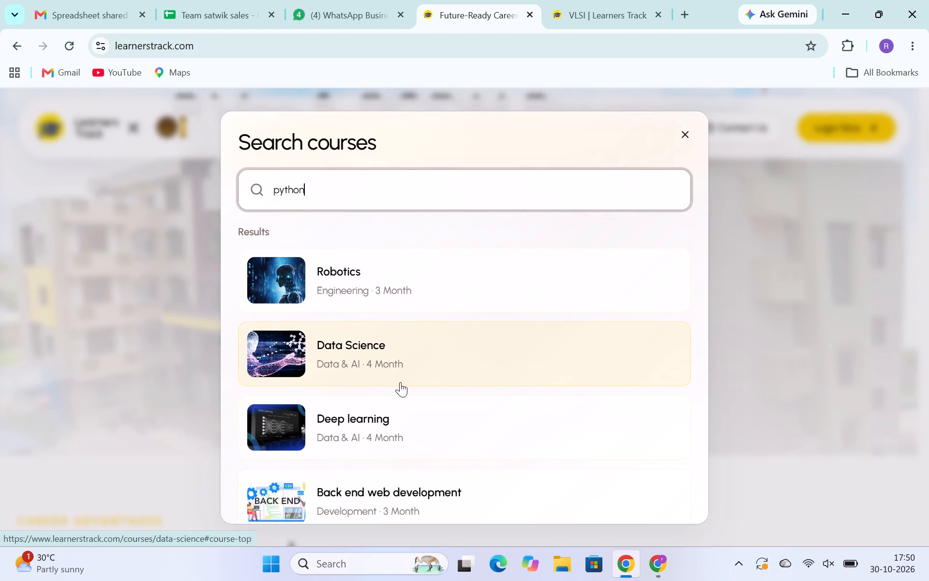
scroll(400, 382, "down", 5)
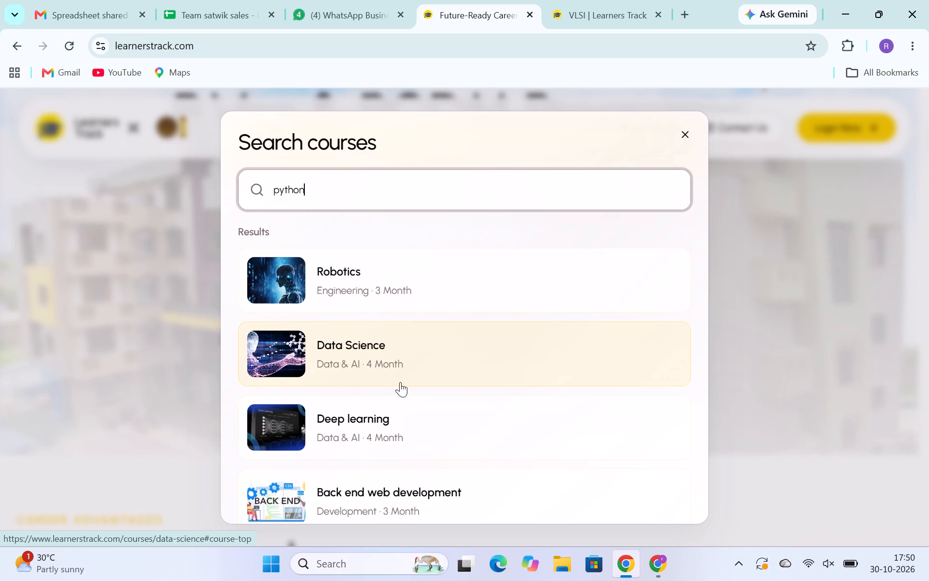
scroll(400, 382, "down", 2)
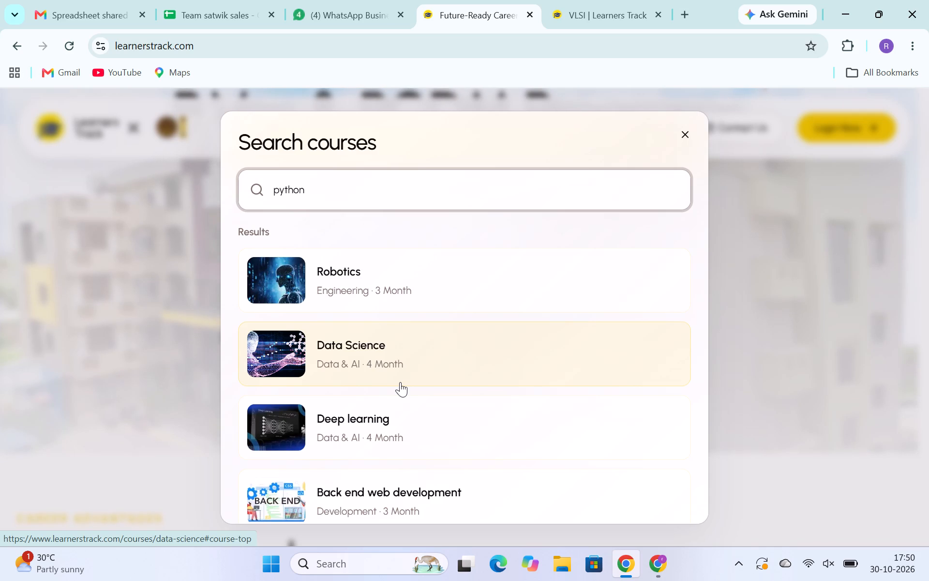
scroll(400, 382, "down", 5)
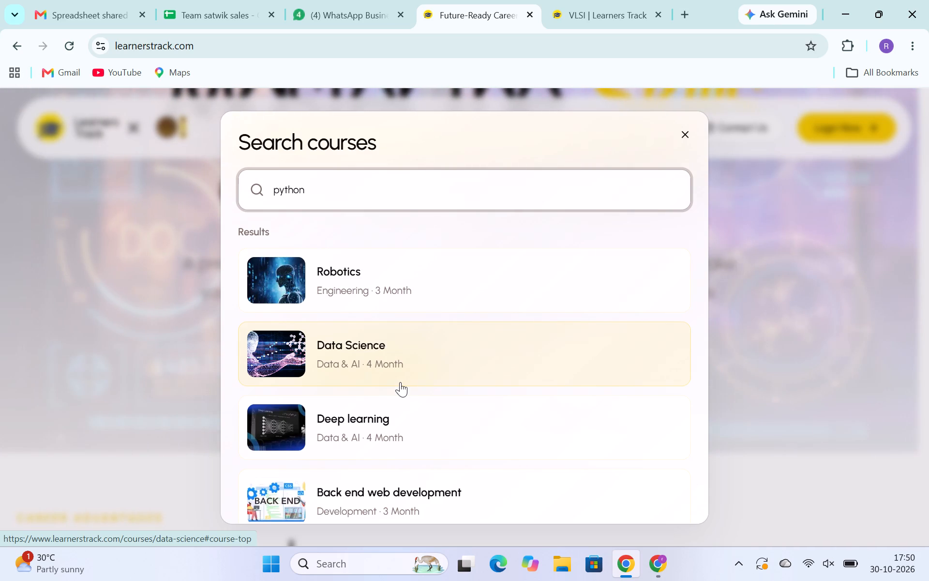
scroll(400, 382, "down", 3)
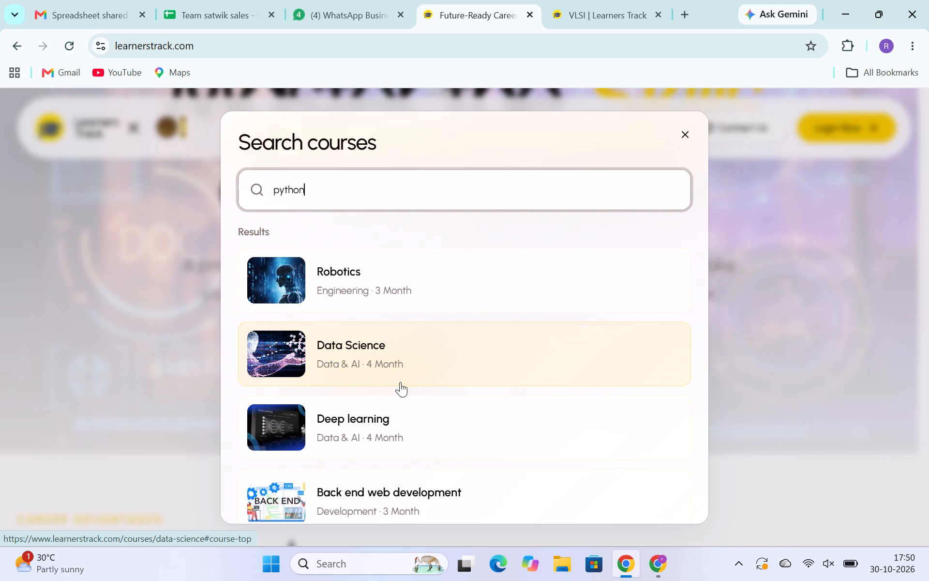
scroll(400, 382, "down", 4)
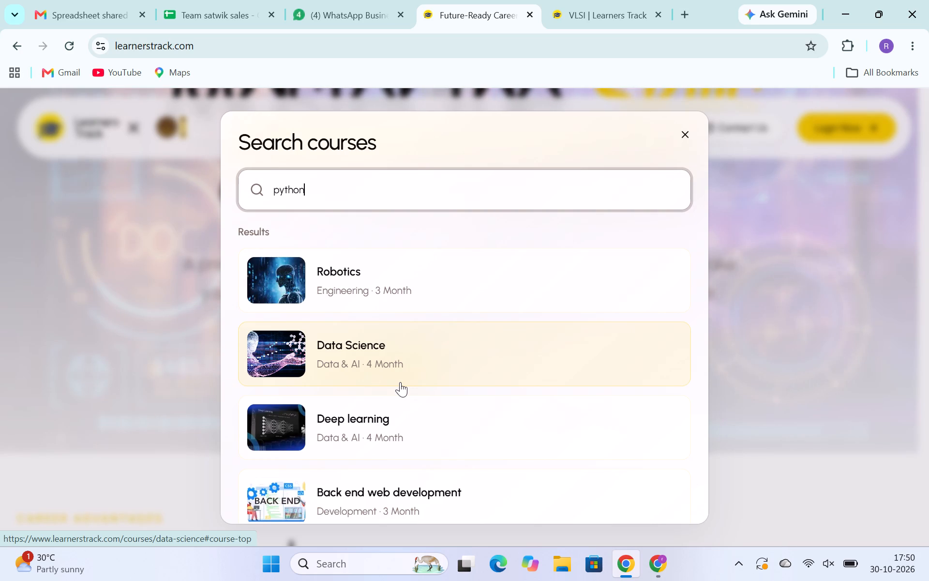
scroll(400, 382, "down", 2)
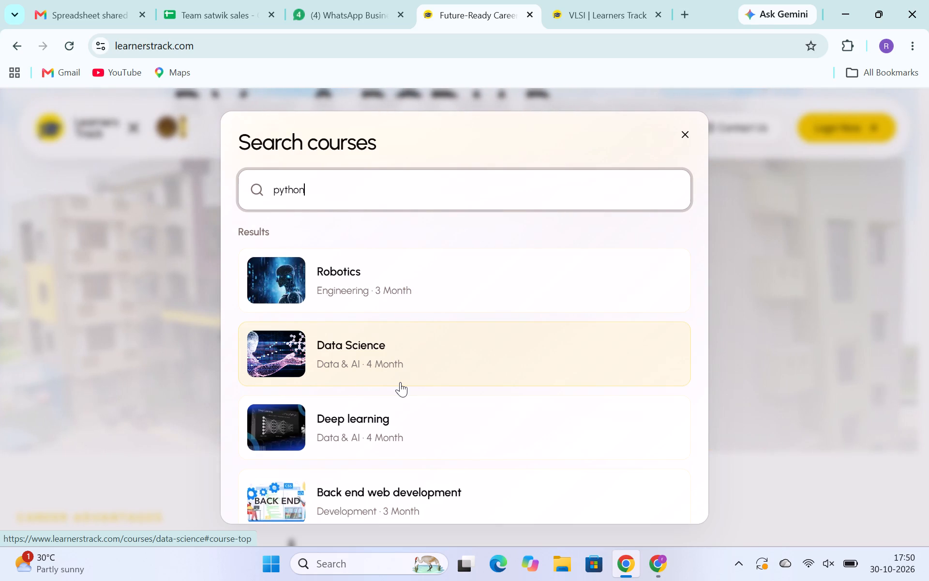
scroll(400, 382, "down", 8)
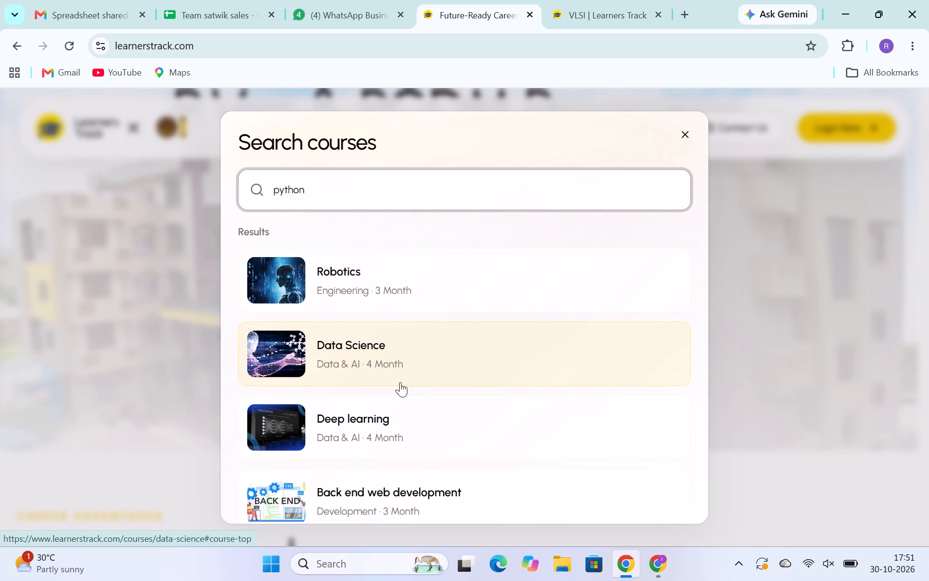
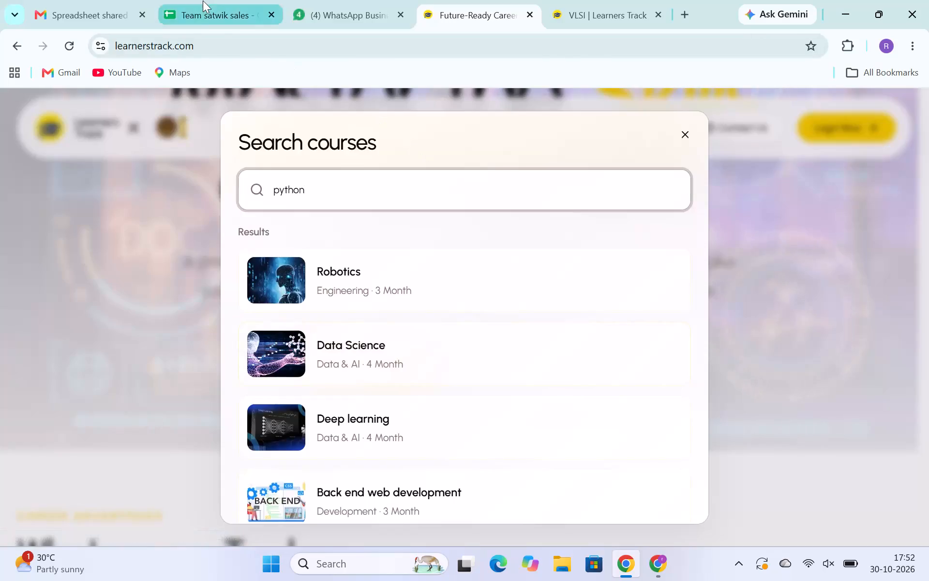
Return to the Team satwik sales spreadsheet and review the lead details, internship programmes and call notes in rows 457 to 461.
left_click(203, 0)
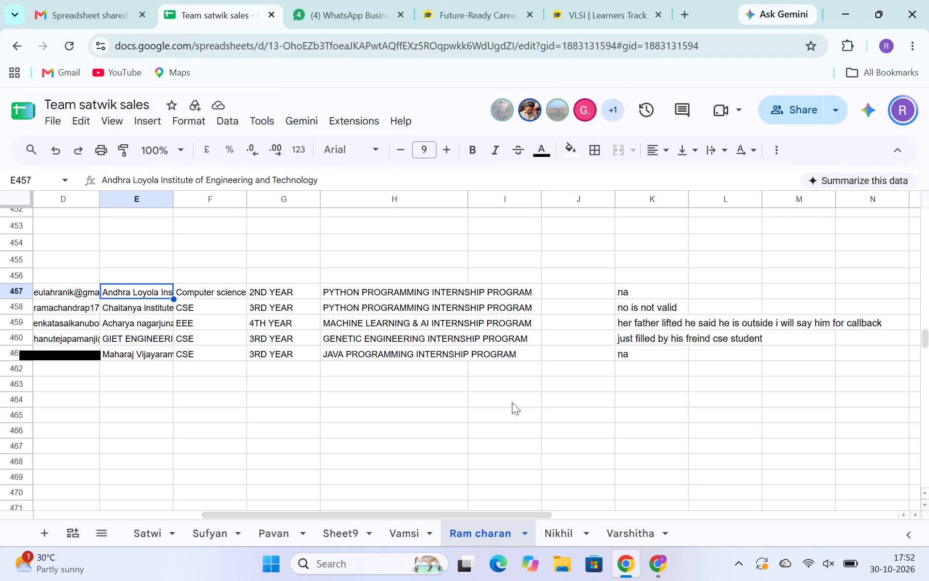
scroll(125, 299, "right", 9)
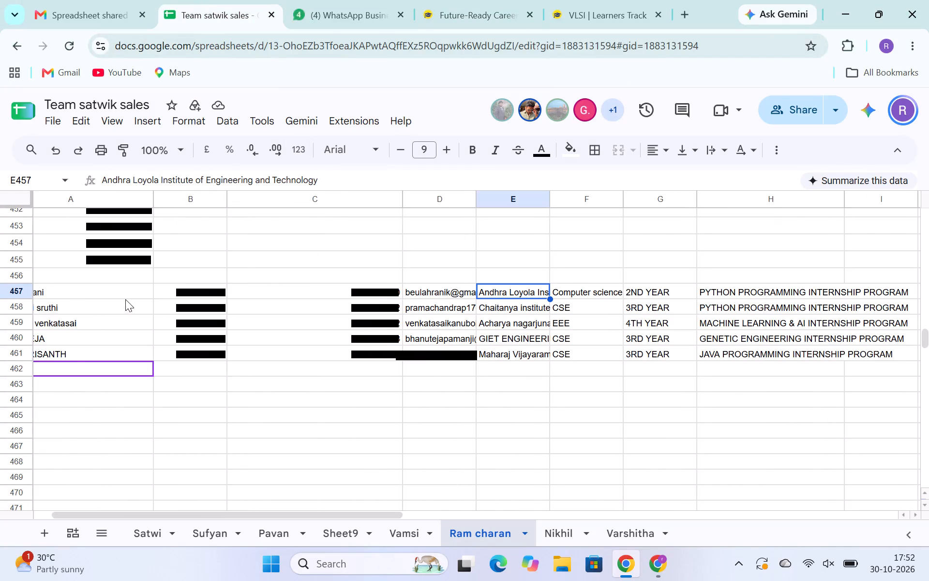
scroll(125, 299, "left", 1)
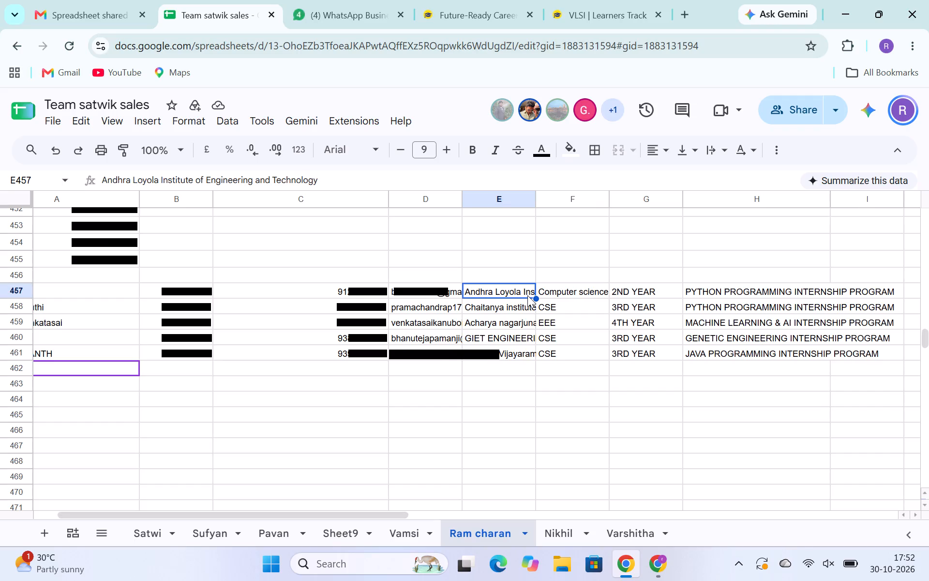
scroll(527, 295, "right", 8)
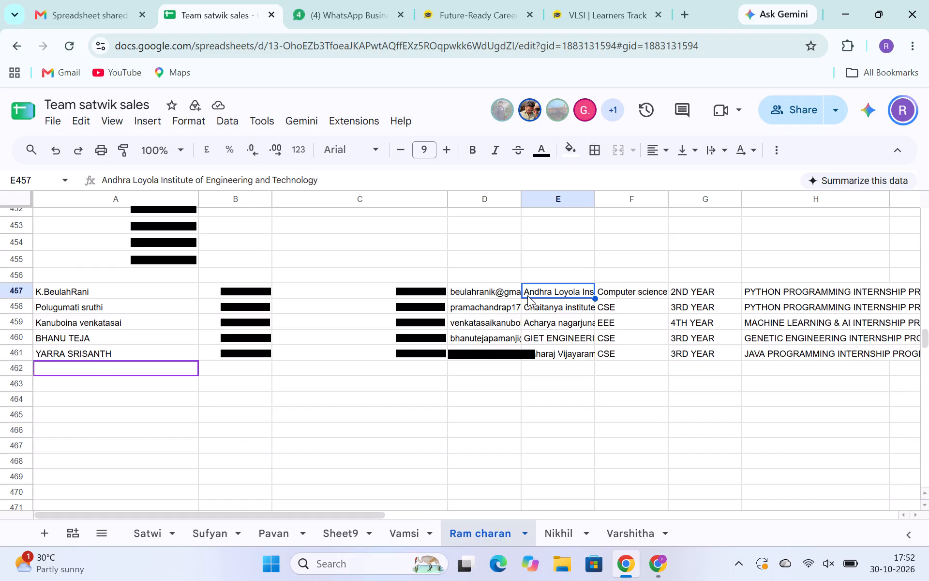
scroll(527, 295, "left", 3)
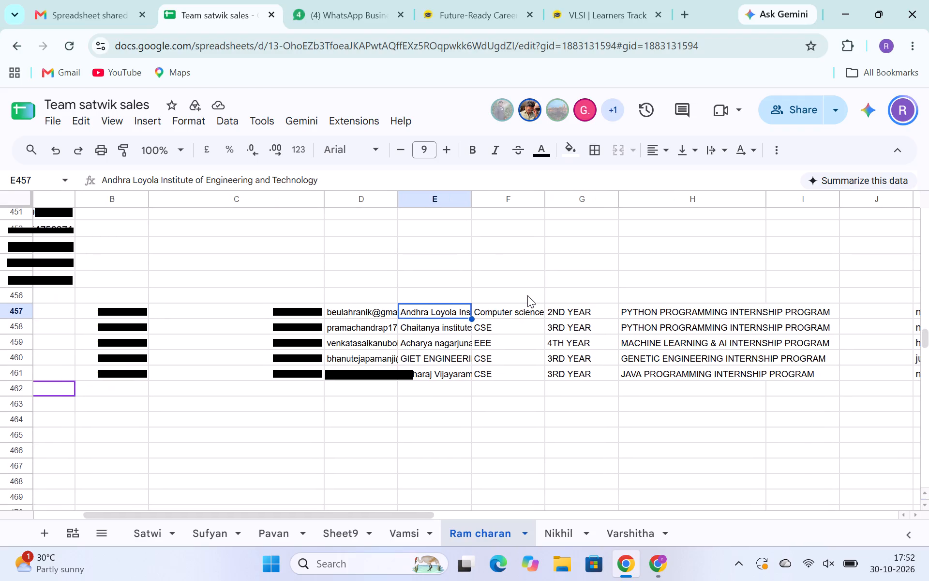
scroll(527, 295, "left", 3)
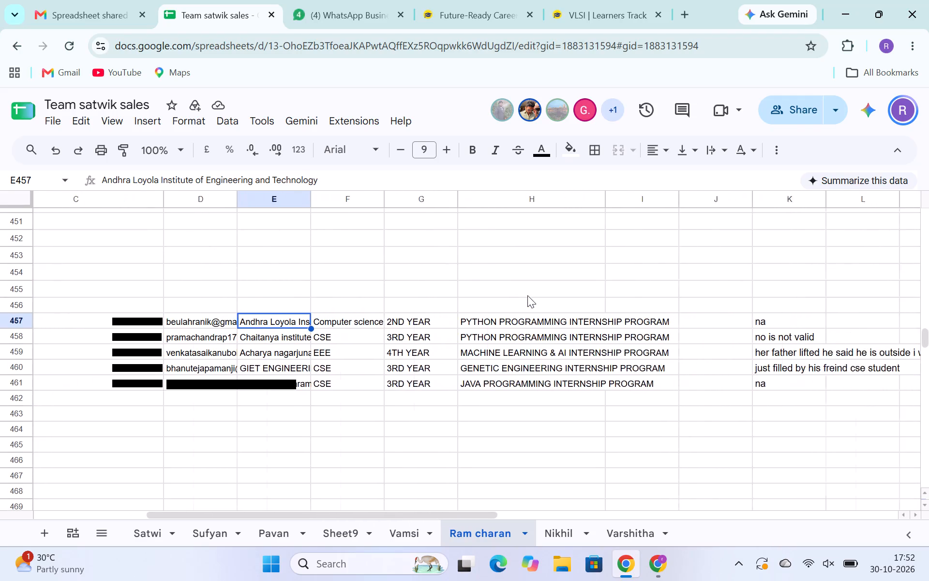
scroll(527, 295, "left", 1)
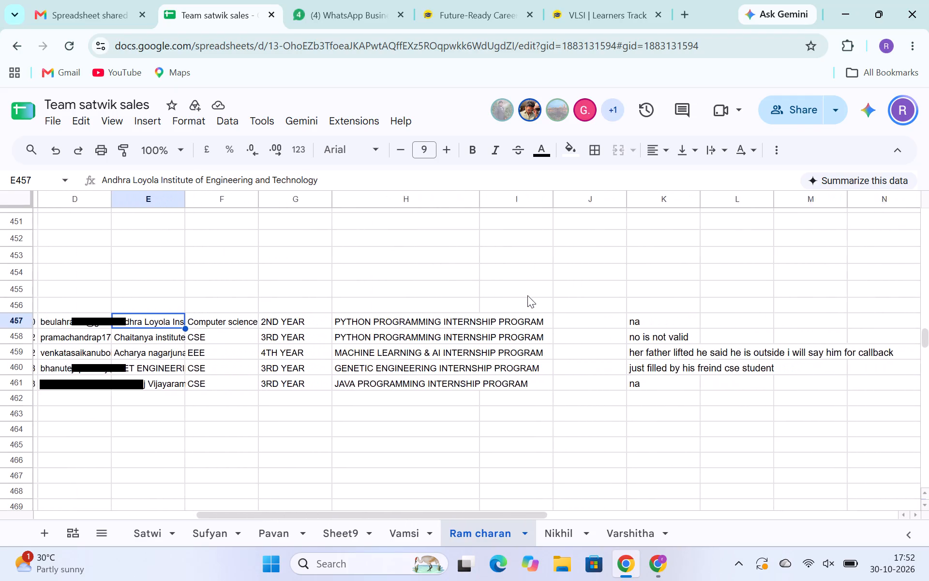
scroll(527, 295, "left", 1)
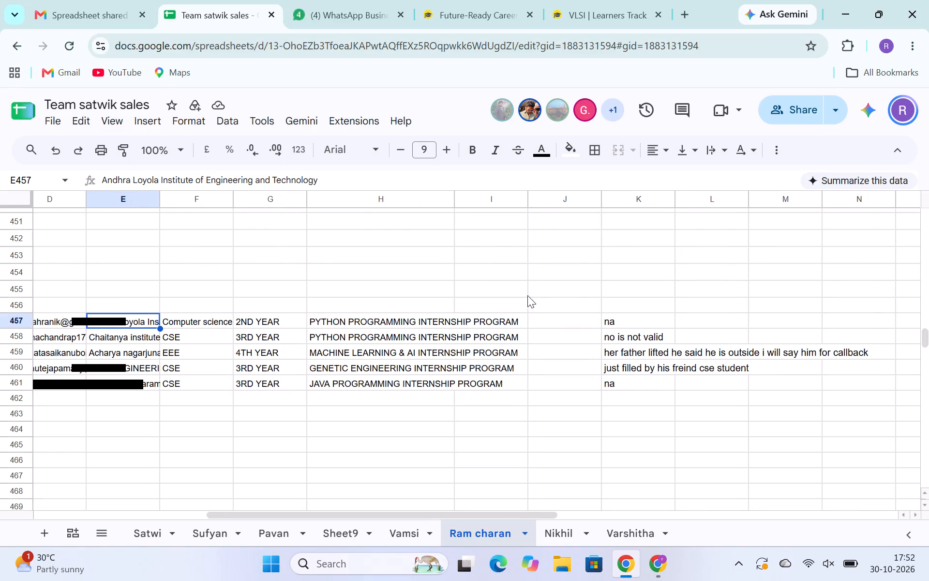
scroll(527, 295, "left", 1)
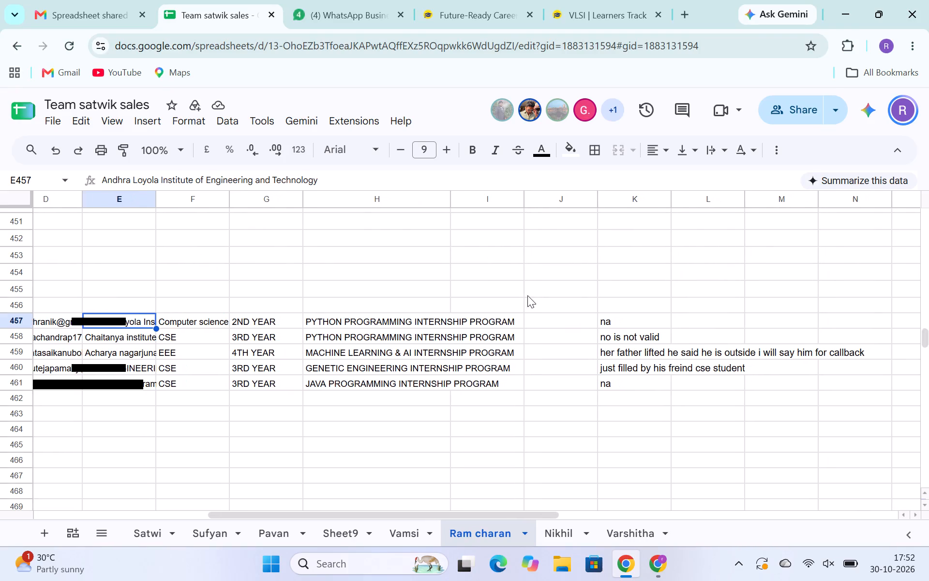
scroll(527, 295, "left", 1)
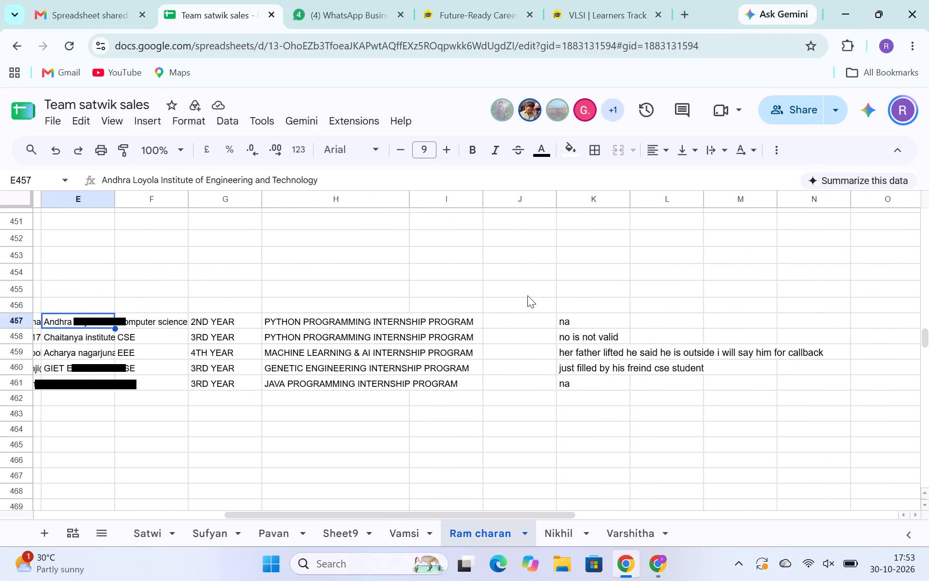
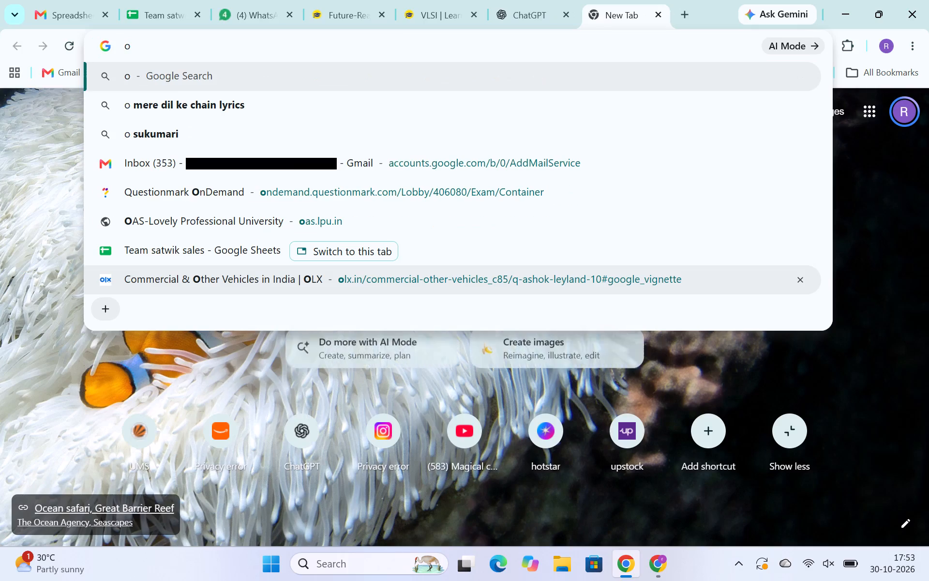
key("BackSpace")
key("BackSpace")
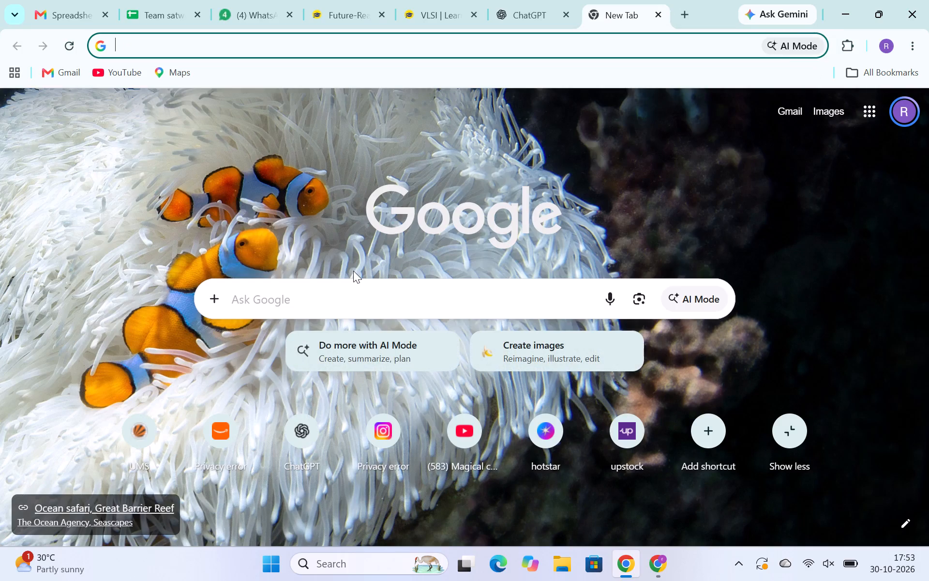
type("what i ahev")
key("BackSpace")
key("BackSpace")
key("BackSpace")
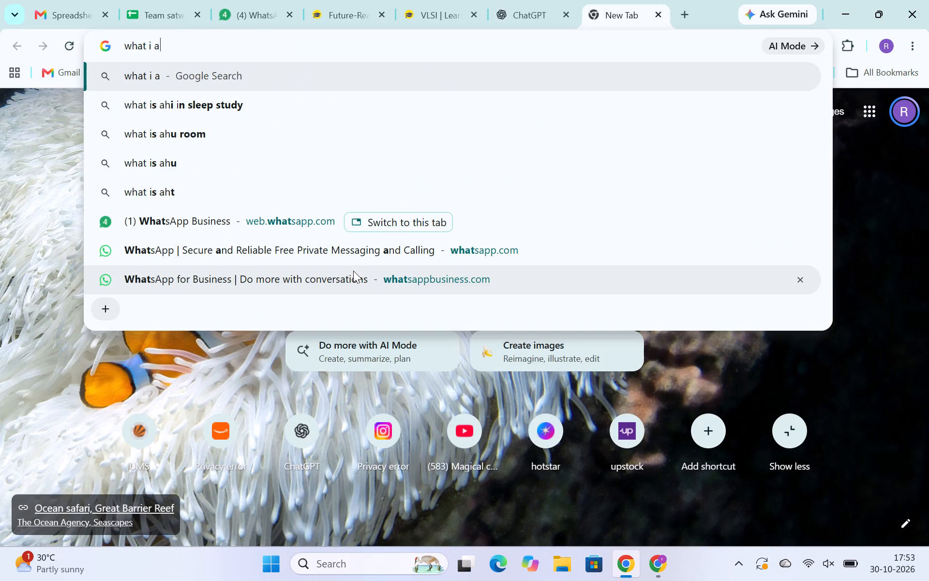
key("BackSpace")
type("have to say rea")
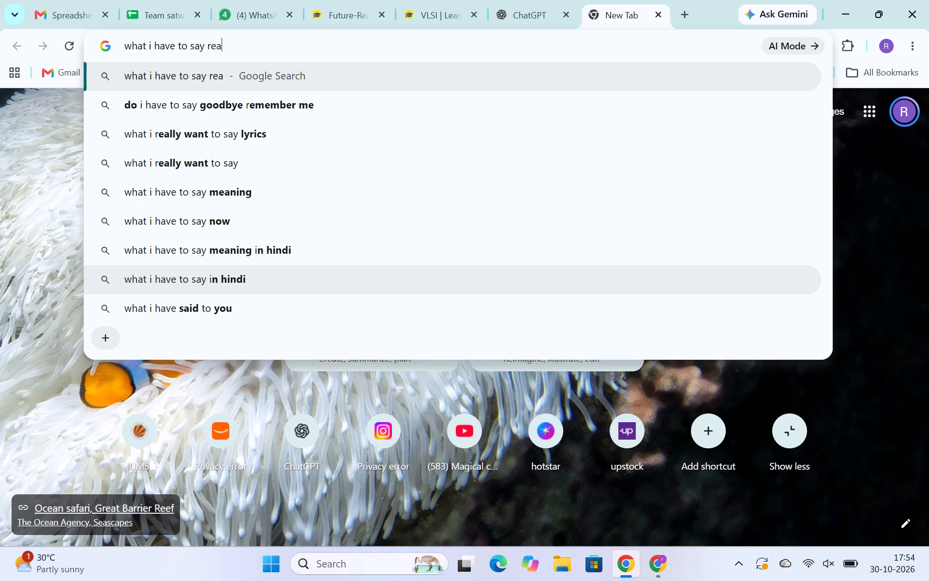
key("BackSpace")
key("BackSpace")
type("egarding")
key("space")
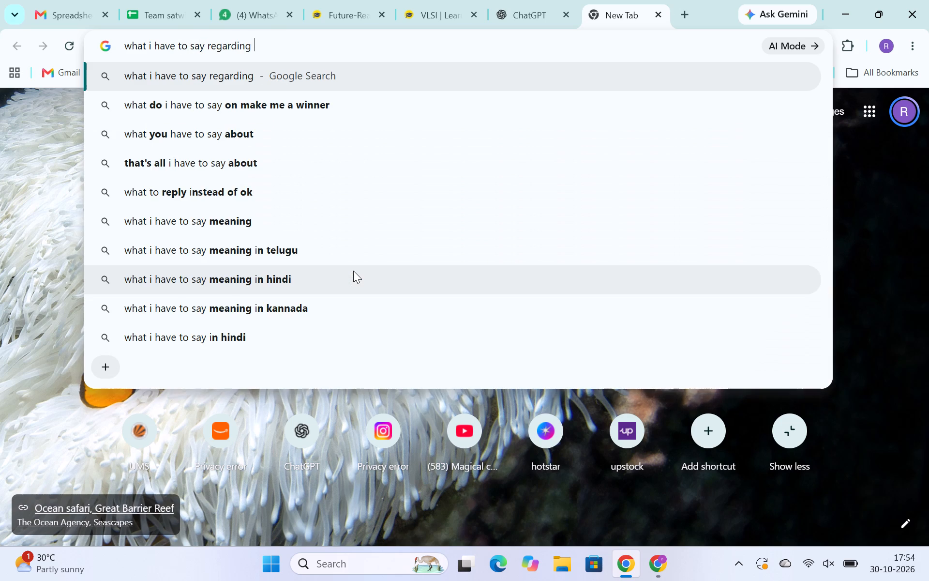
Complete the query as "what i have to say regarding python", run the web search and expand the AI Overview.
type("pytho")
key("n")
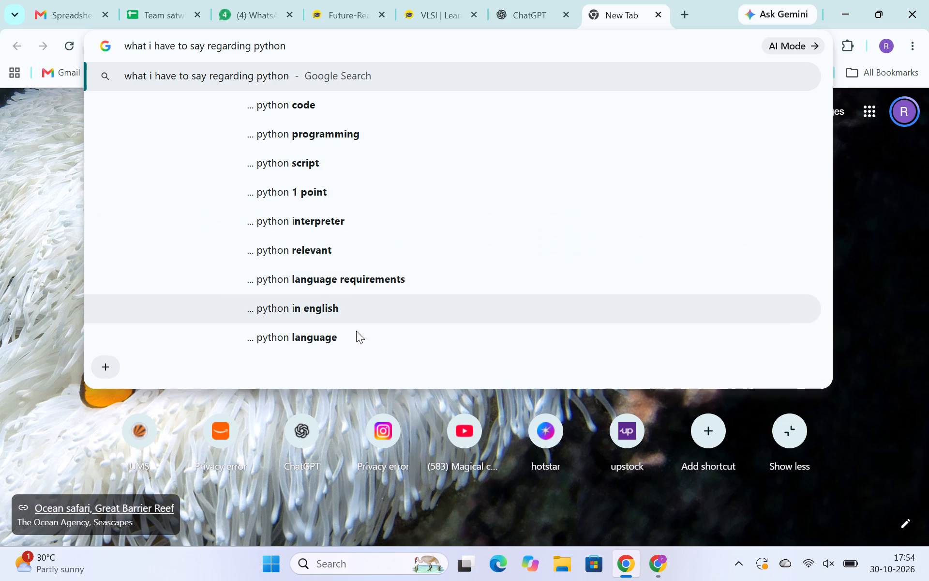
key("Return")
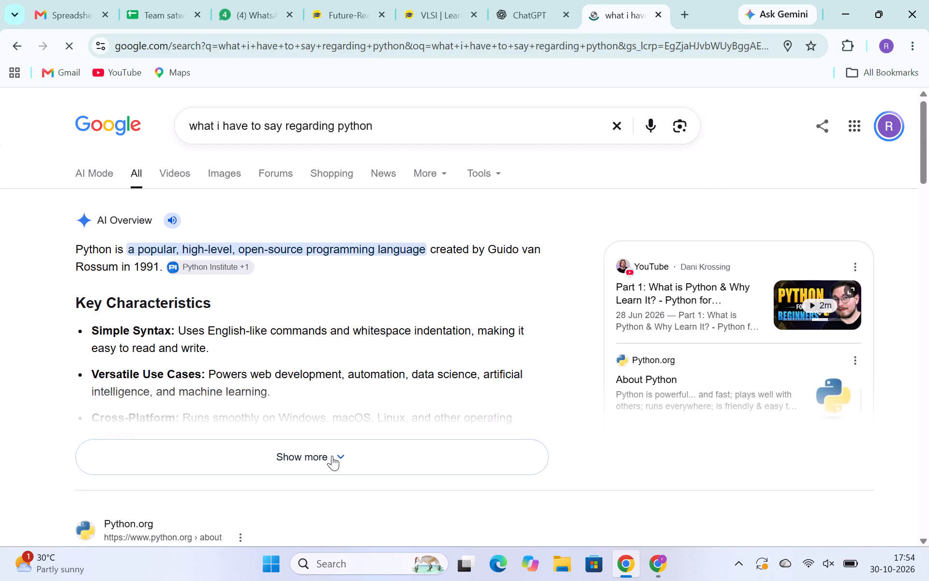
left_click(298, 456)
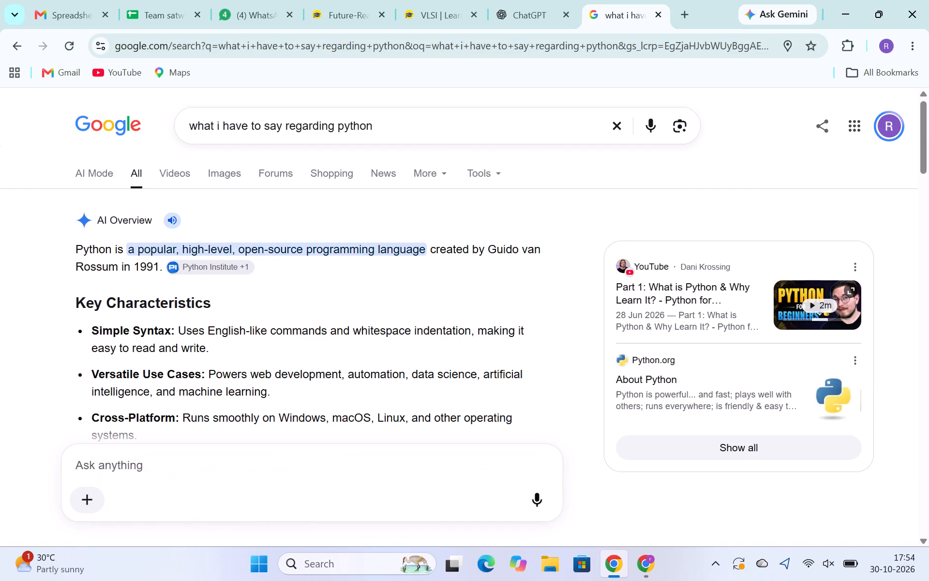
Ask the AI Overview the follow-up "topics of python", opting to use it without content apps.
left_click(223, 463)
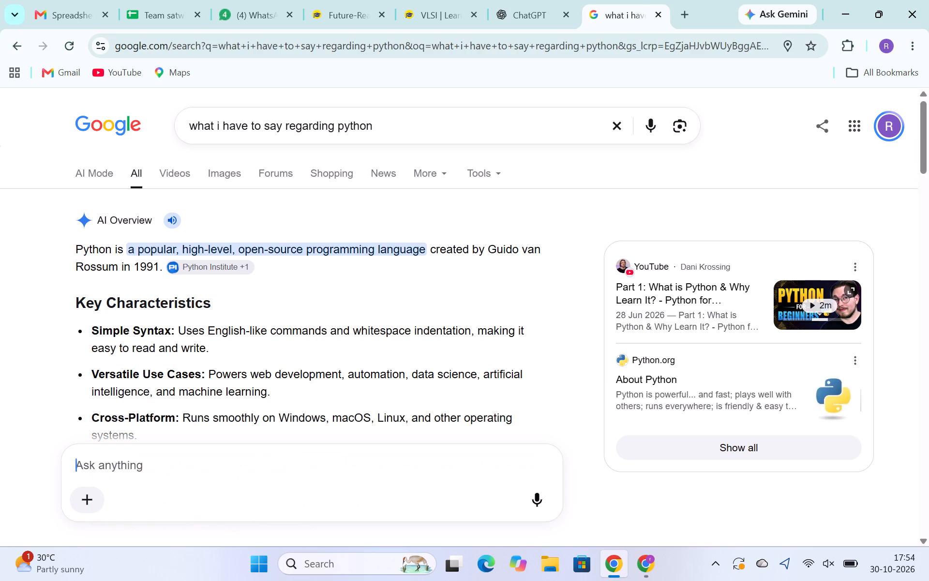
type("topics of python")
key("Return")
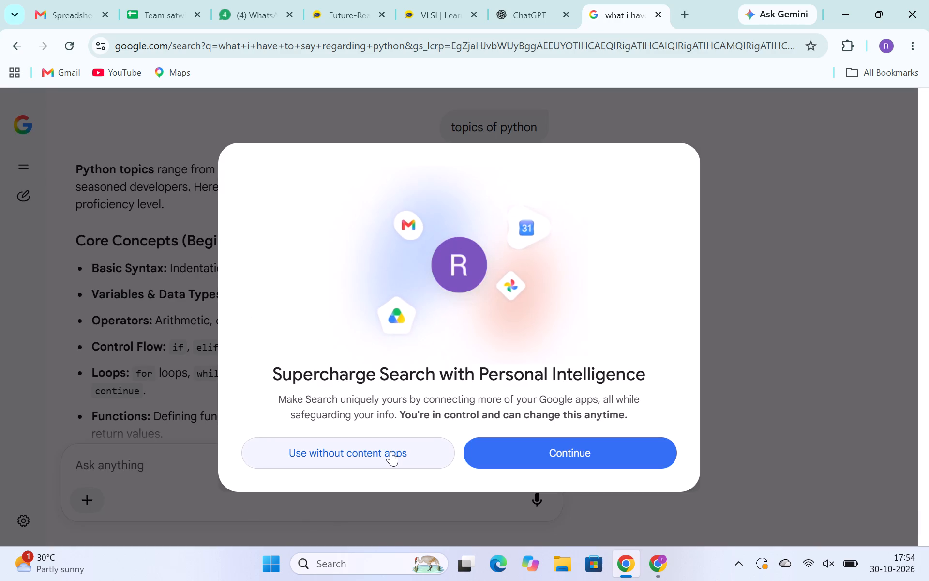
left_click(359, 445)
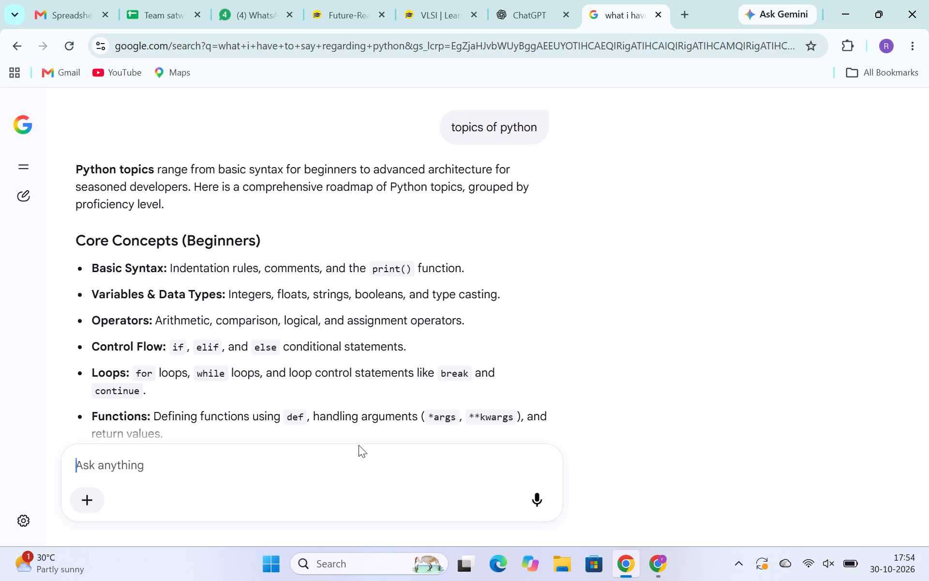
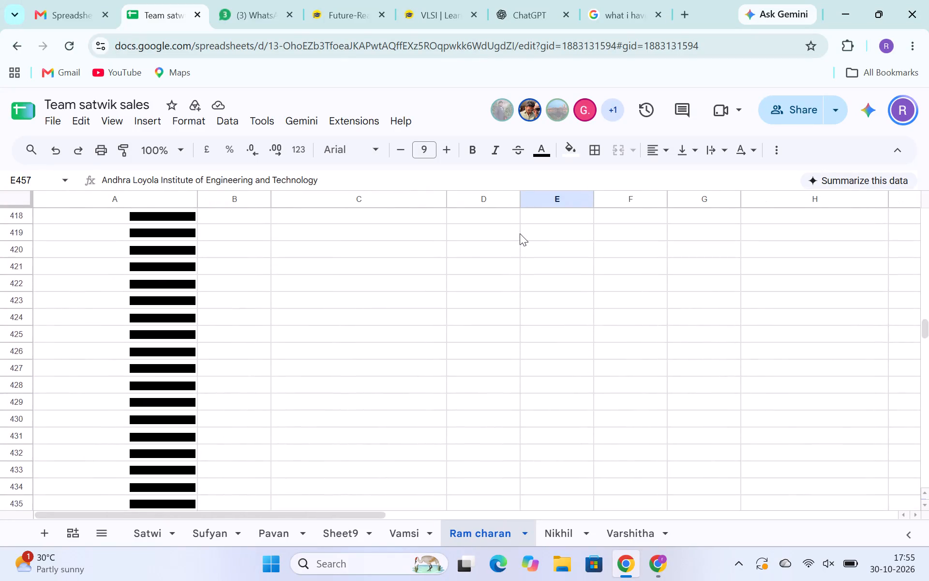
scroll(520, 233, "up", 9)
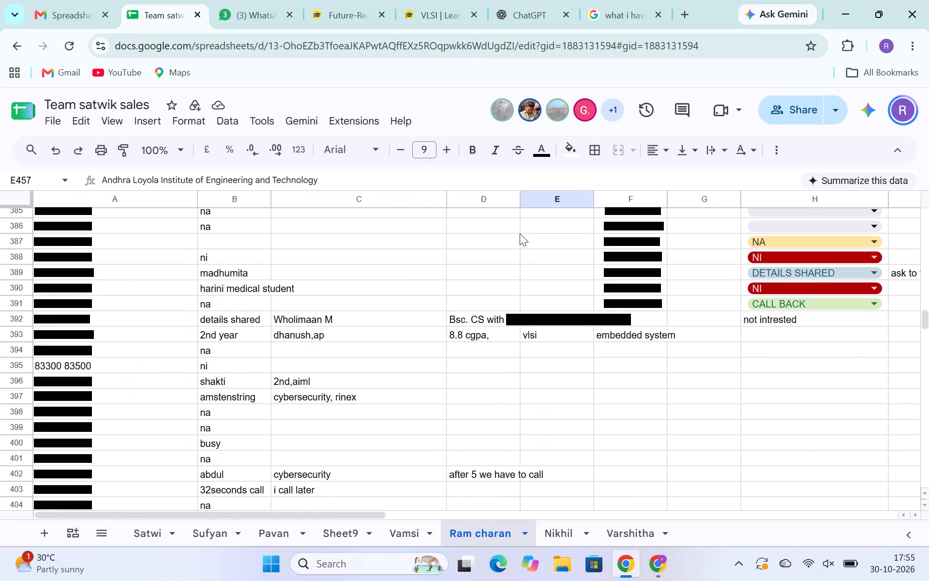
scroll(520, 233, "down", 1)
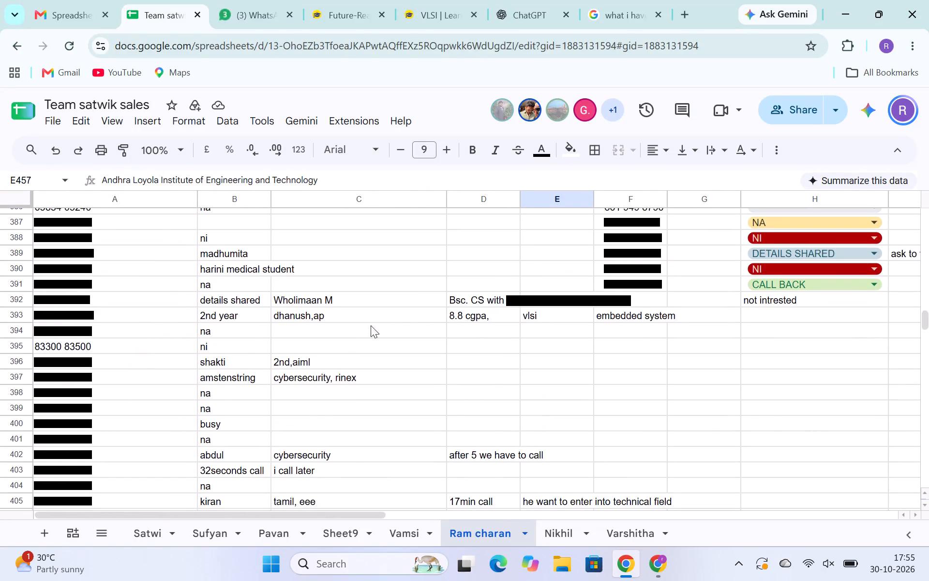
left_click(17, 314)
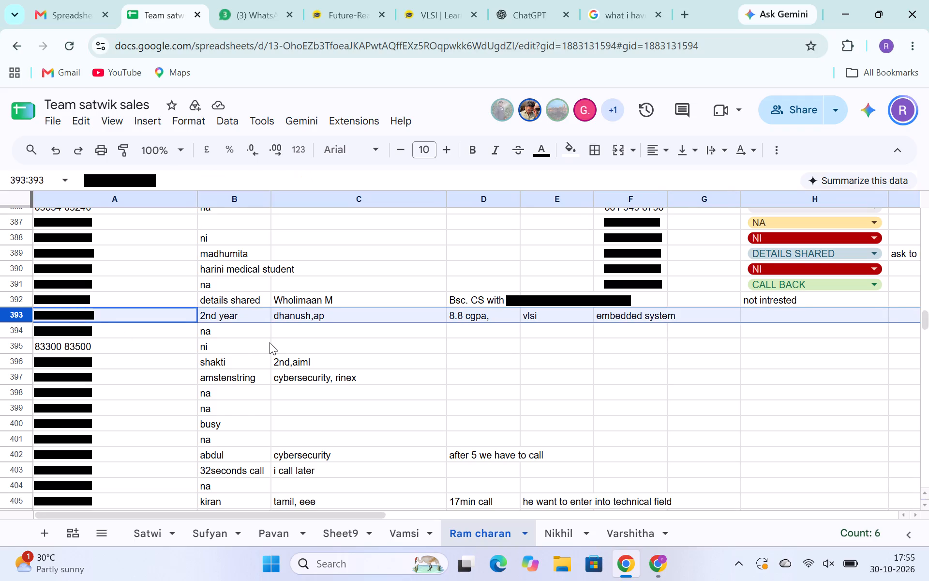
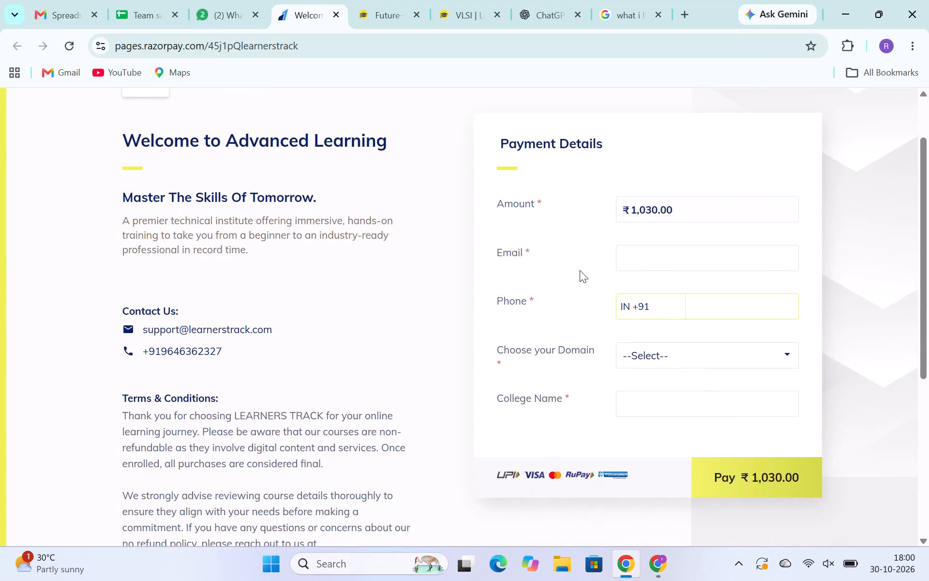
Enter the student's email address in the Email field of the Payment Details form.
left_click(659, 257)
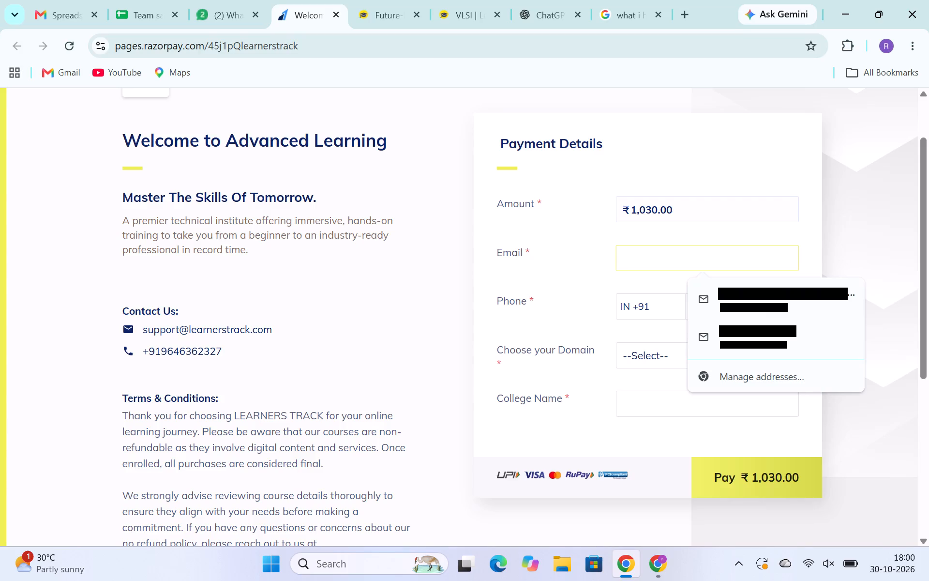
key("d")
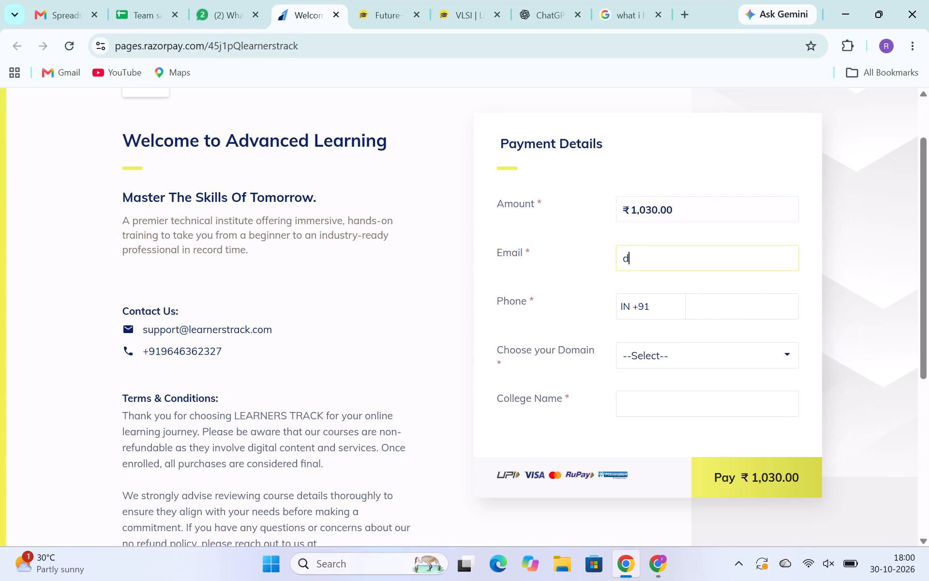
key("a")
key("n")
key("BackSpace")
key("BackSpace")
key("BackSpace")
key("BackSpace")
key("BackSpace")
key("BackSpace")
key("BackSpace")
key("BackSpace")
key("BackSpace")
key("BackSpace")
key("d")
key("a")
key("BackSpace")
key("BackSpace")
key("BackSpace")
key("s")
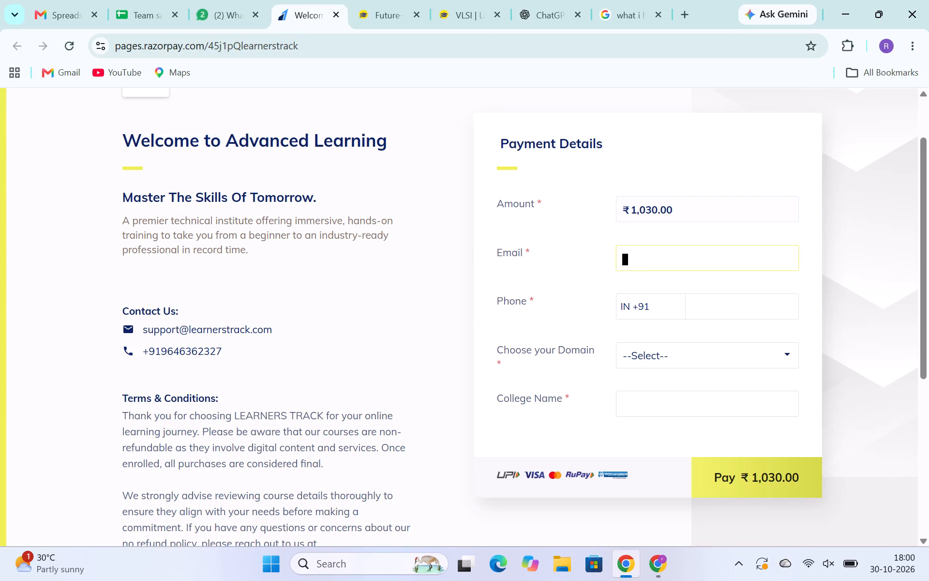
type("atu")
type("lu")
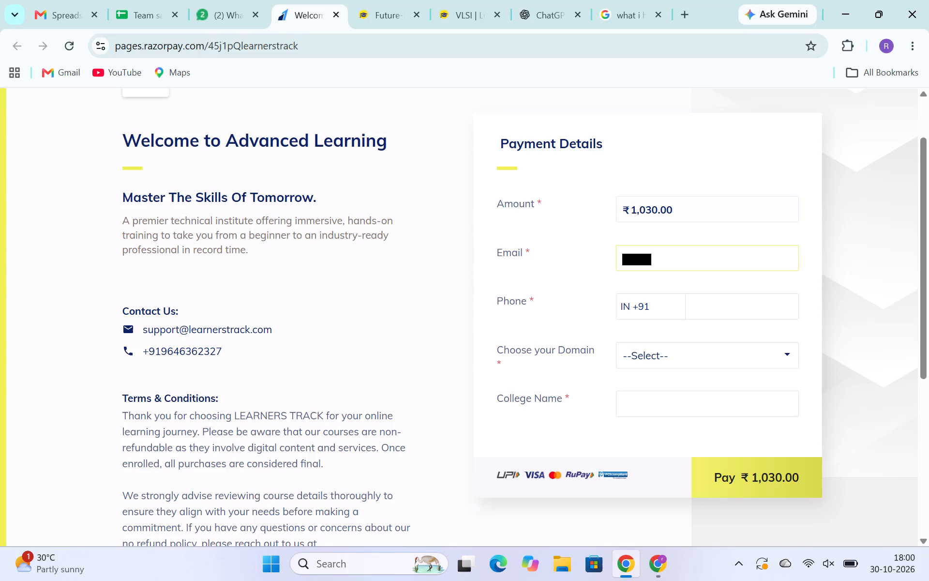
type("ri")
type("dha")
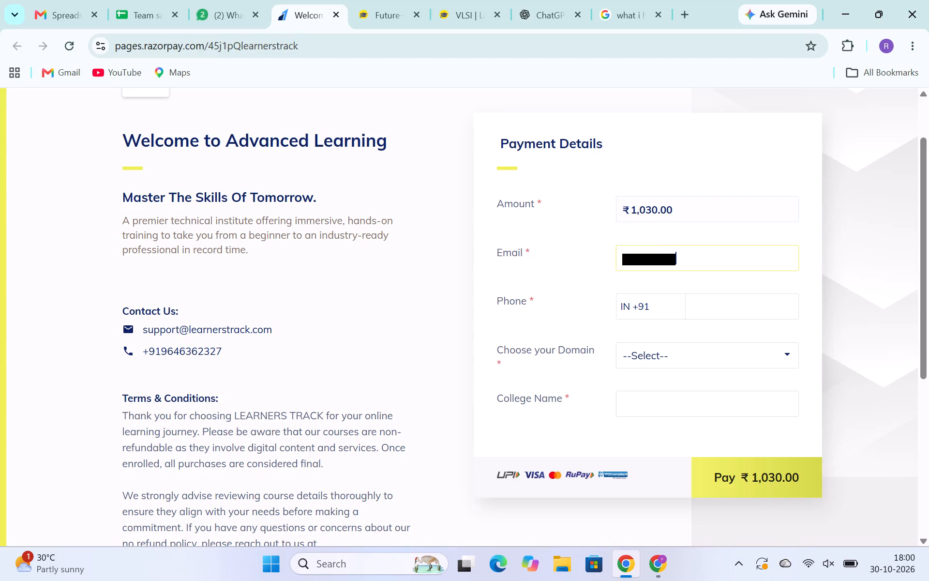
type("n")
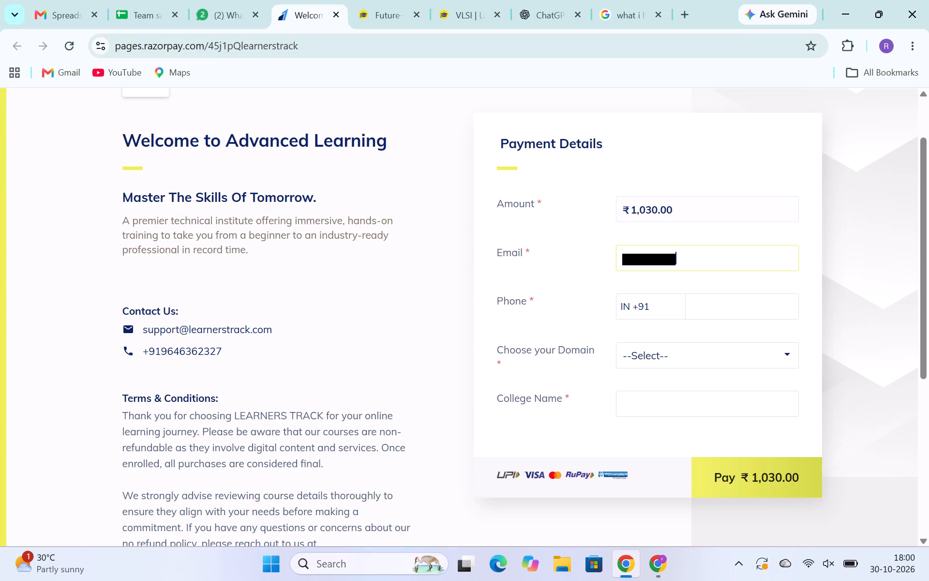
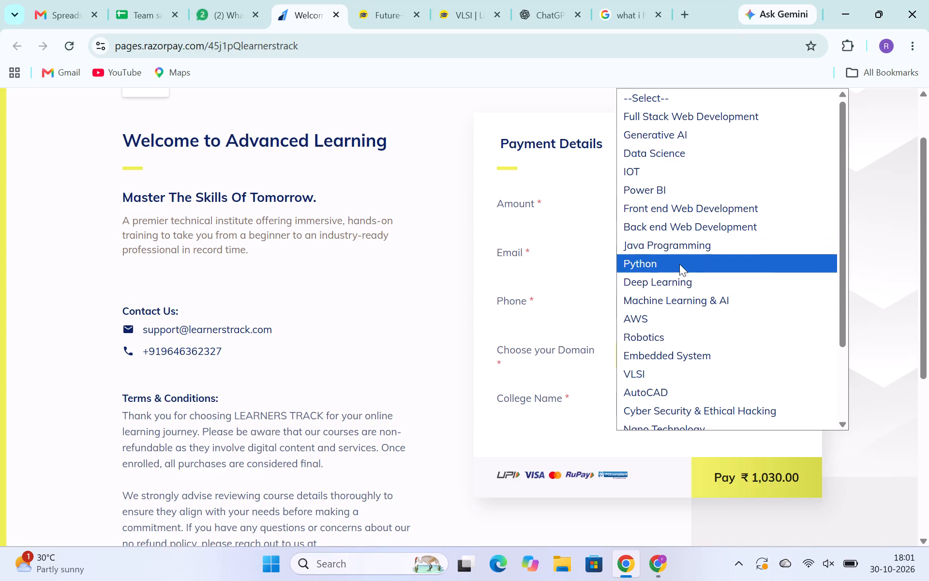
Choose VLSI as the domain and enter NA as the college name in the Payment Details form.
scroll(679, 292, "right", 1)
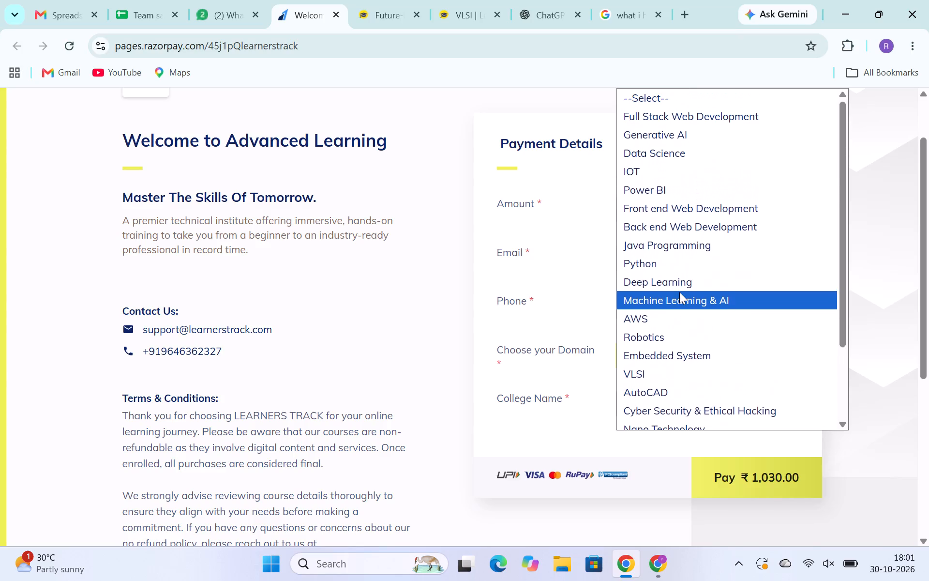
scroll(679, 292, "right", 1)
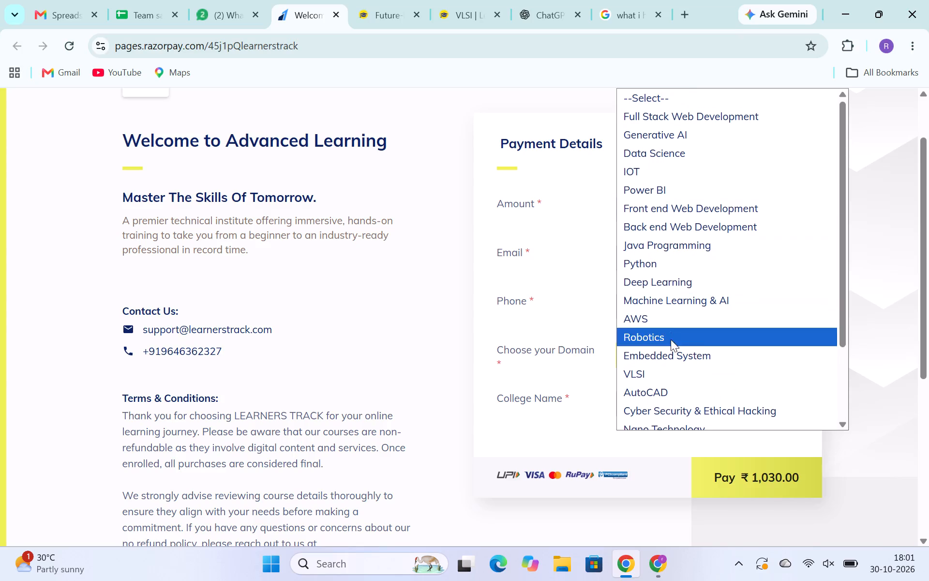
left_click(671, 365)
left_click(663, 402)
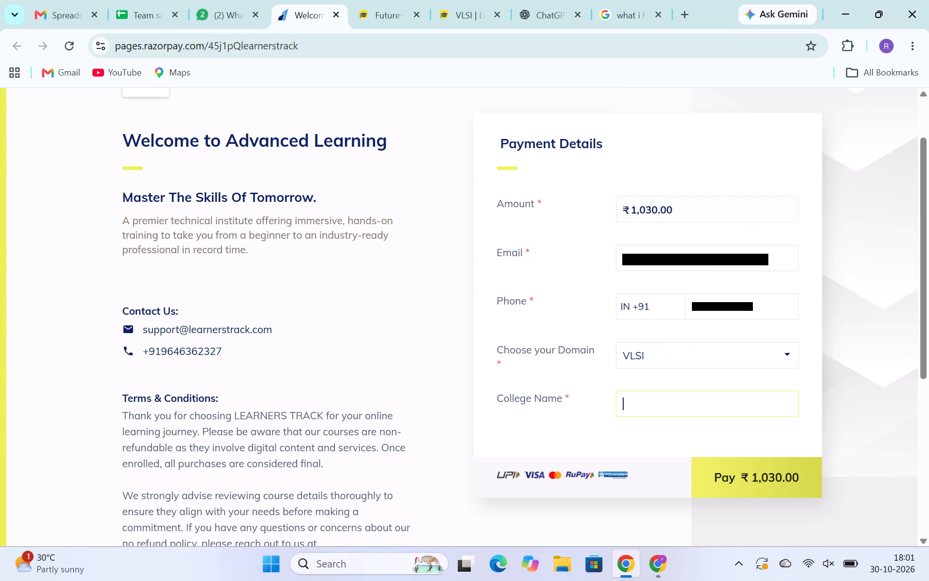
type("NA")
Submit the completed Payment Details form to proceed to the payment options for ₹1,030.00.
left_click(783, 479)
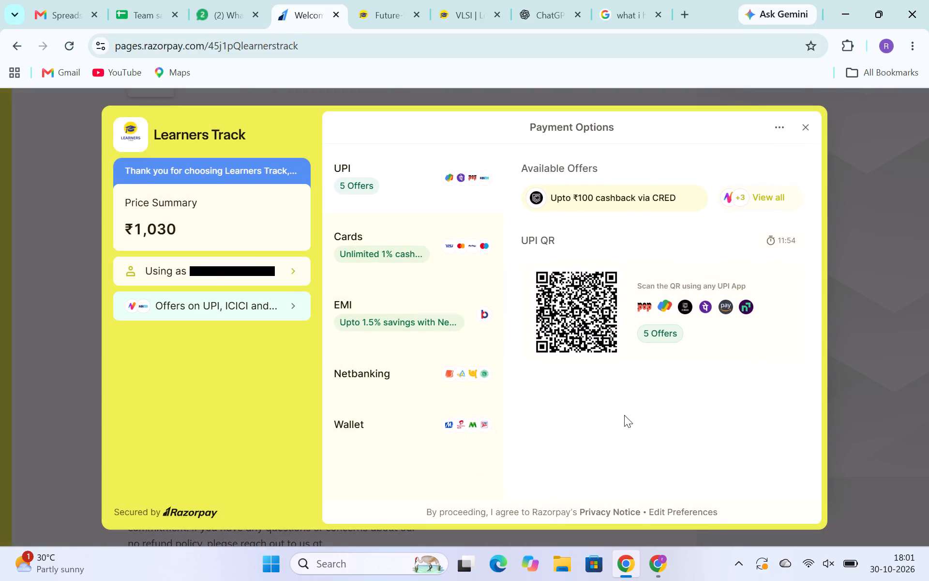
Capture a rectangular screenshot of the Learners Track payment window, including the ₹1,030 price summary, payment options and UPI QR code.
key("shift+super+s")
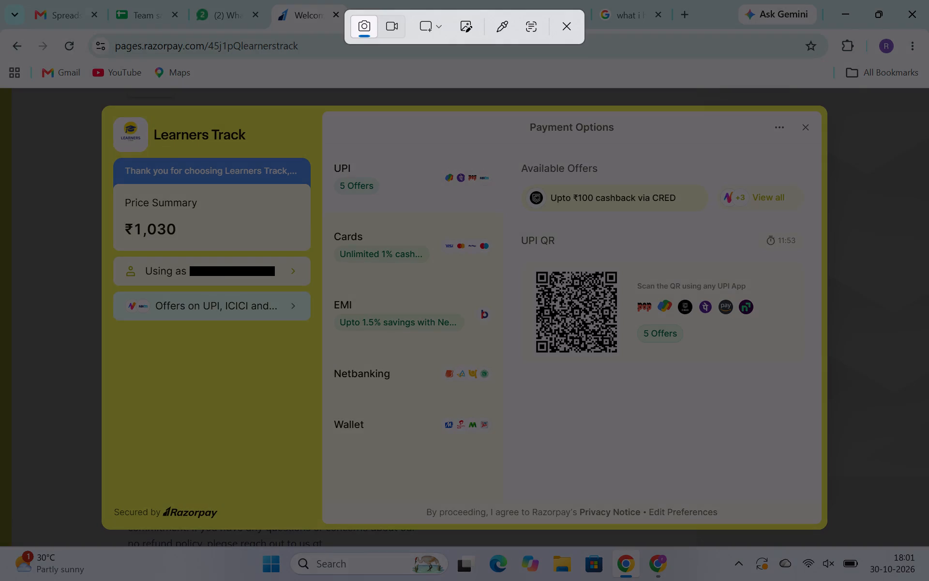
left_click_drag(90, 103, 803, 515)
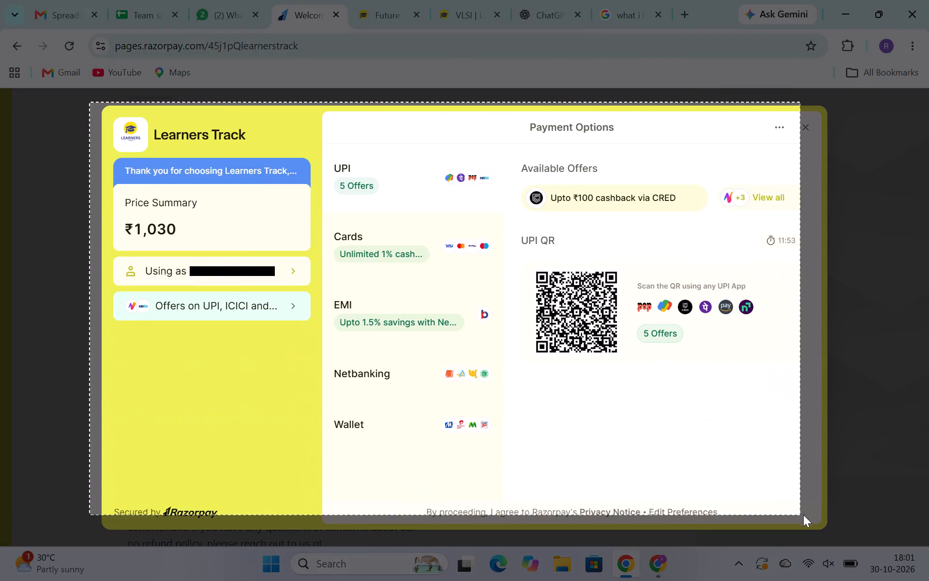
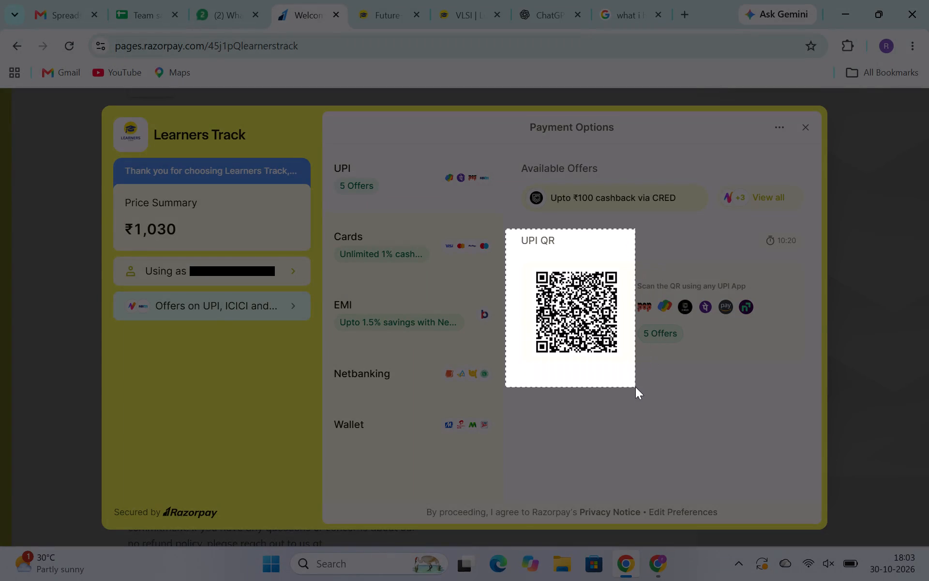
Capture a screen snip of the UPI QR section in the Learners Track payment options.
left_click_drag(635, 387, 575, 251)
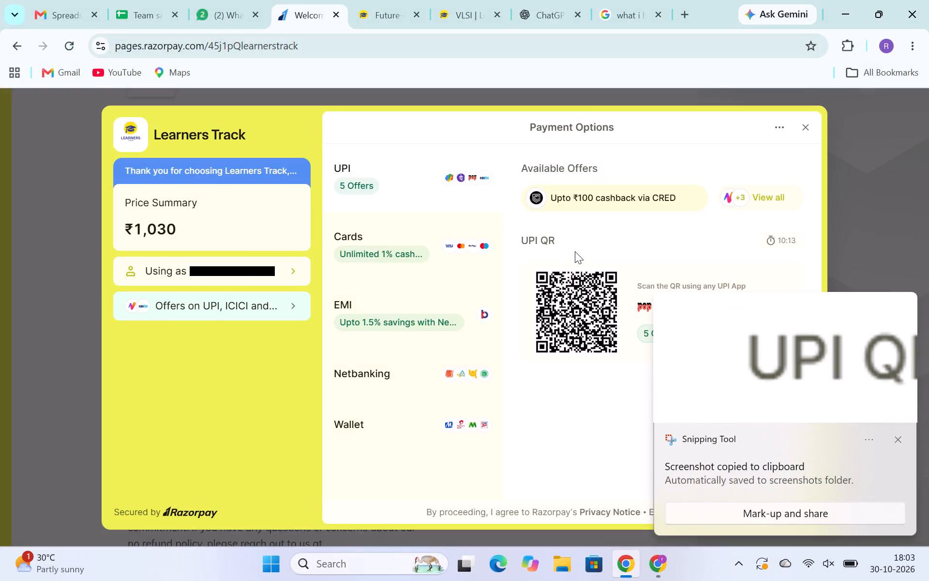
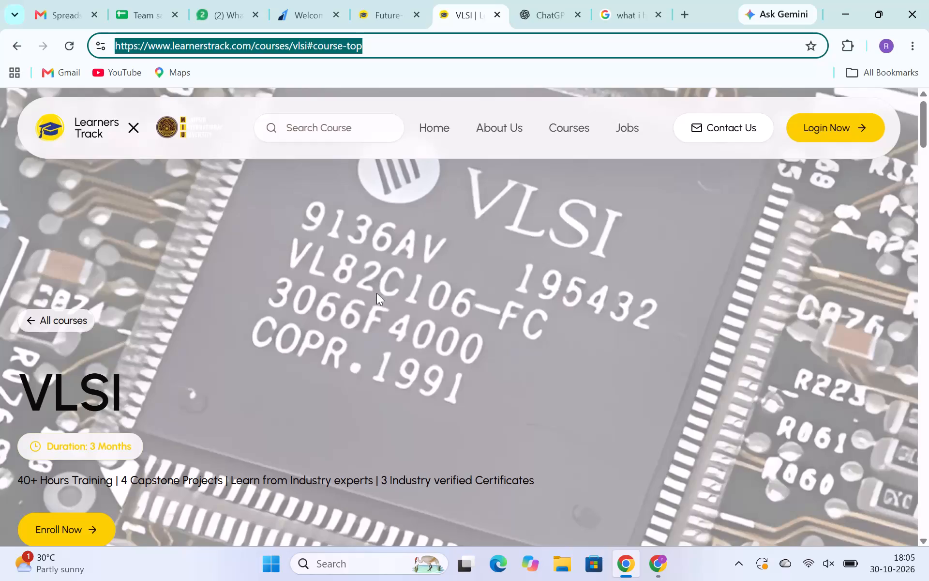
Review the program fee section of the VLSI course page and highlight the ₹5,999 VLSI fee.
scroll(376, 293, "down", 7)
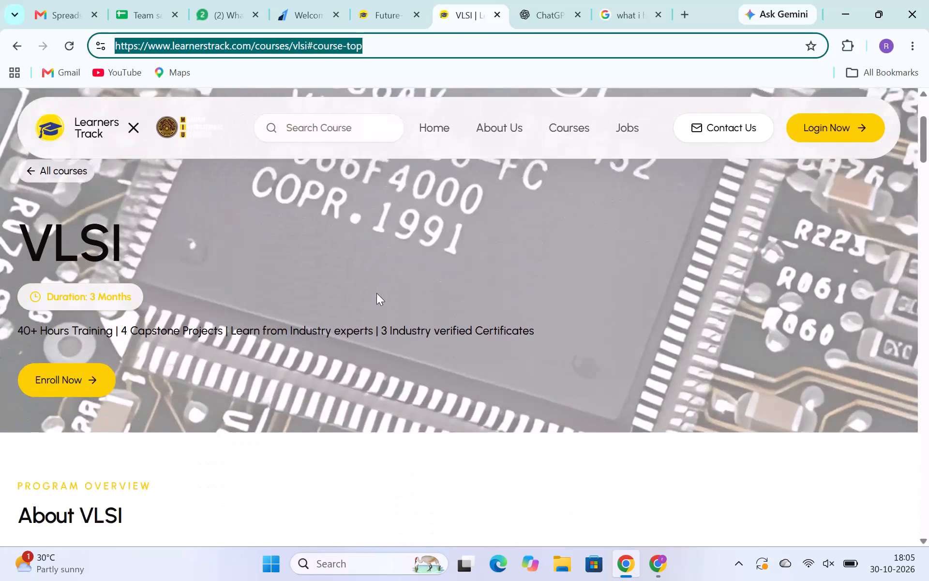
scroll(376, 293, "down", 8)
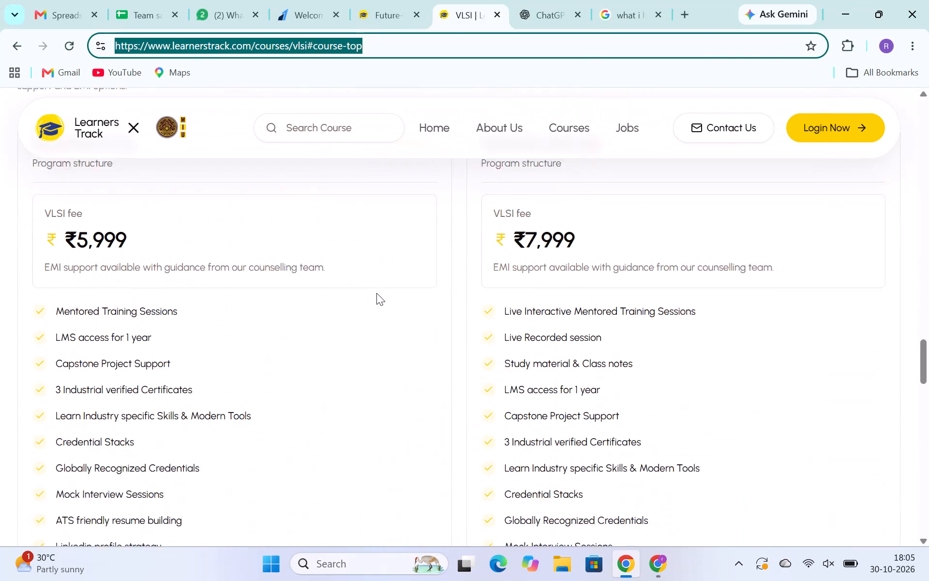
scroll(376, 293, "down", 2)
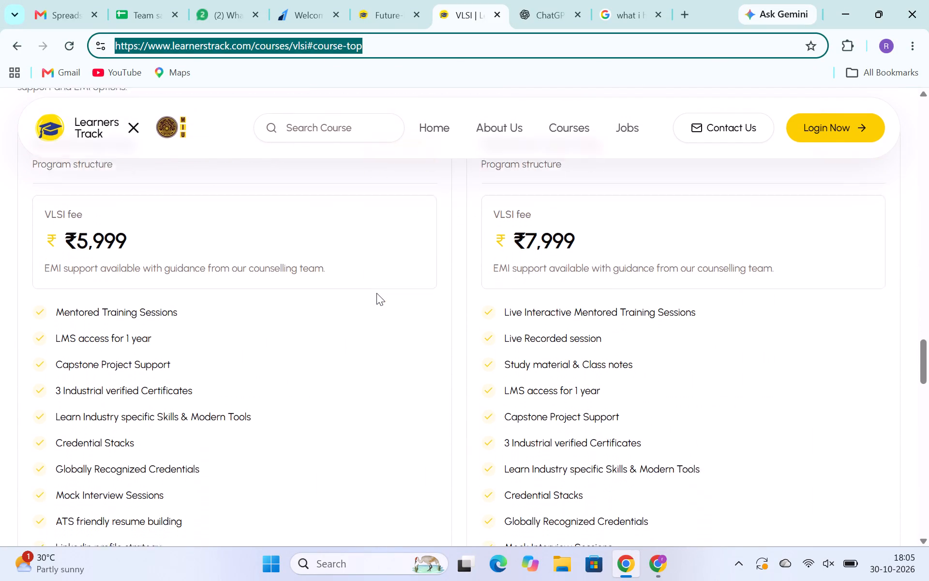
scroll(376, 293, "down", 1)
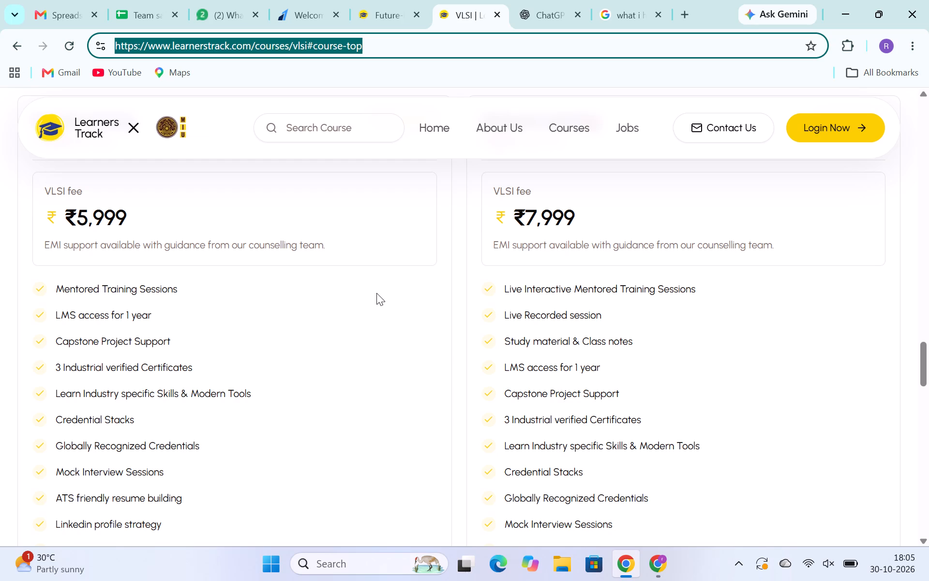
triple_click(93, 227)
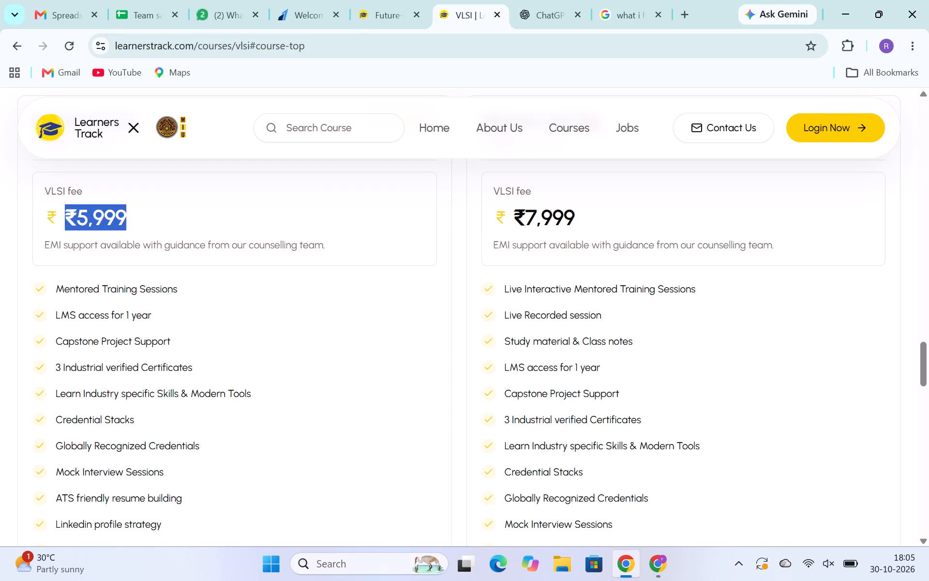
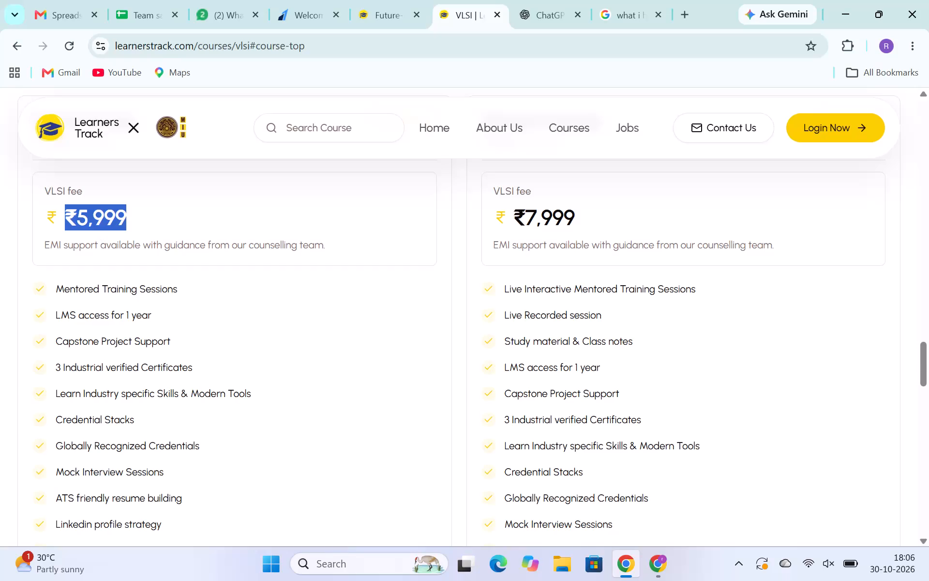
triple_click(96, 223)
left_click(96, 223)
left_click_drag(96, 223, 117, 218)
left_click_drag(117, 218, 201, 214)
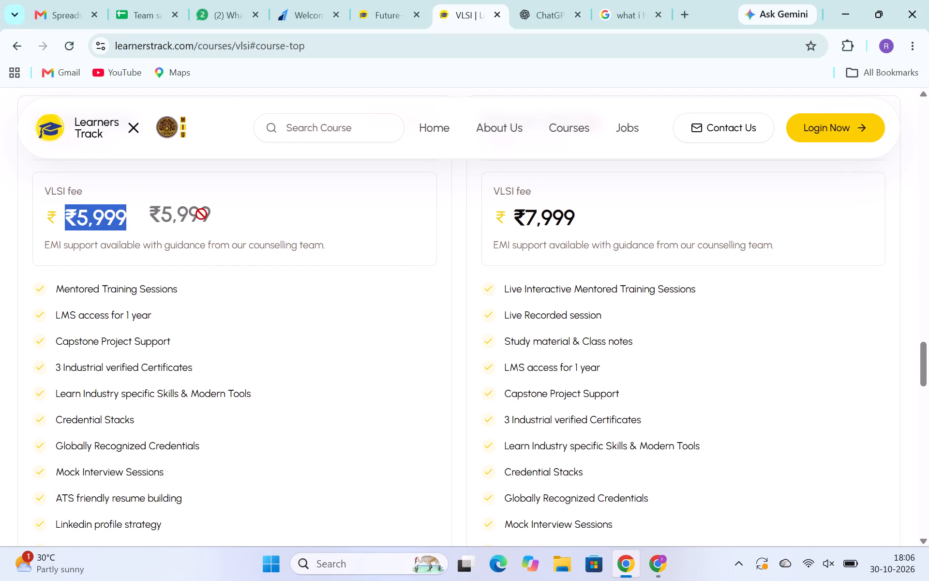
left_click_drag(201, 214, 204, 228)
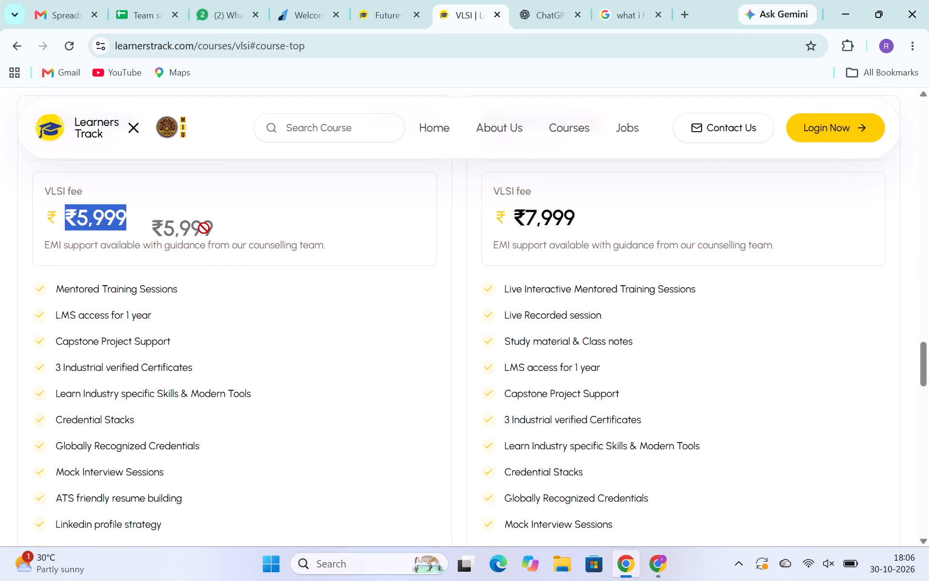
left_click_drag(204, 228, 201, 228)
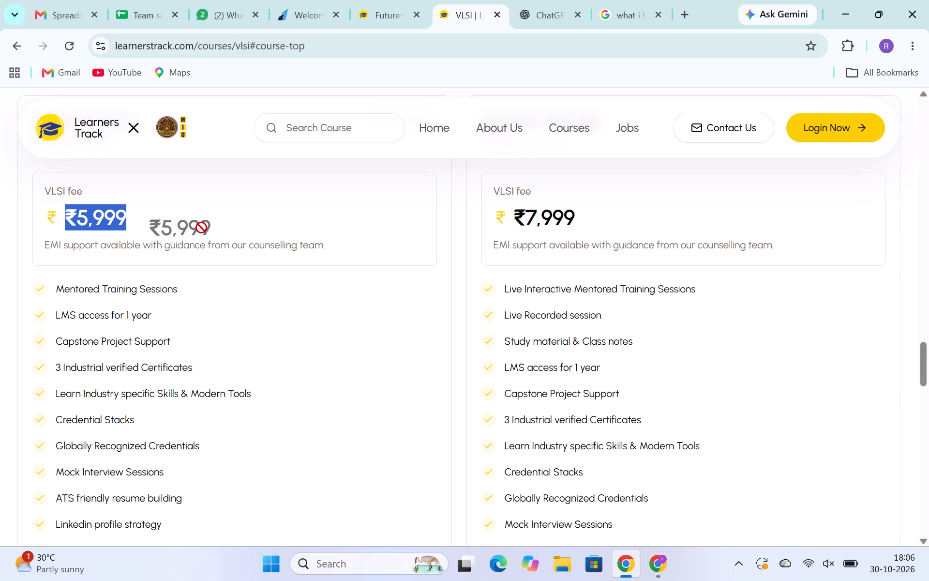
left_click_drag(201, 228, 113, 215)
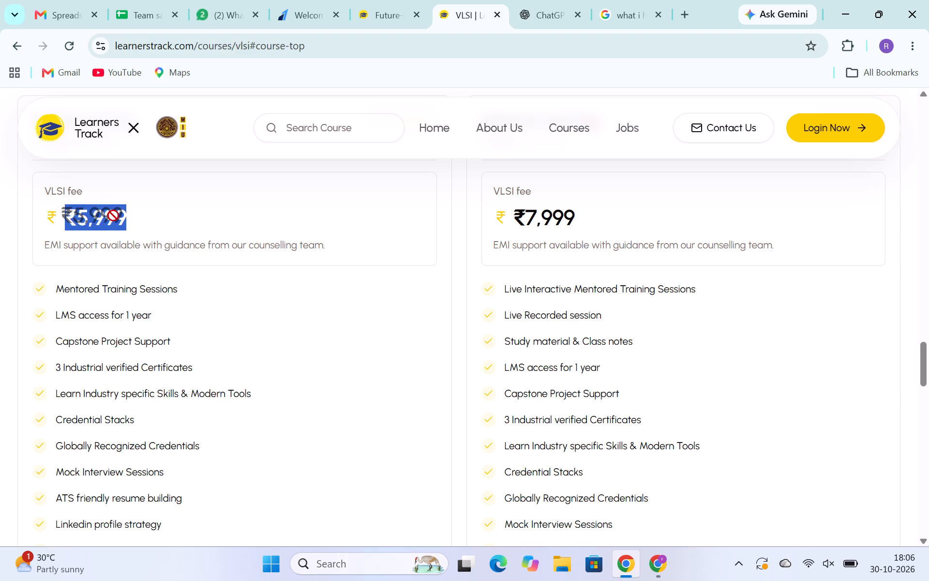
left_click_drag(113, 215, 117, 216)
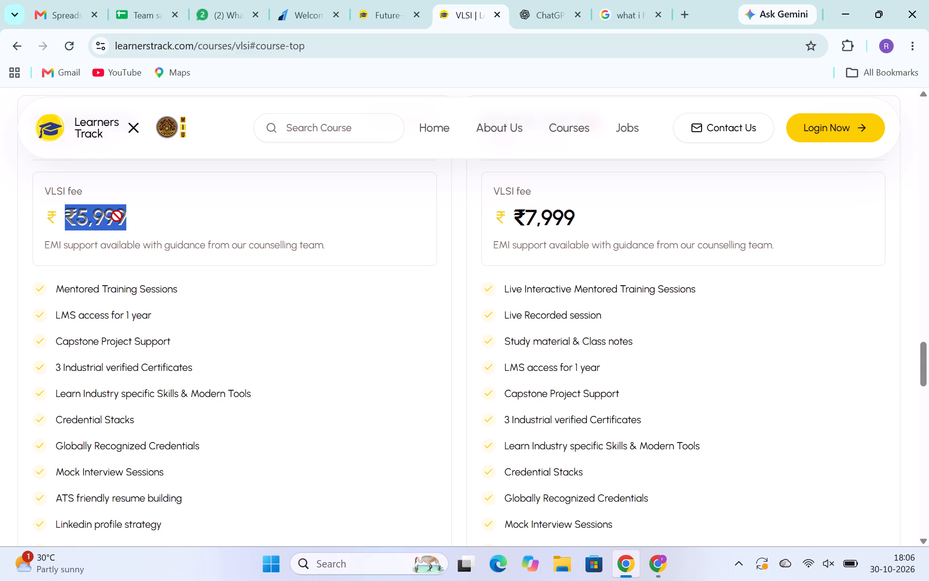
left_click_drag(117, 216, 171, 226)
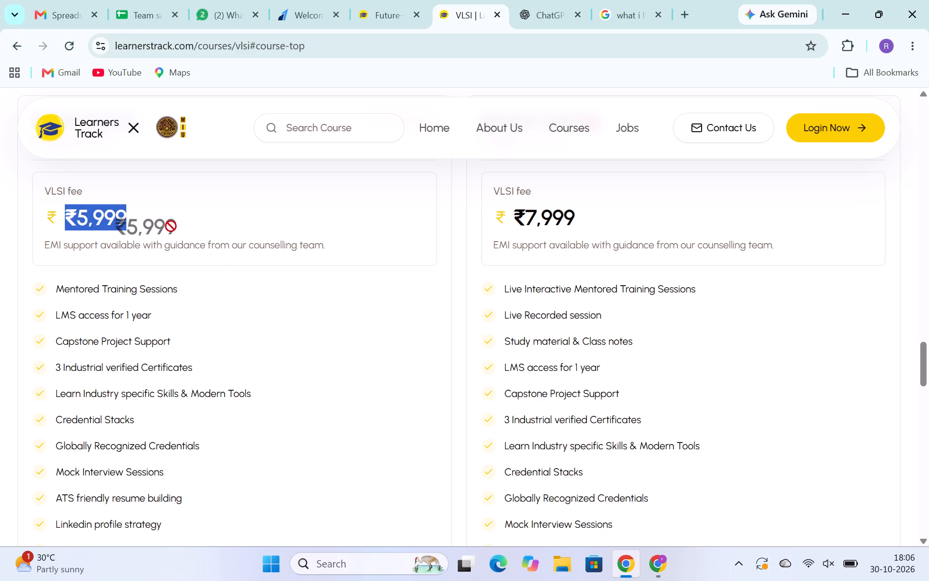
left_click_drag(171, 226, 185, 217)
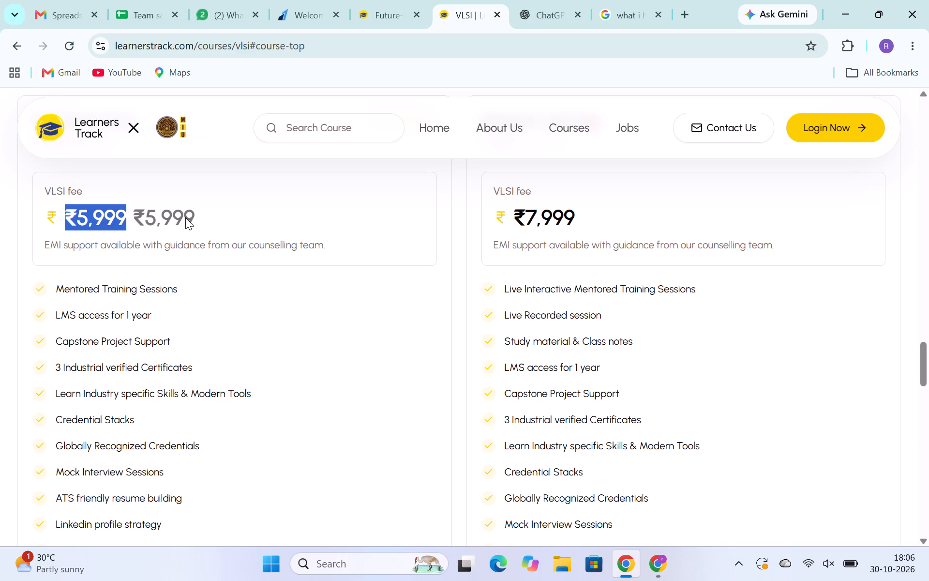
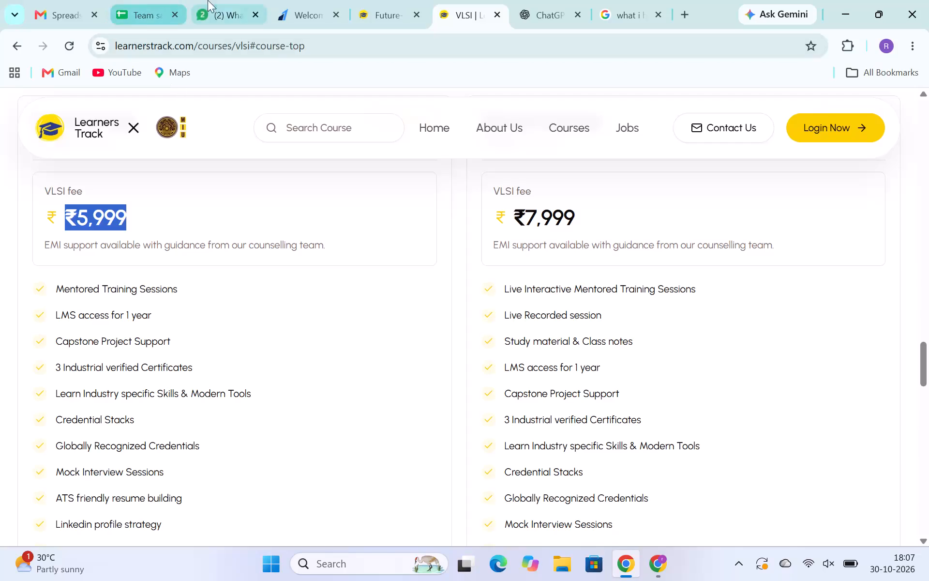
Switch to the Razorpay checkout and check the payment options for the Learners Track enrolment.
left_click(297, 0)
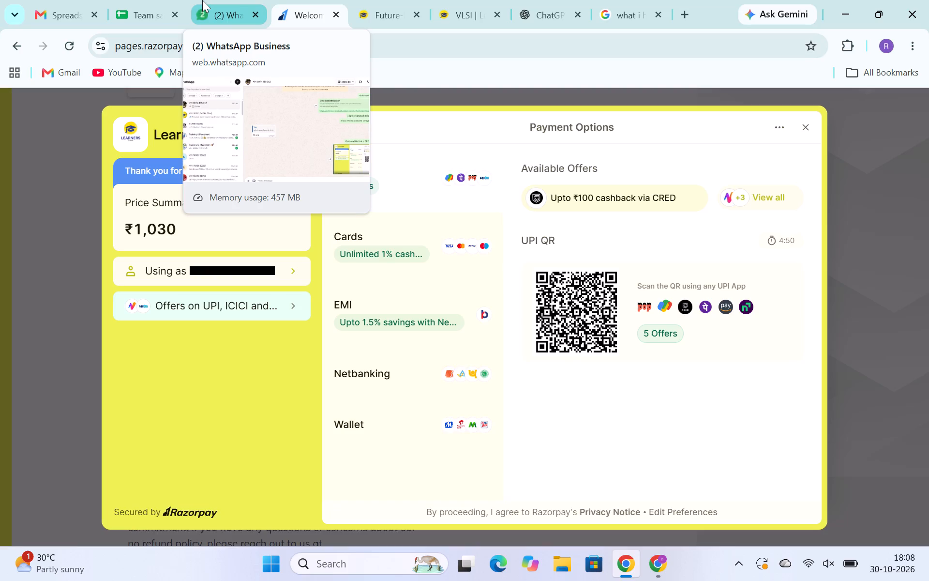
left_click(140, 14)
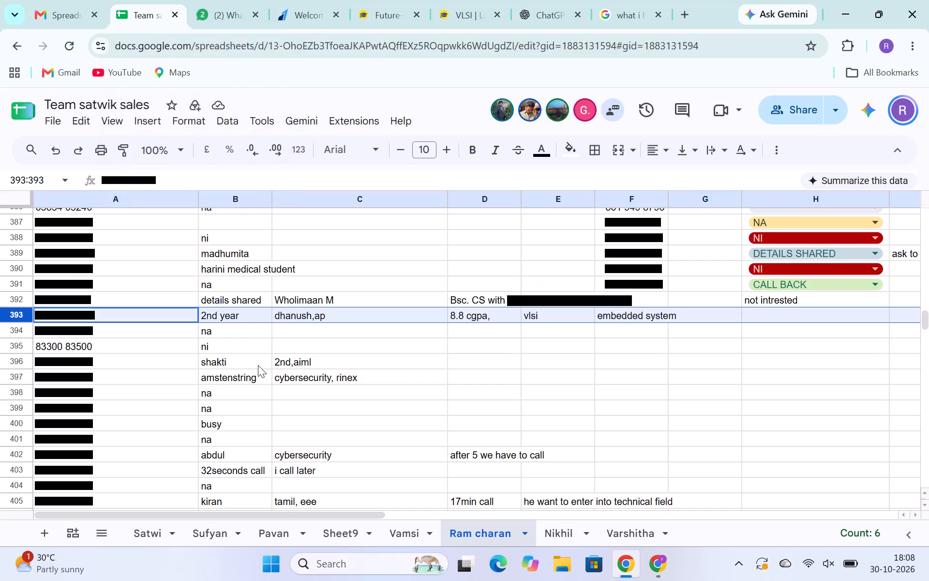
scroll(273, 353, "right", 1)
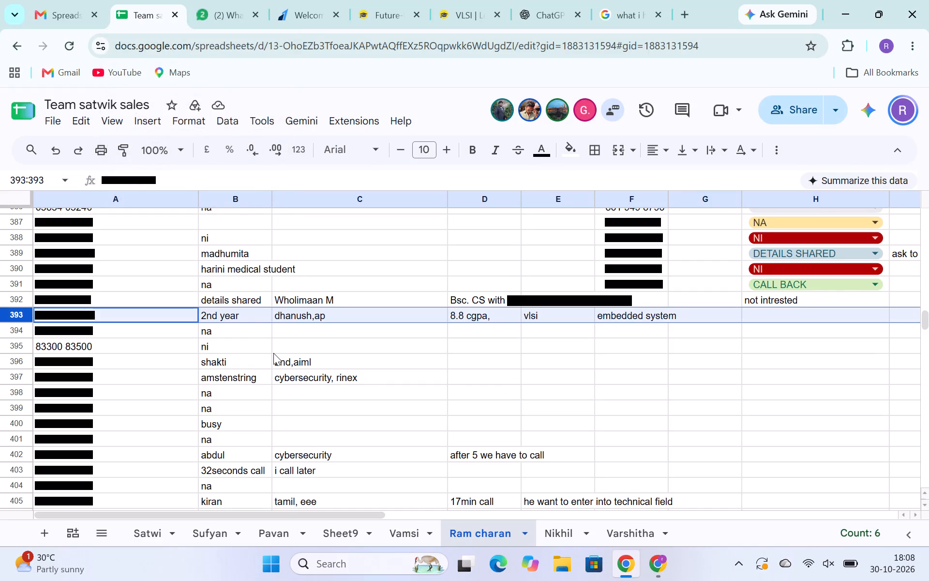
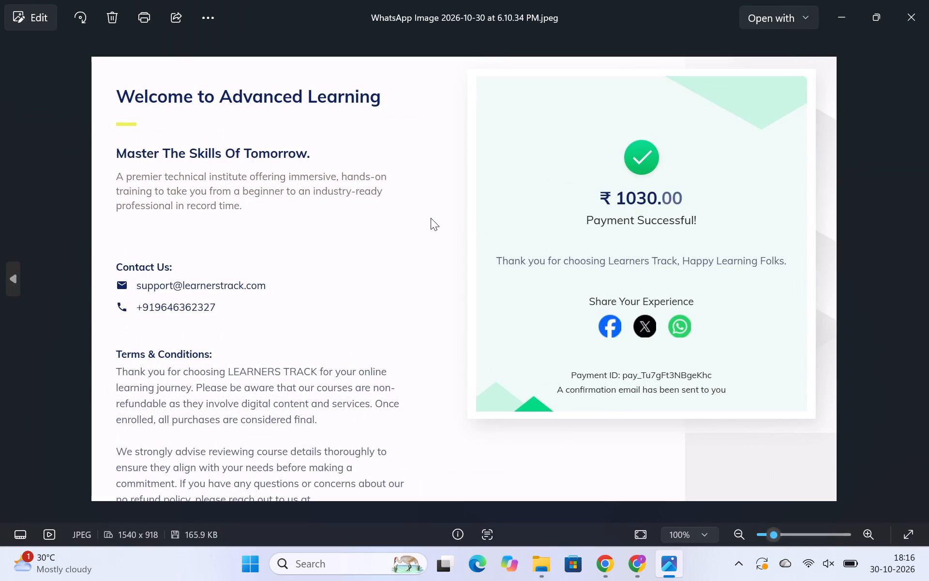
Capture a rectangular screenshot of the Learners Track payment confirmation for ₹1030.00, including the contact details beside it.
key("Print")
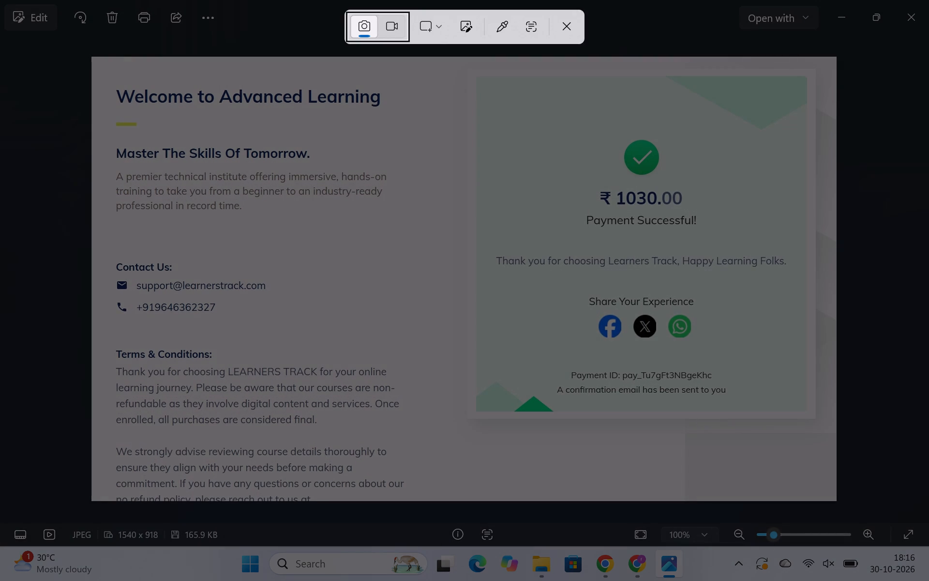
left_click_drag(79, 72, 913, 424)
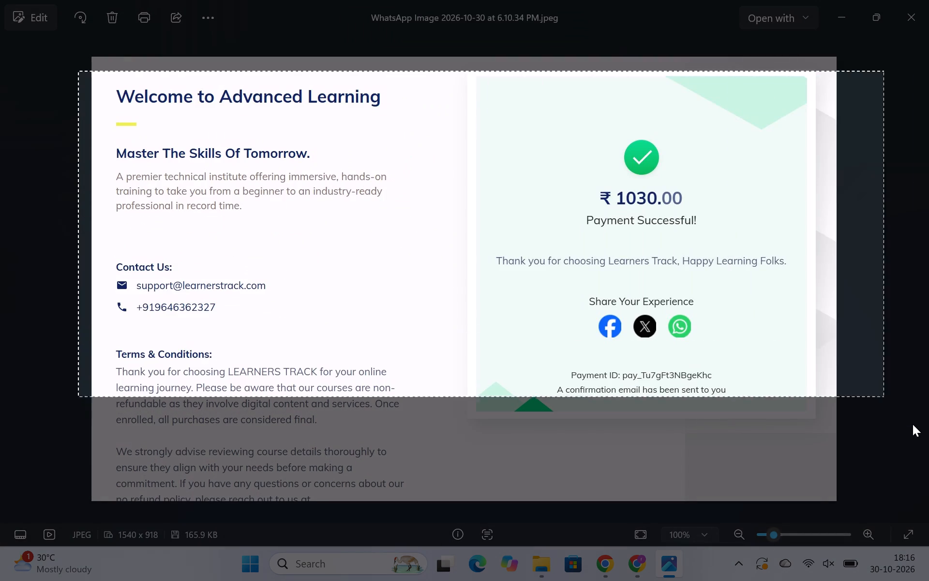
left_click_drag(913, 424, 852, 516)
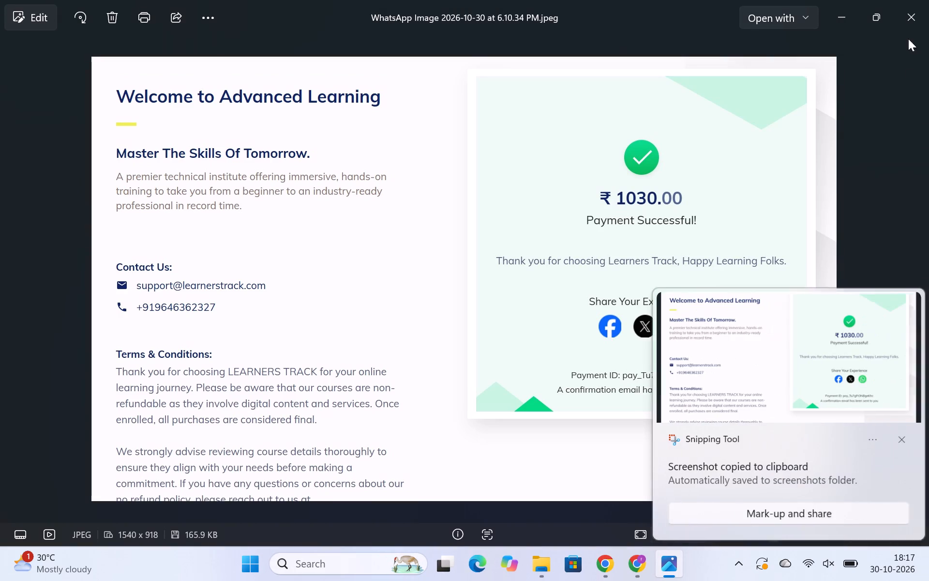
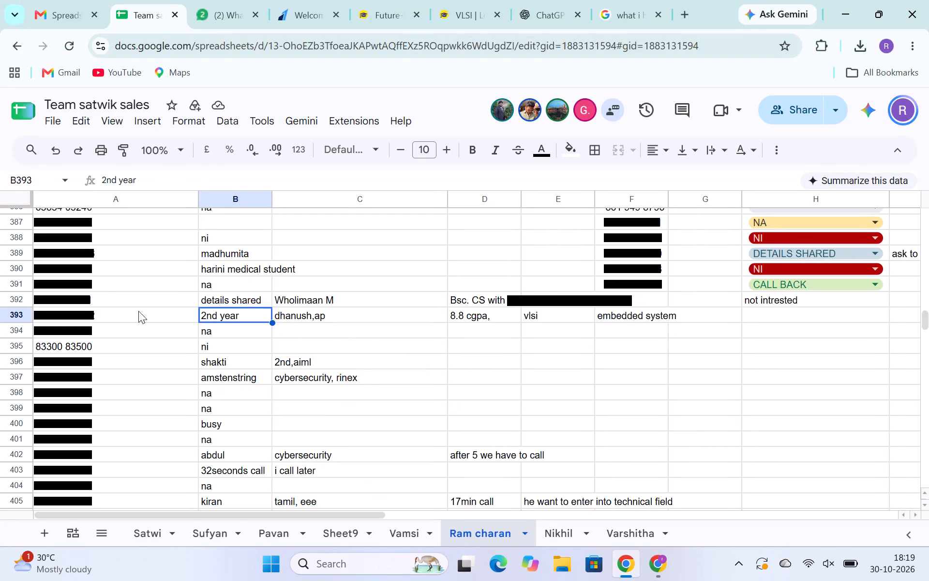
left_click(119, 310)
key("ctrl+c")
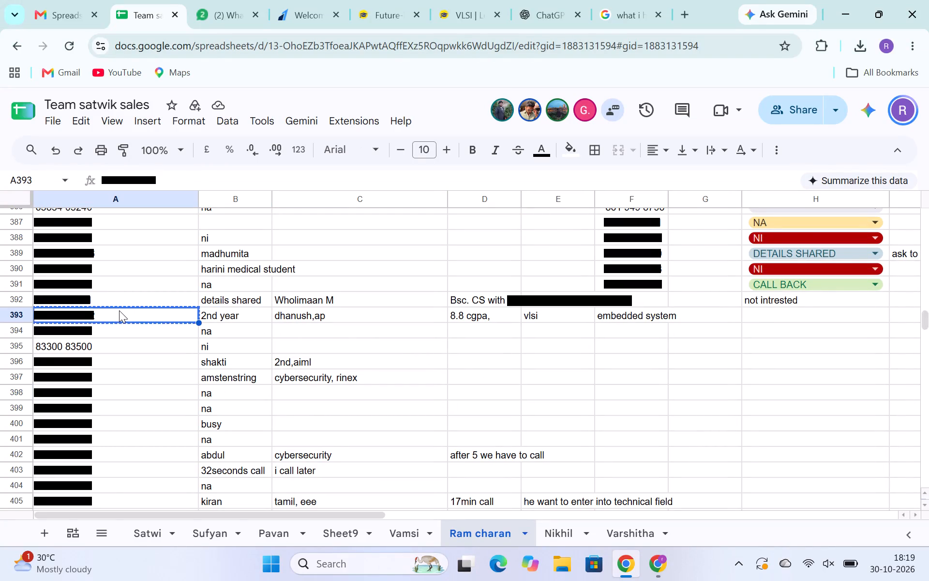
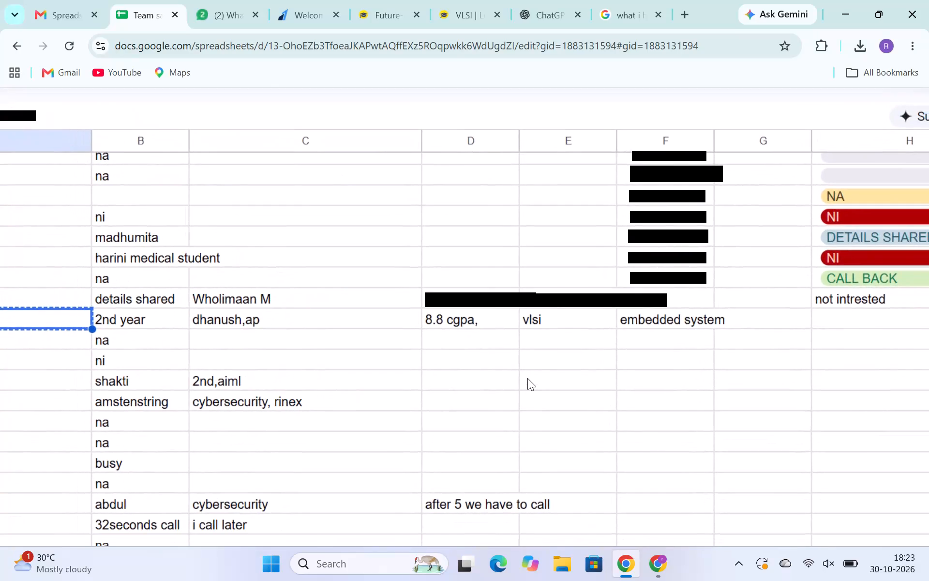
scroll(527, 378, "left", 1)
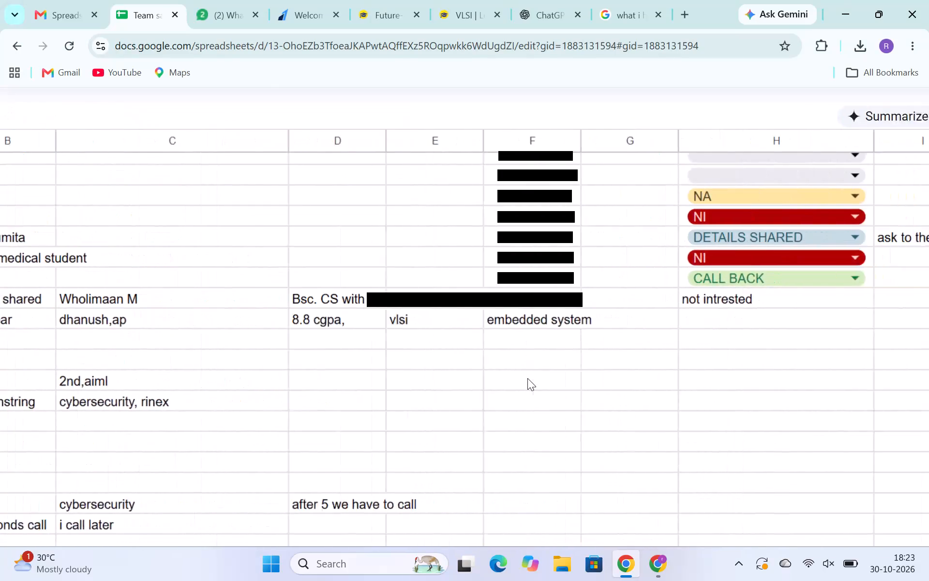
scroll(527, 378, "left", 1)
scroll(583, 393, "right", 6)
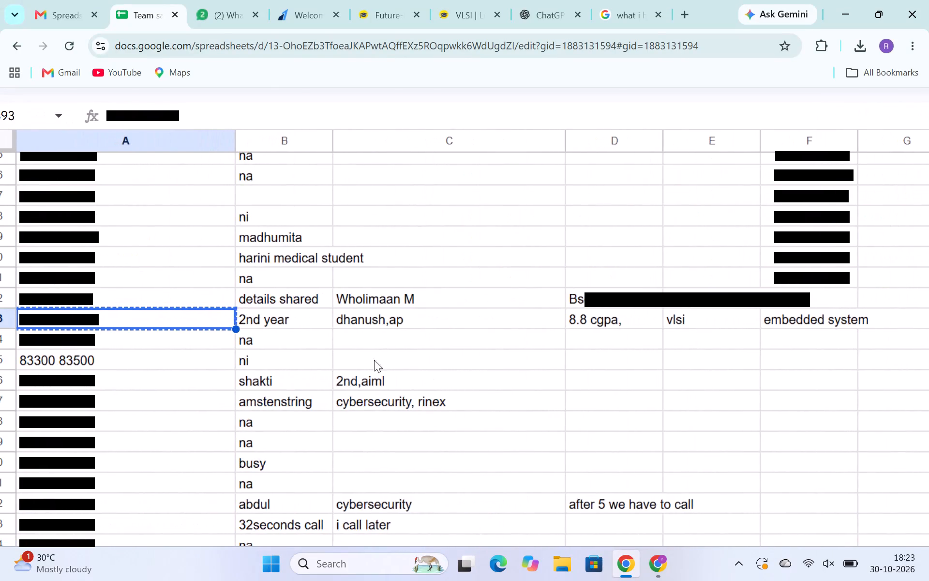
left_click(34, 312)
scroll(560, 225, "up", 5)
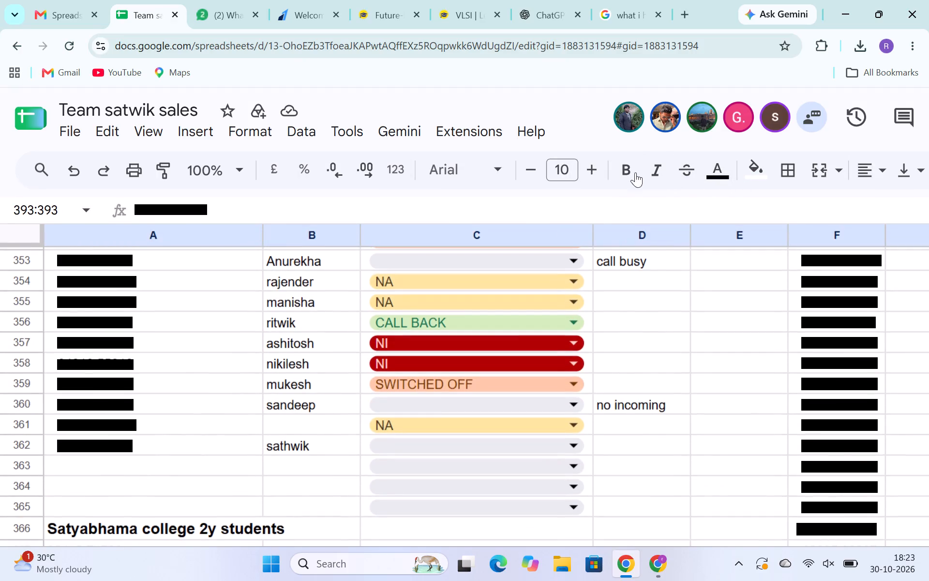
left_click(749, 172)
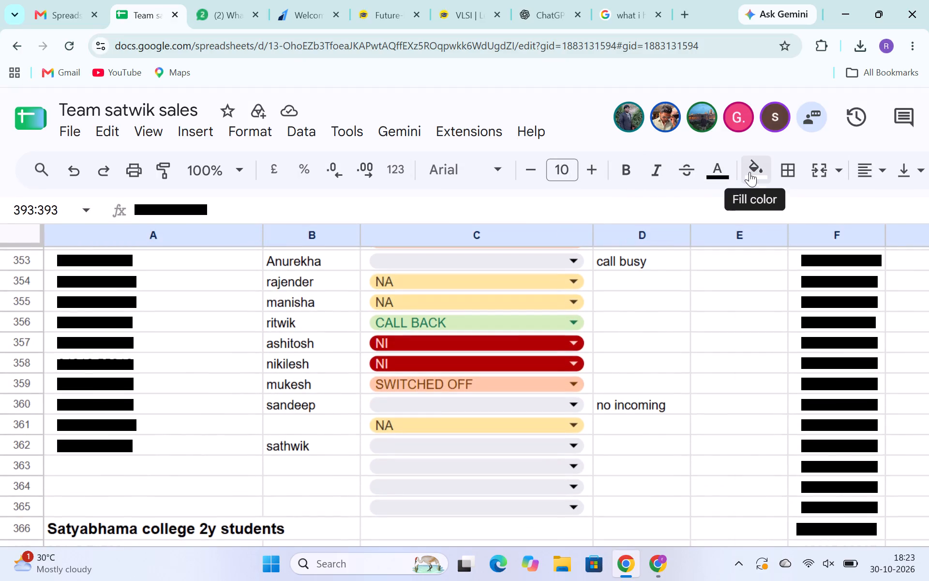
left_click(846, 254)
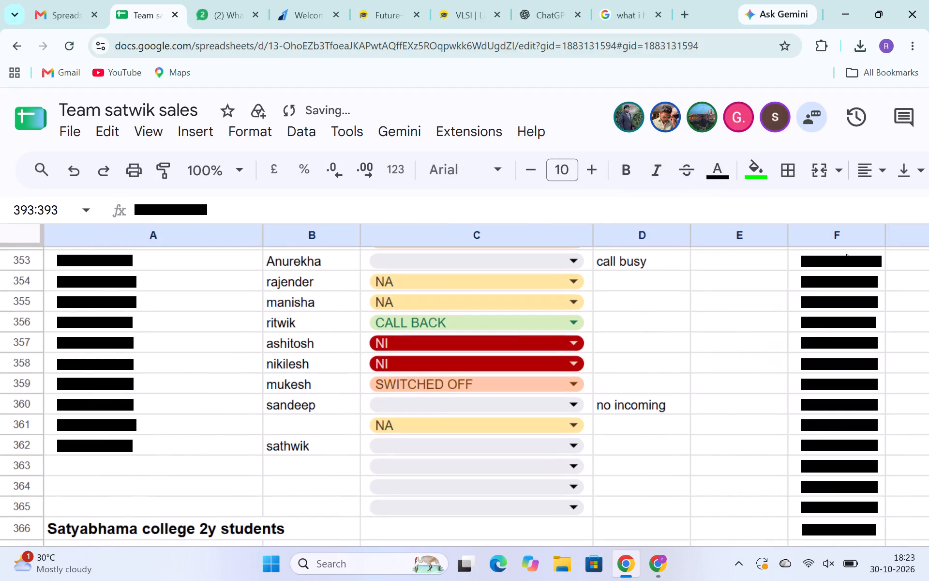
scroll(741, 317, "down", 11)
scroll(741, 317, "up", 1)
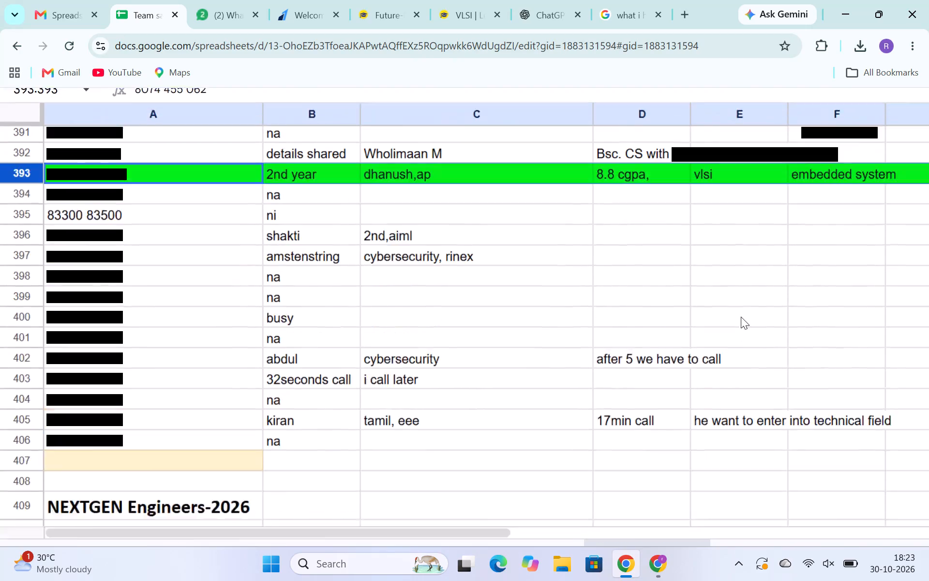
scroll(741, 317, "up", 1)
scroll(741, 317, "left", 1)
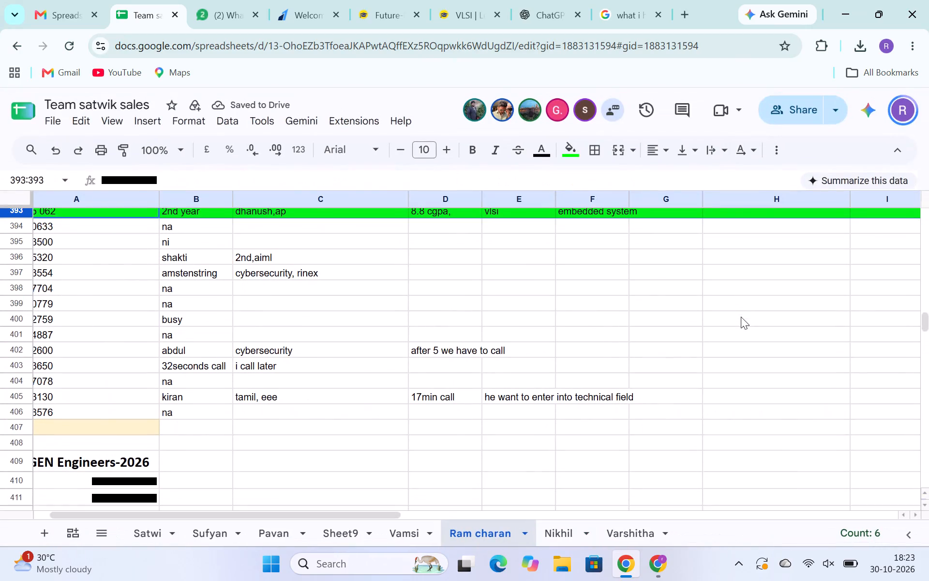
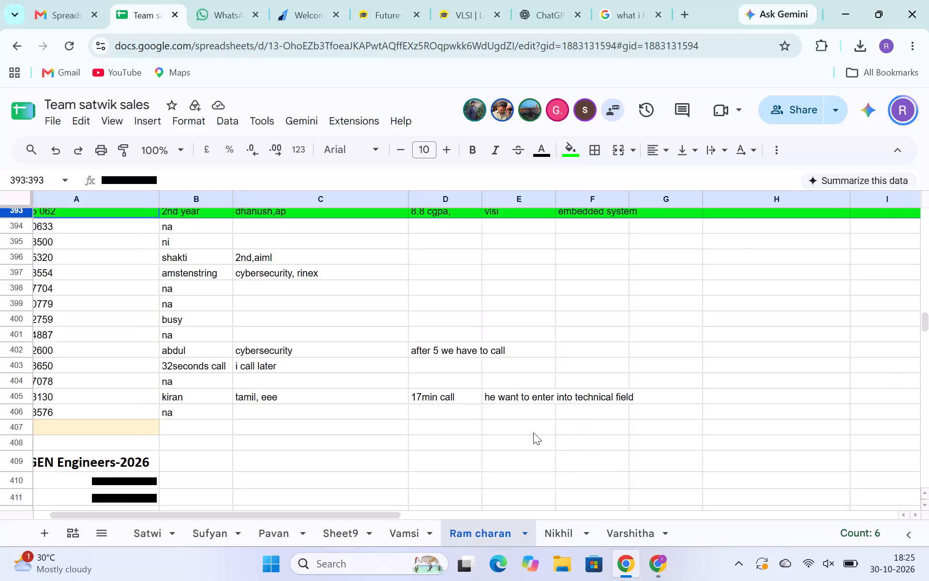
Enter PAYMENT DONE in column H of the VLSI student's highlighted row 393.
scroll(533, 432, "right", 4)
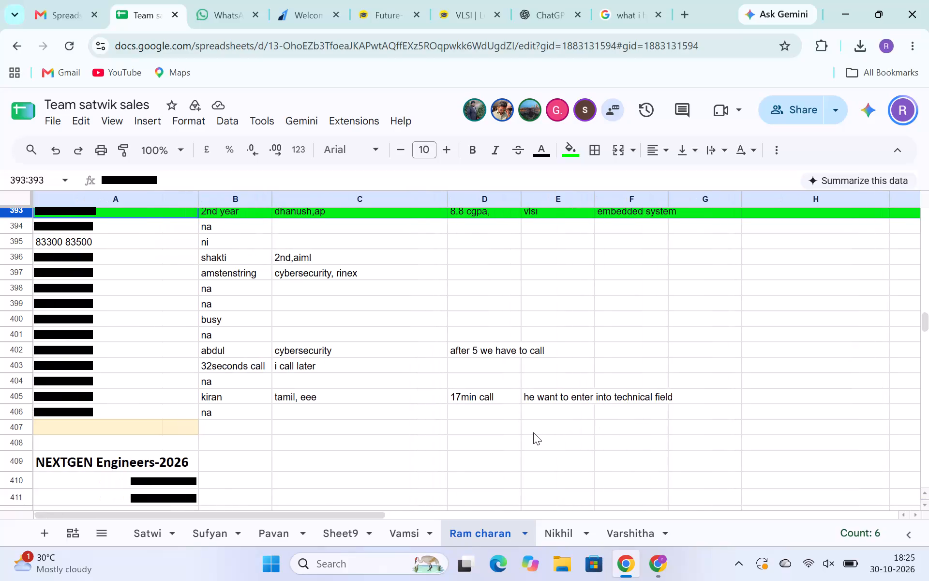
scroll(533, 432, "right", 4)
scroll(533, 432, "up", 1)
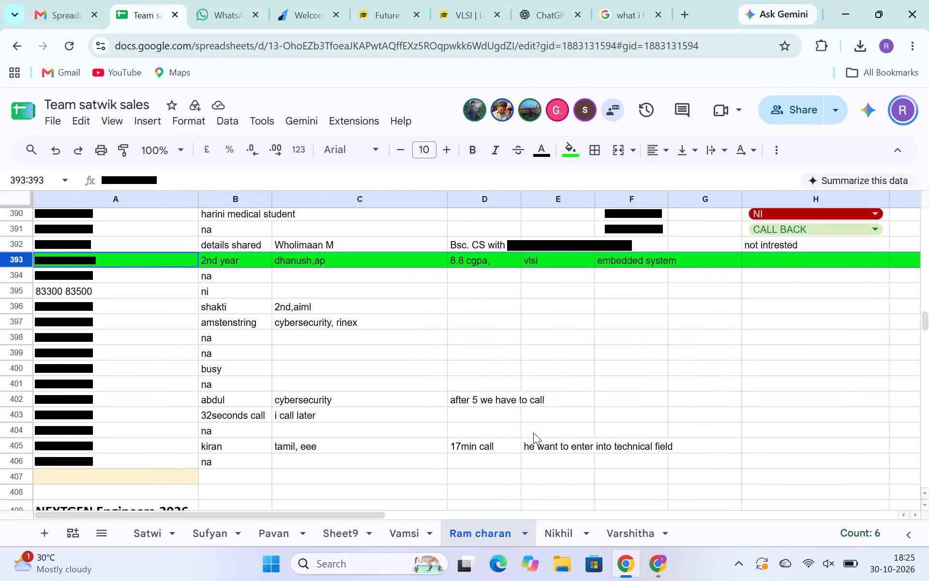
scroll(533, 432, "up", 3)
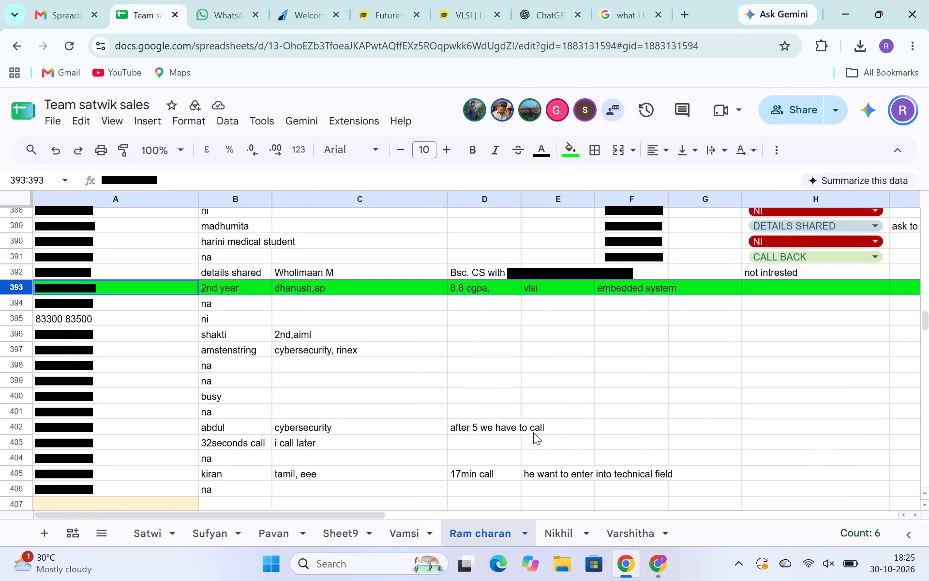
scroll(533, 432, "up", 2)
scroll(803, 355, "left", 1)
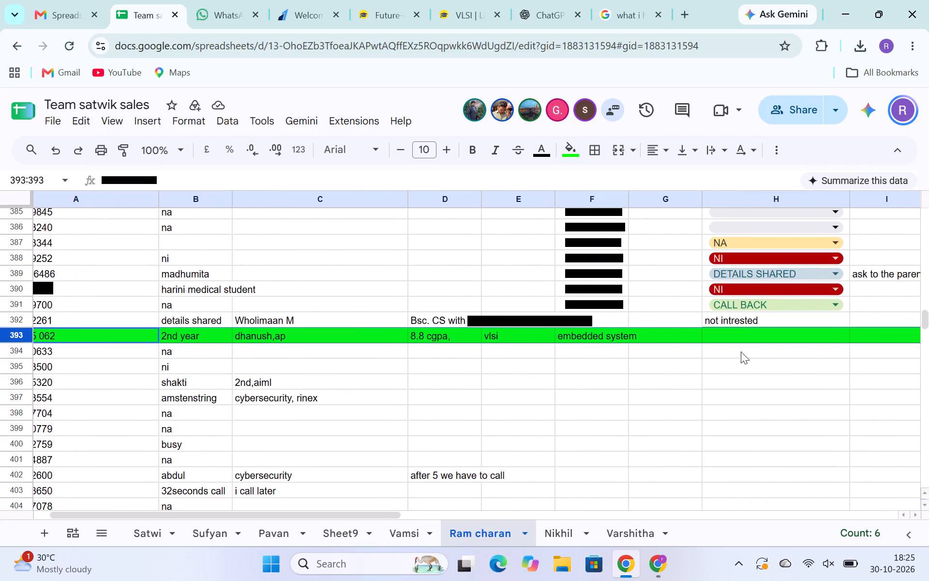
left_click(719, 332)
key("p")
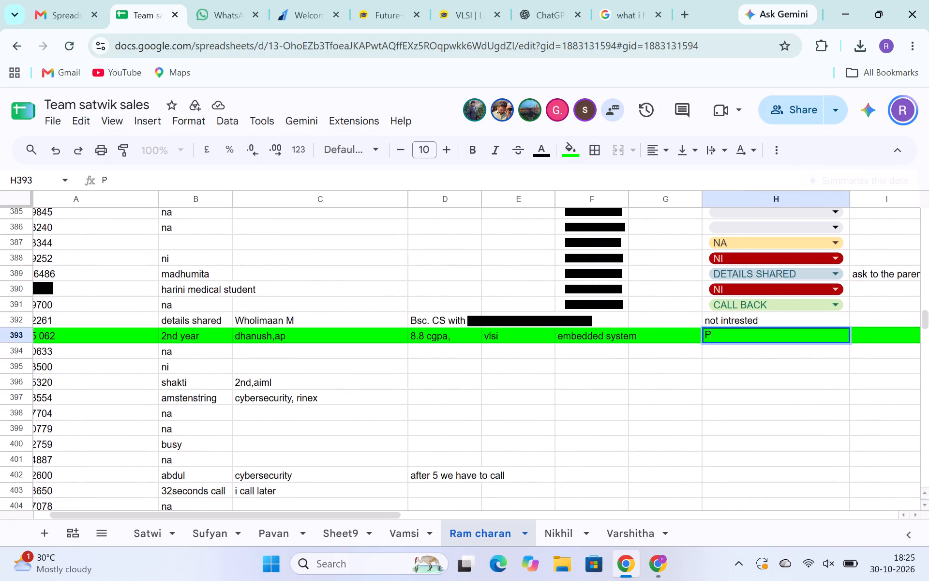
type("AYMNET")
key("BackSpace")
key("BackSpace")
key("BackSpace")
type("ENT DONE")
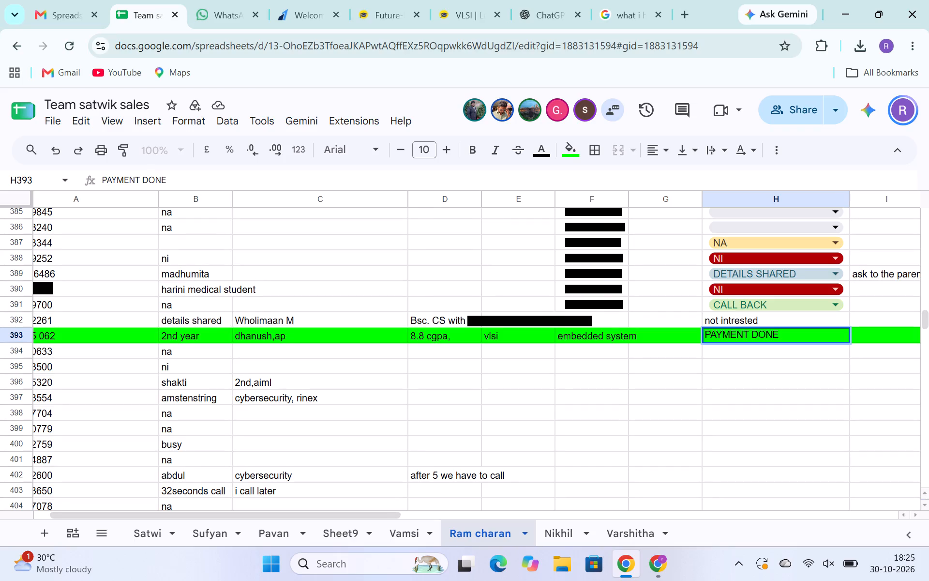
key("Right")
Enter the payment date 30-10-26 in cell I393, beside the VLSI student's payment status.
type("30-")
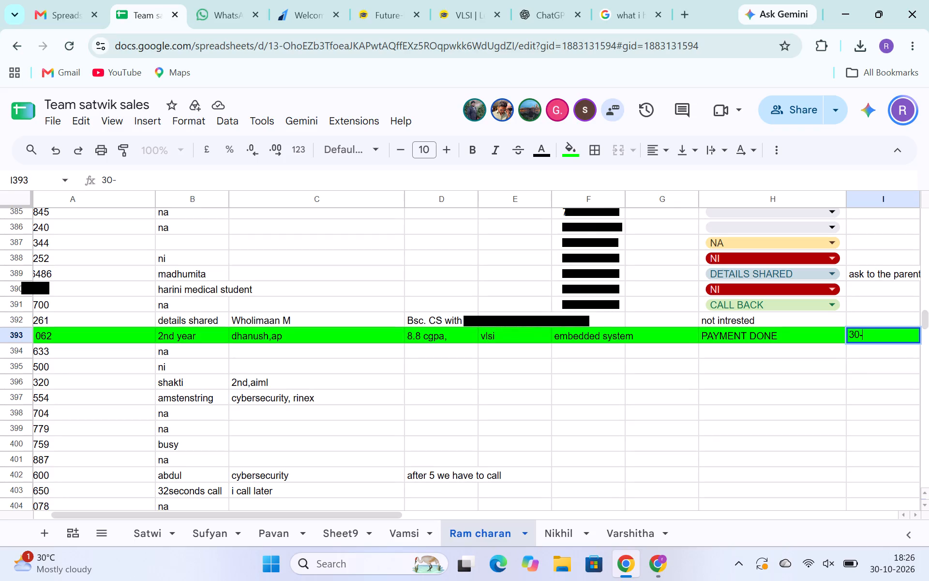
type("10")
key("minus")
type("26")
left_click(695, 363)
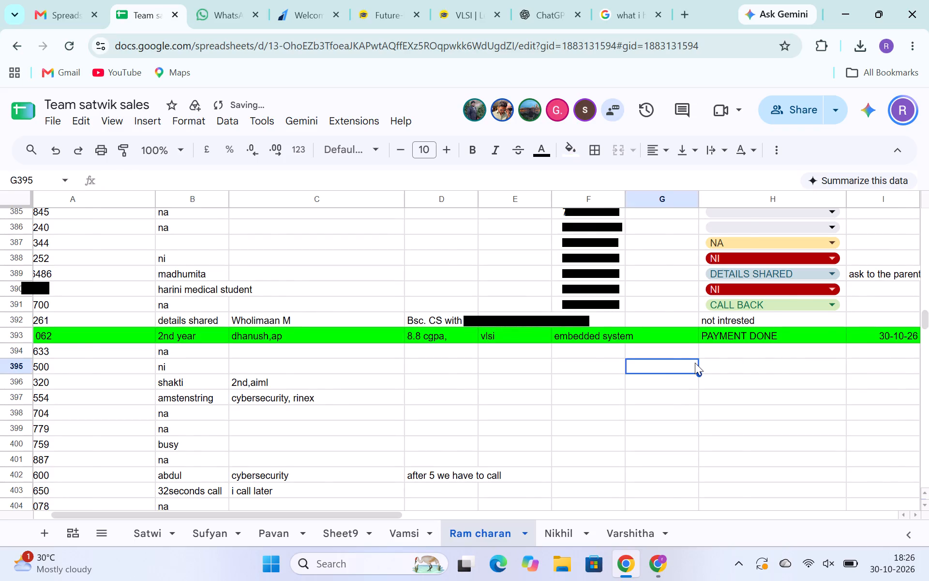
Select the entire row 405 of the Tamil EEE lead who had the 17min call.
scroll(695, 363, "right", 12)
scroll(403, 436, "right", 1)
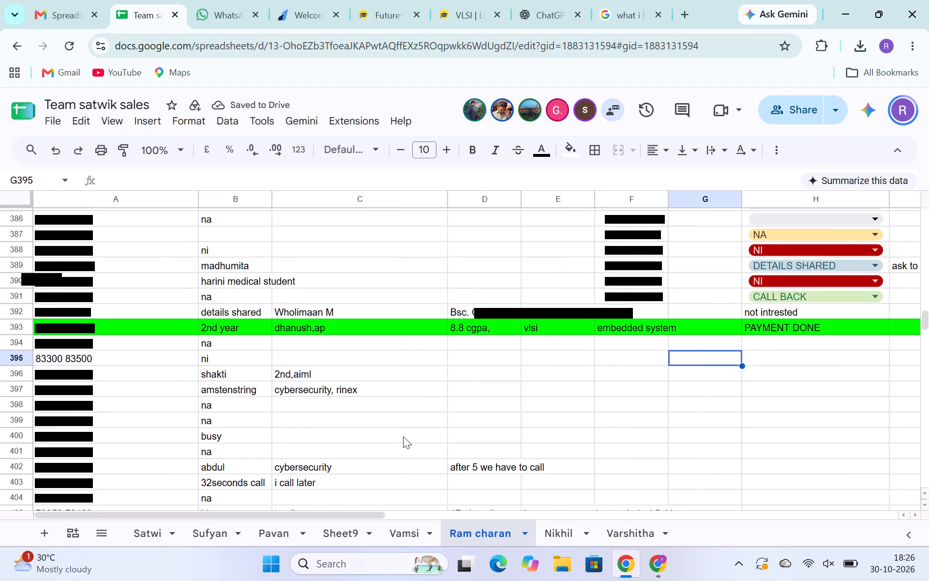
scroll(403, 436, "right", 1)
scroll(403, 436, "up", 4)
scroll(403, 436, "down", 1)
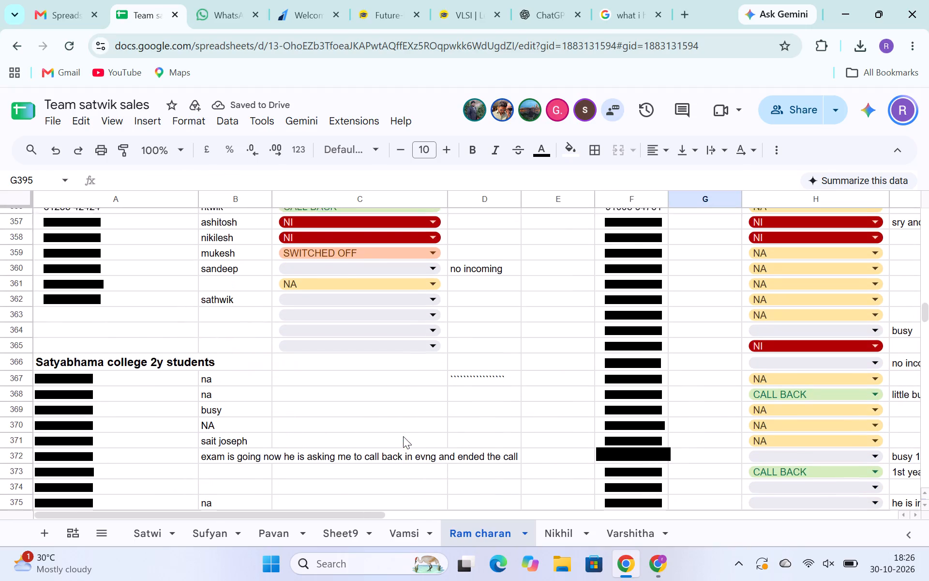
scroll(403, 436, "down", 3)
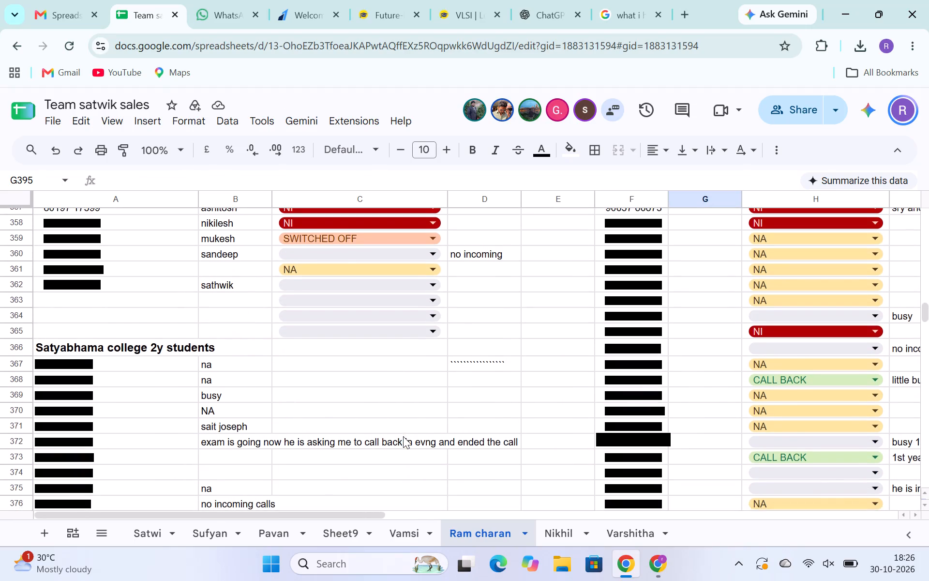
scroll(403, 436, "down", 3)
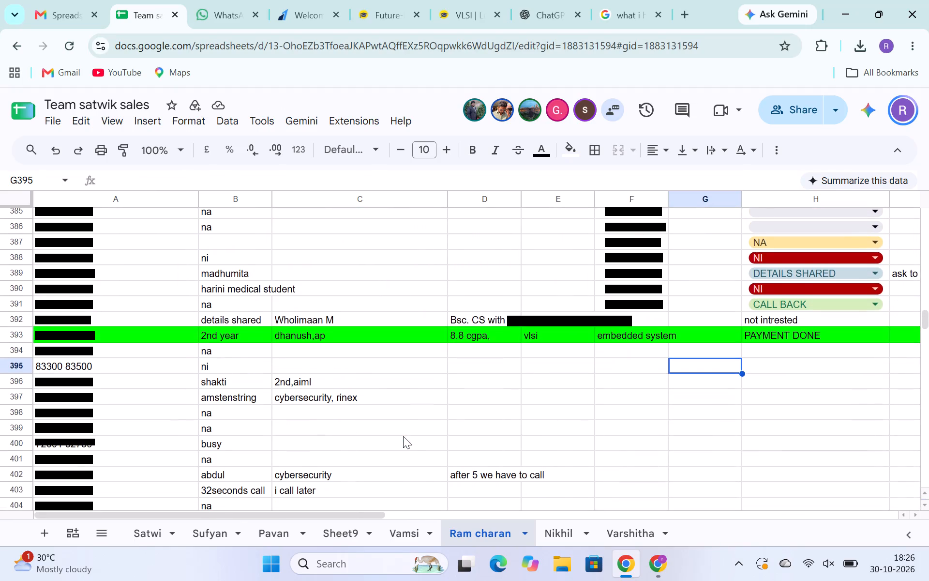
scroll(403, 436, "down", 4)
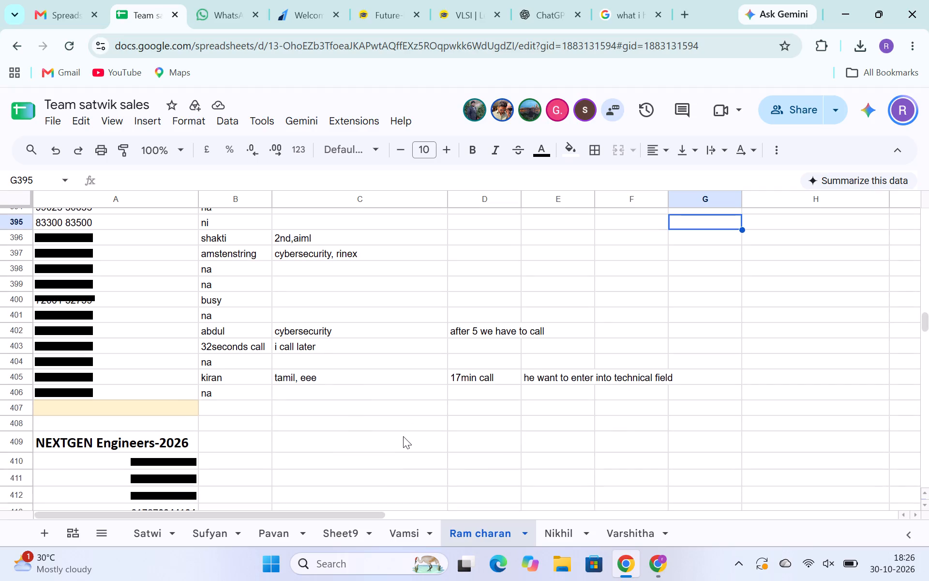
left_click(16, 375)
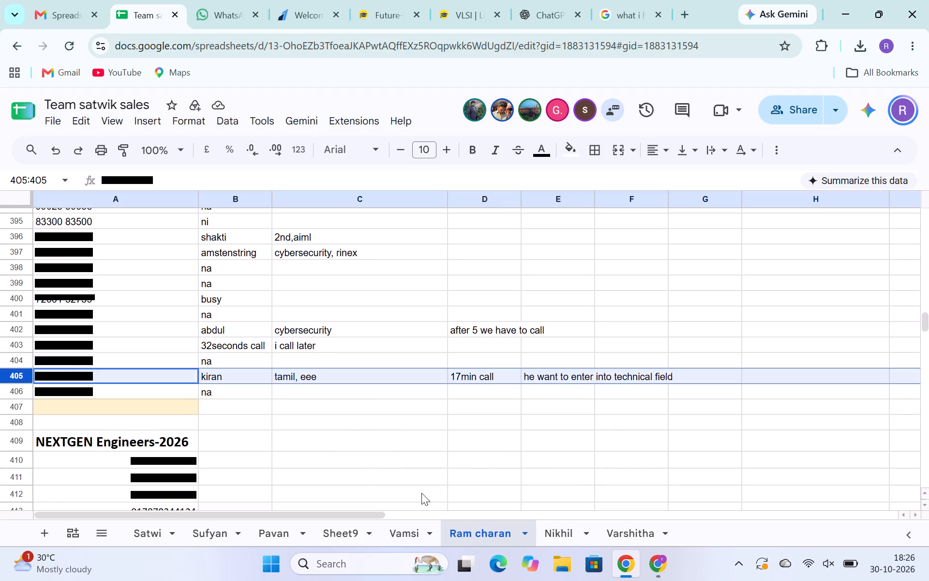
scroll(287, 431, "right", 2)
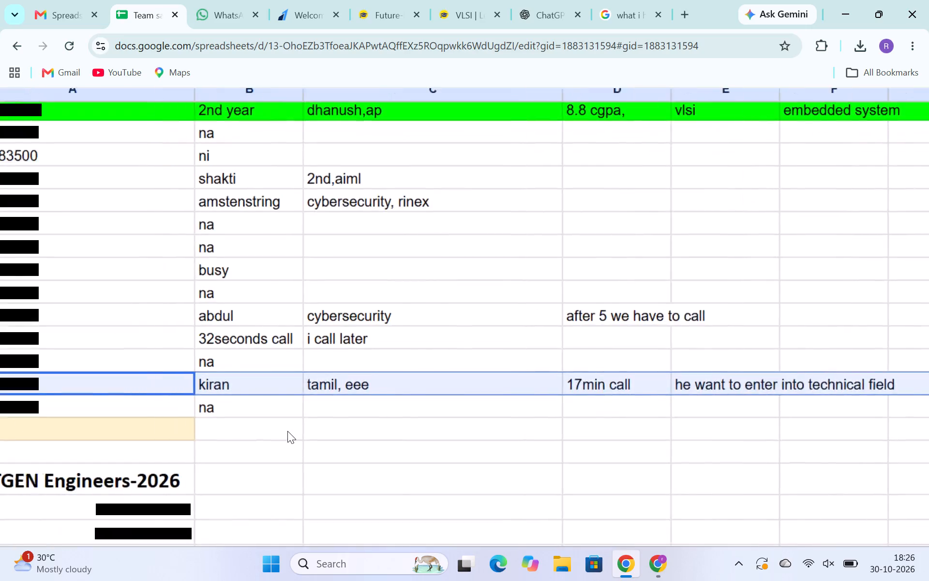
scroll(287, 431, "right", 4)
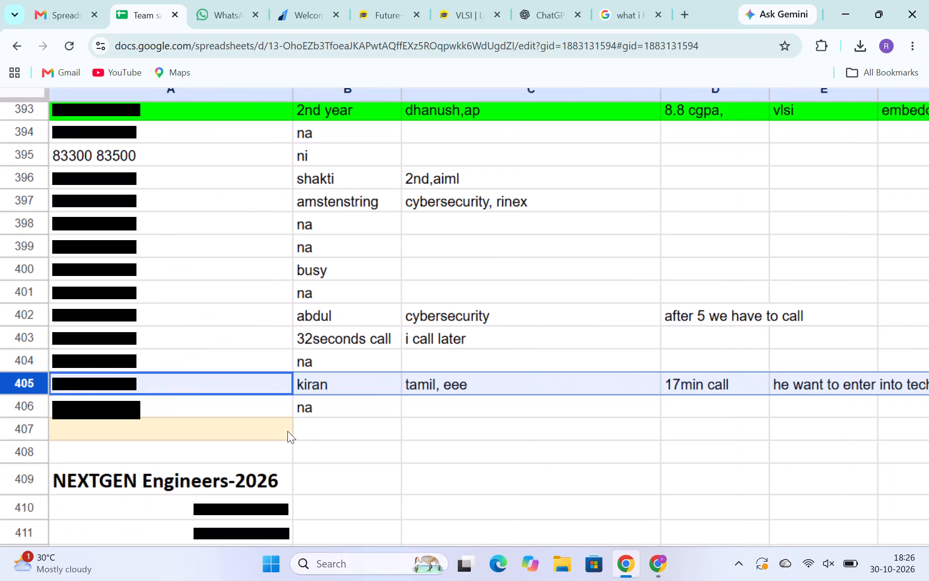
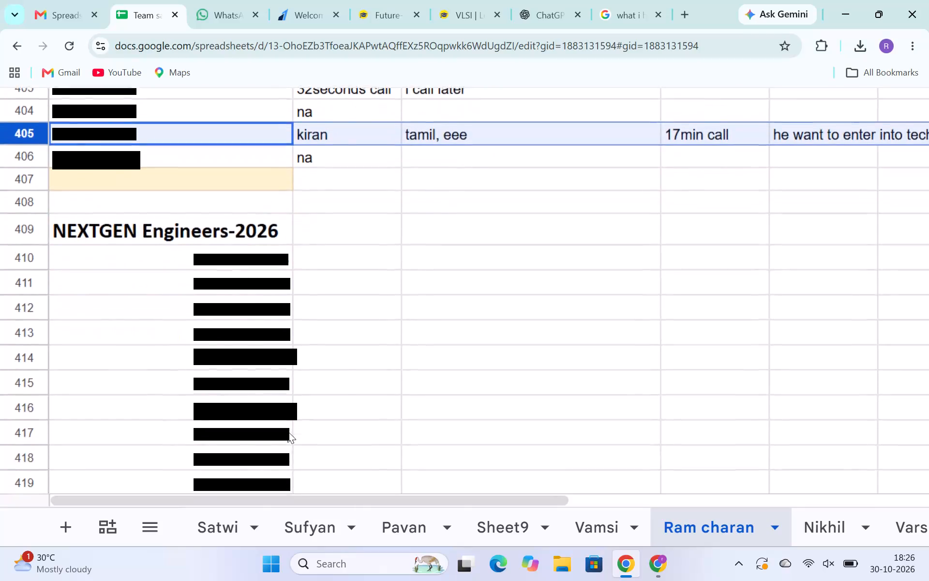
Enter the note "she is talking like she is not intrested" in cell L457, beside the first Python programming internship lead's call outcome.
scroll(287, 431, "up", 1)
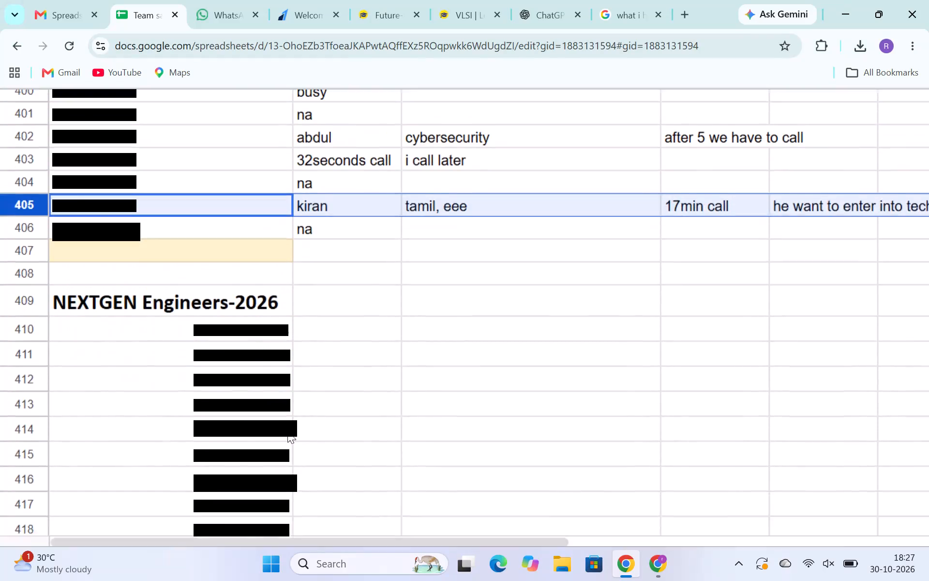
scroll(287, 431, "up", 1)
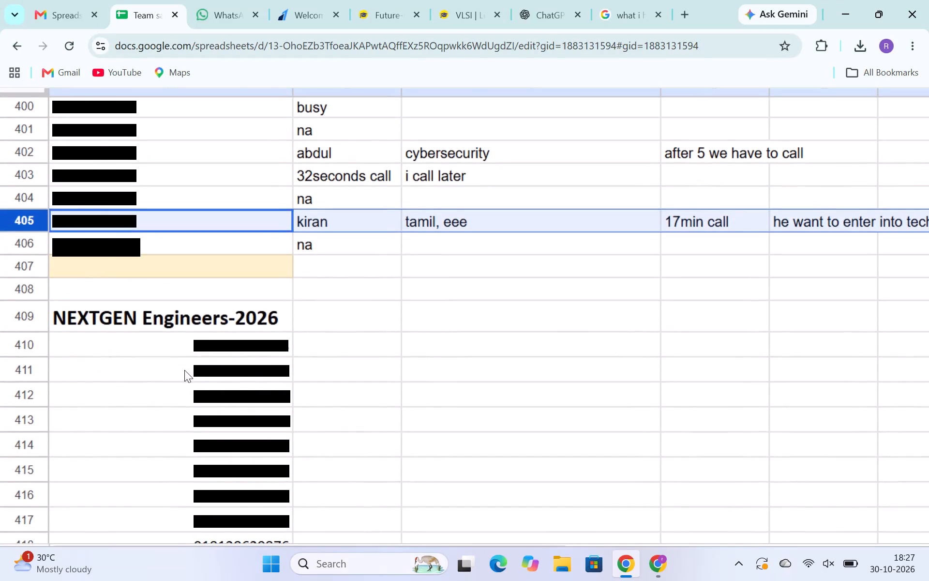
left_click(119, 237)
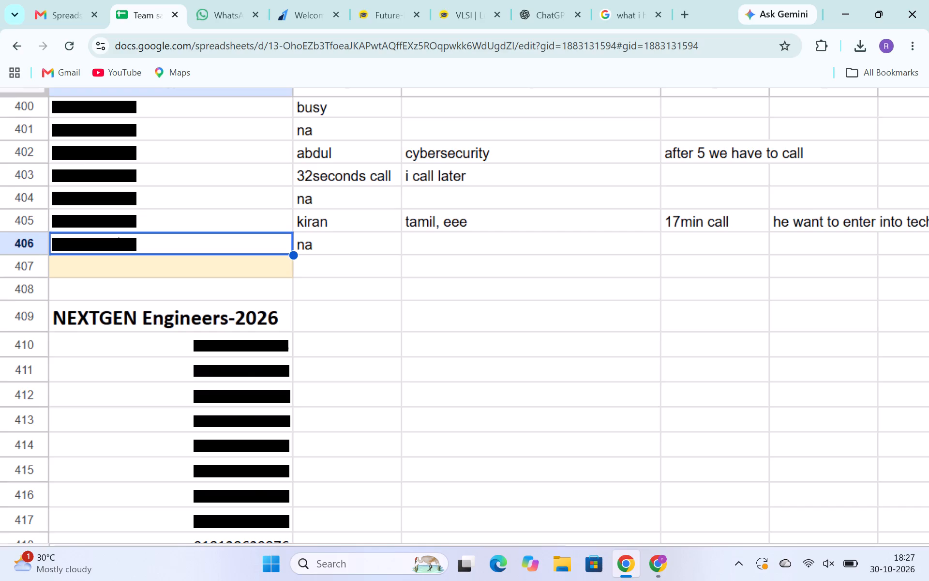
scroll(119, 237, "down", 4)
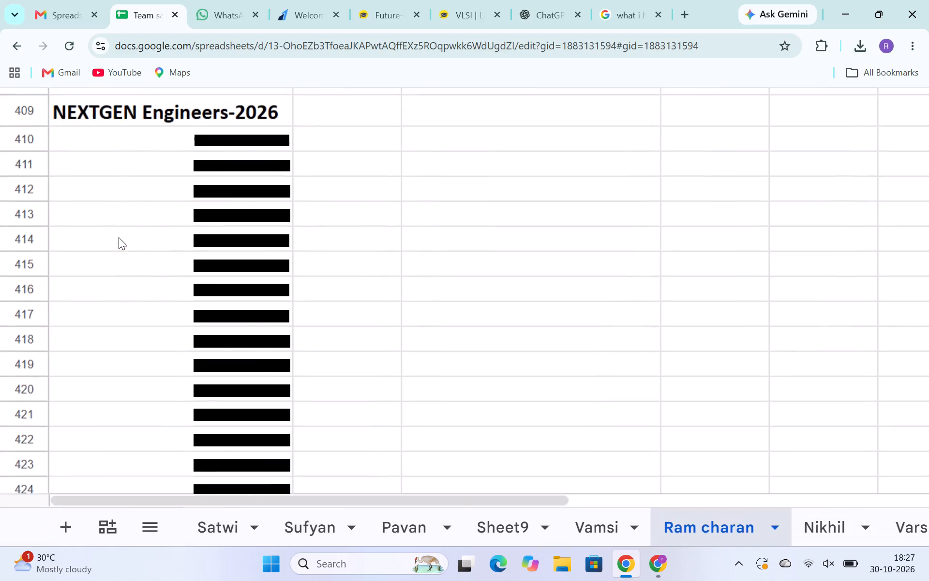
scroll(119, 237, "down", 6)
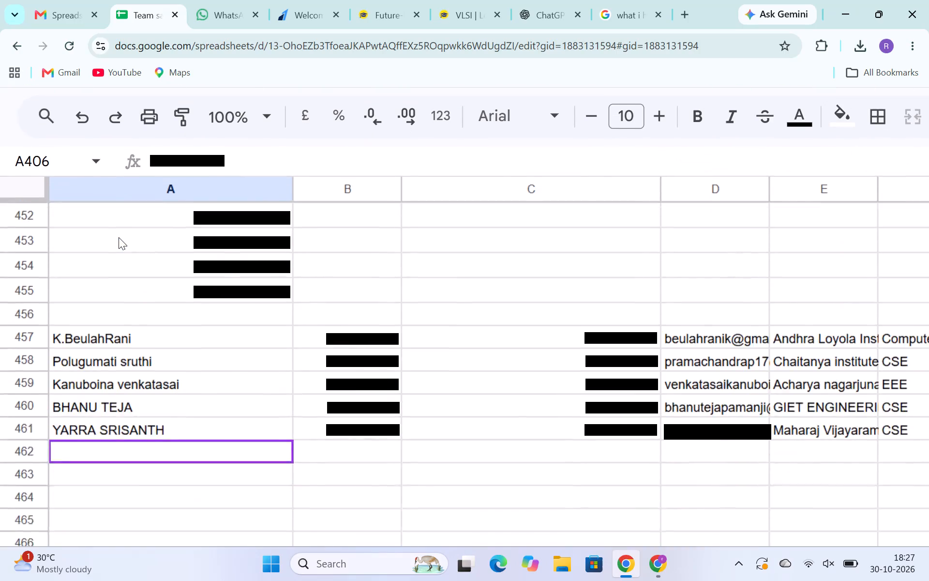
scroll(119, 237, "down", 2)
scroll(119, 237, "left", 7)
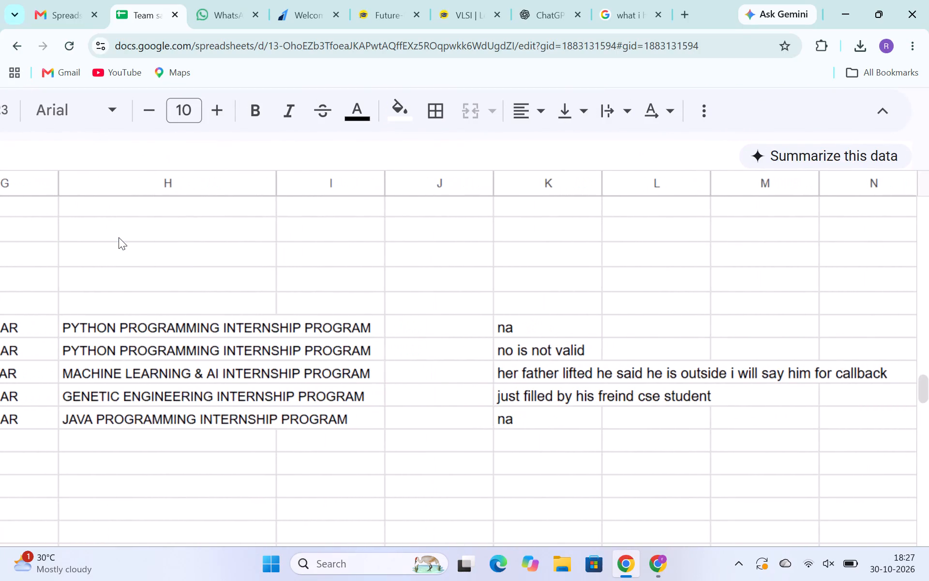
scroll(119, 237, "left", 1)
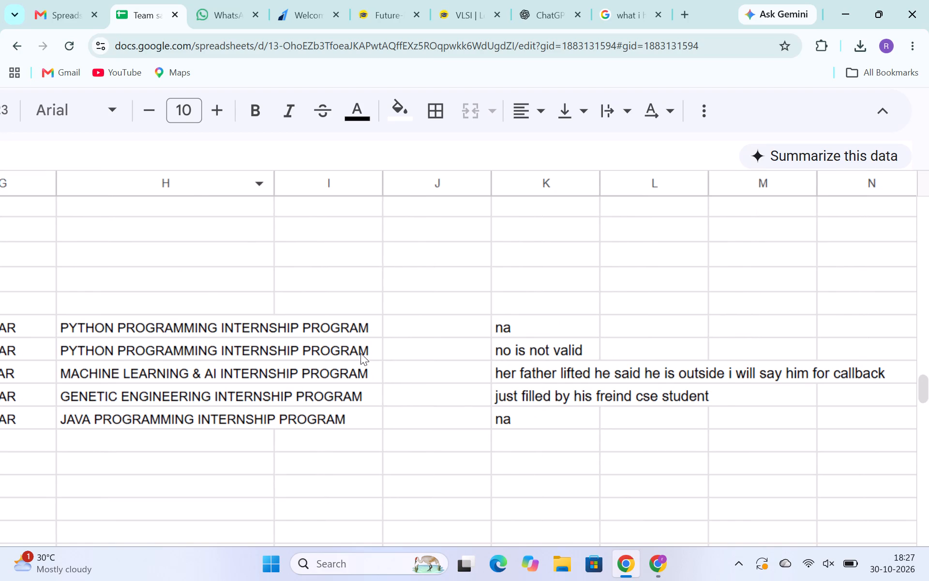
left_click(631, 327)
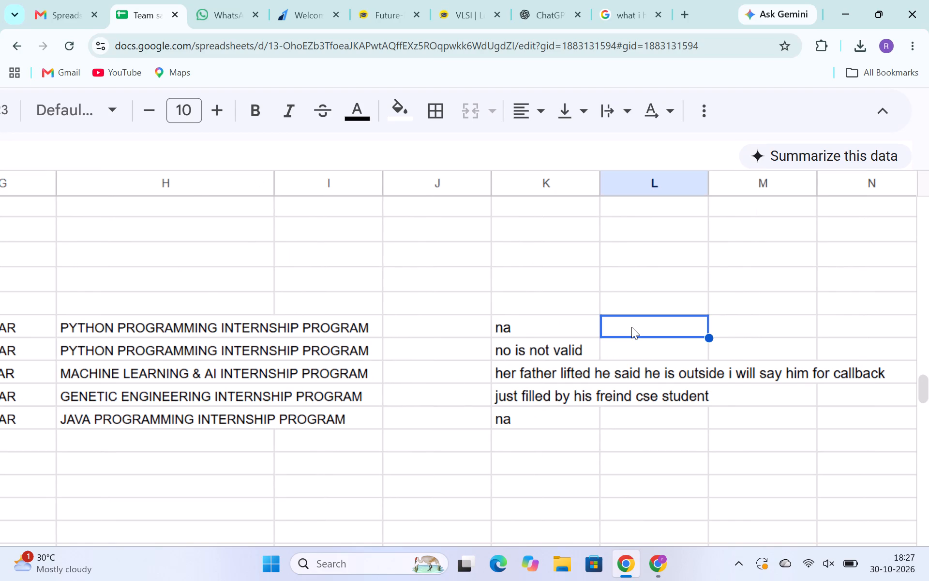
type("she is talking like she is not in")
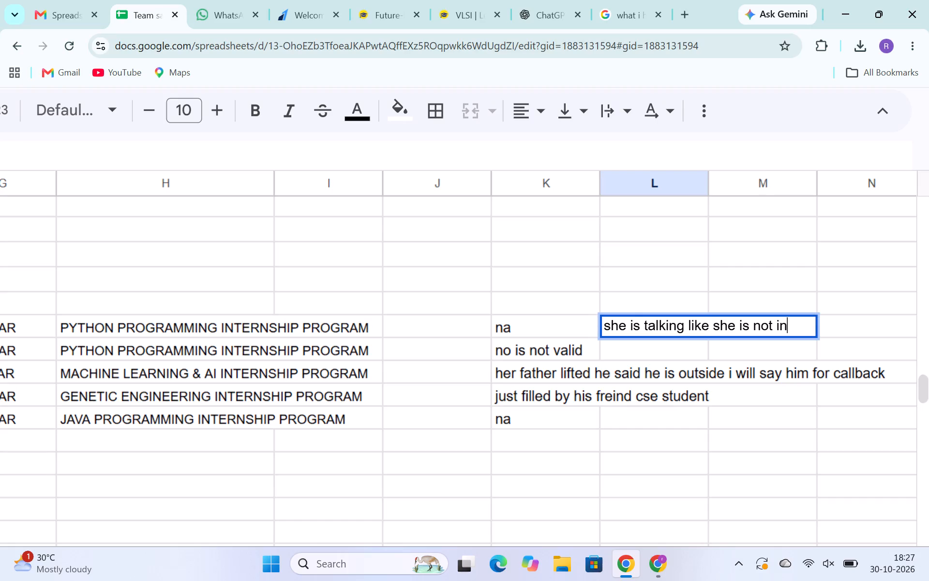
type("trested")
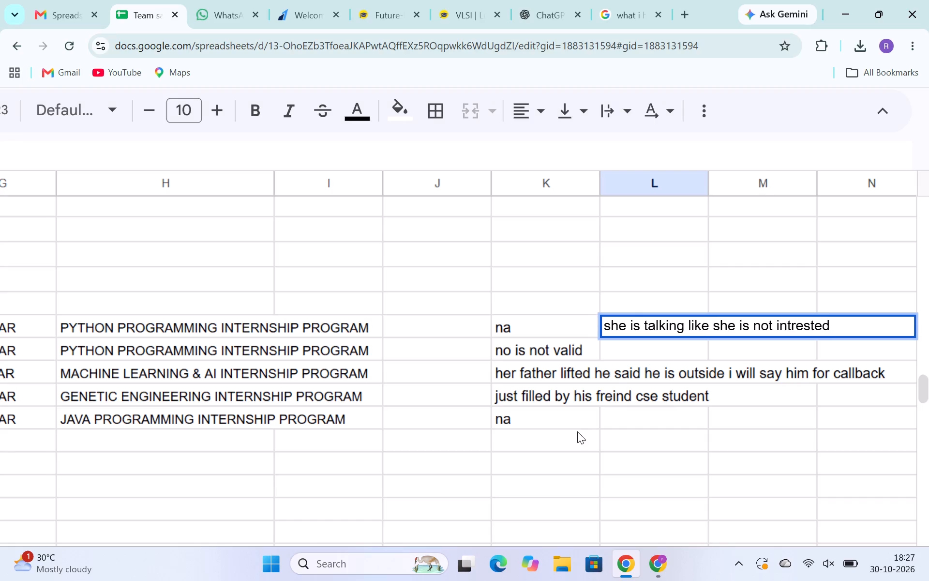
scroll(588, 403, "down", 1)
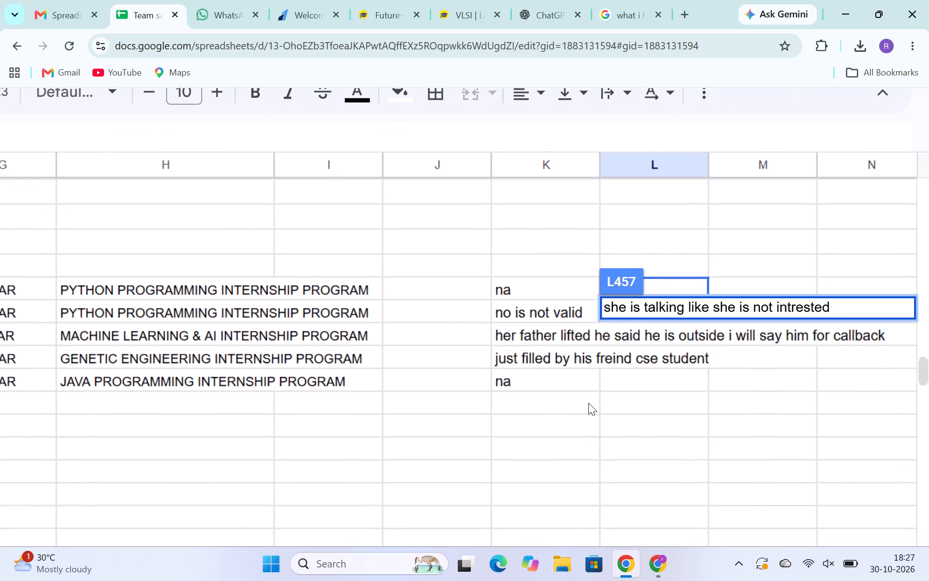
scroll(588, 403, "right", 8)
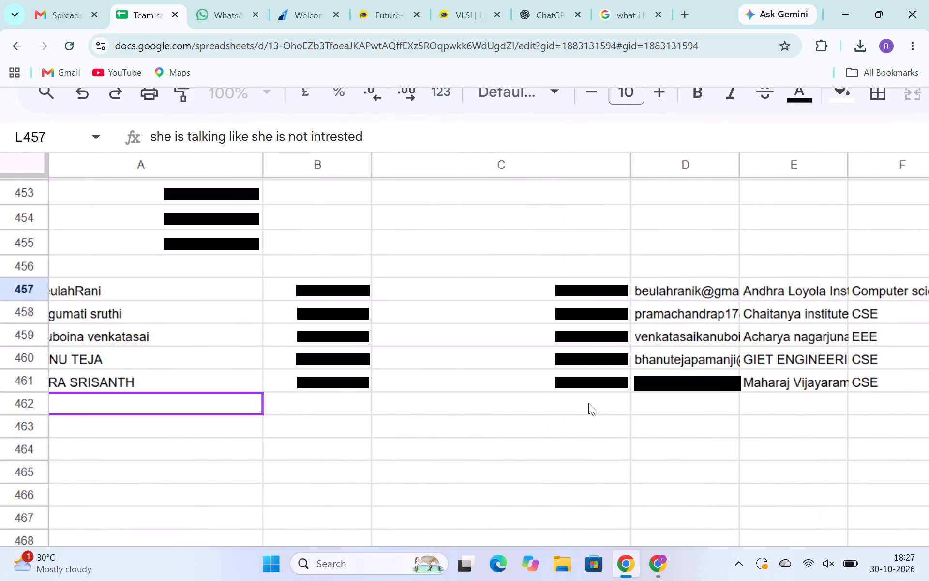
left_click(699, 481)
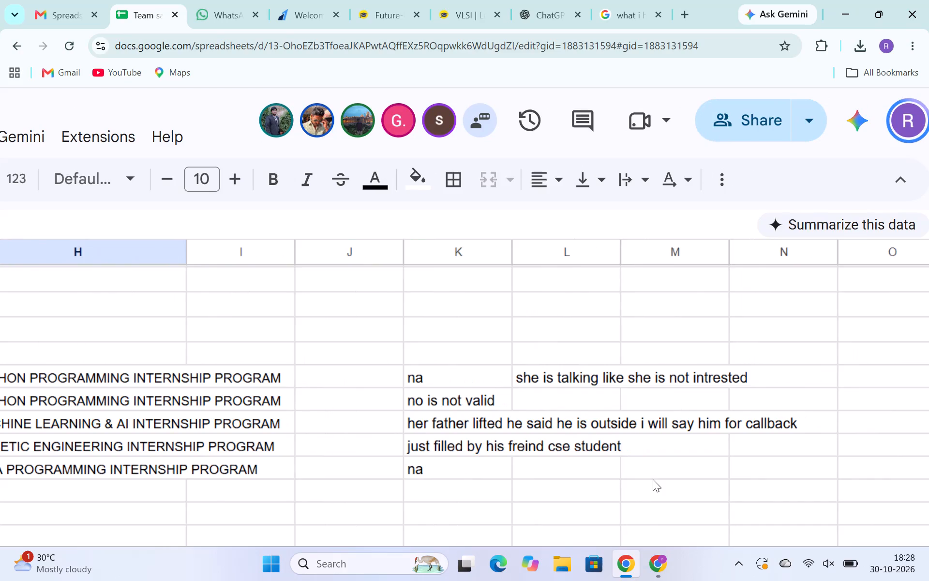
Clear the "embedded system" entry from cell F393 in the VLSI student's green-highlighted row.
scroll(653, 479, "right", 7)
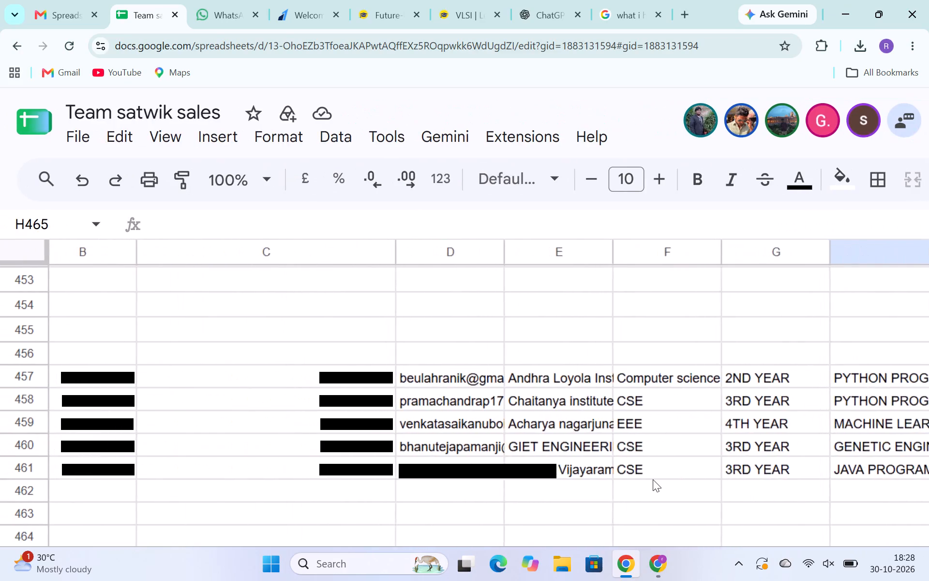
scroll(653, 479, "right", 6)
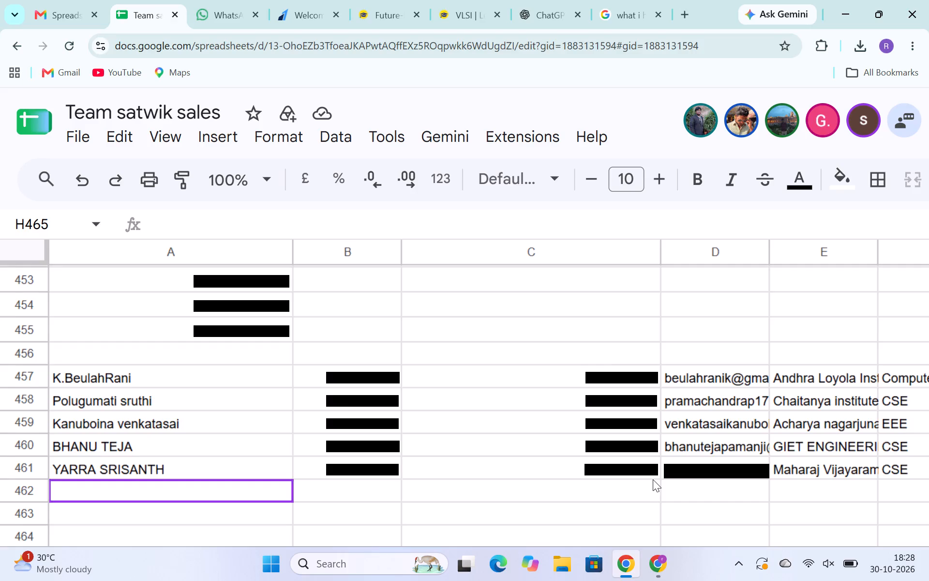
scroll(653, 479, "up", 10)
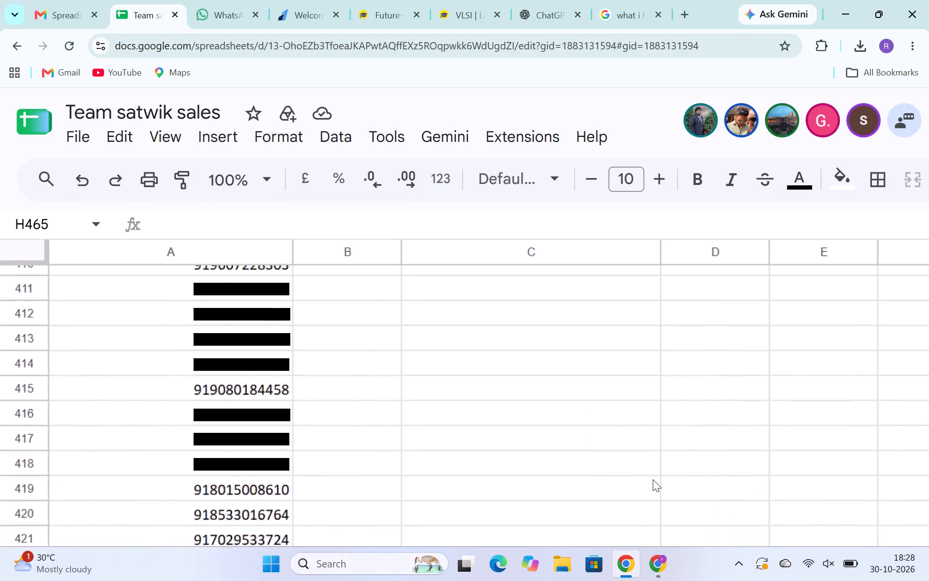
scroll(653, 479, "up", 2)
scroll(653, 479, "down", 5)
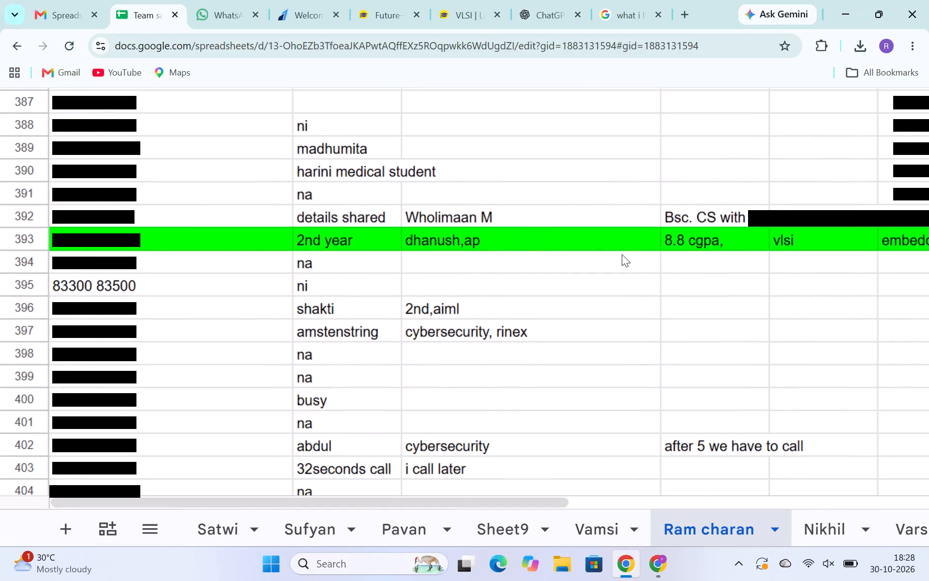
scroll(622, 254, "left", 1)
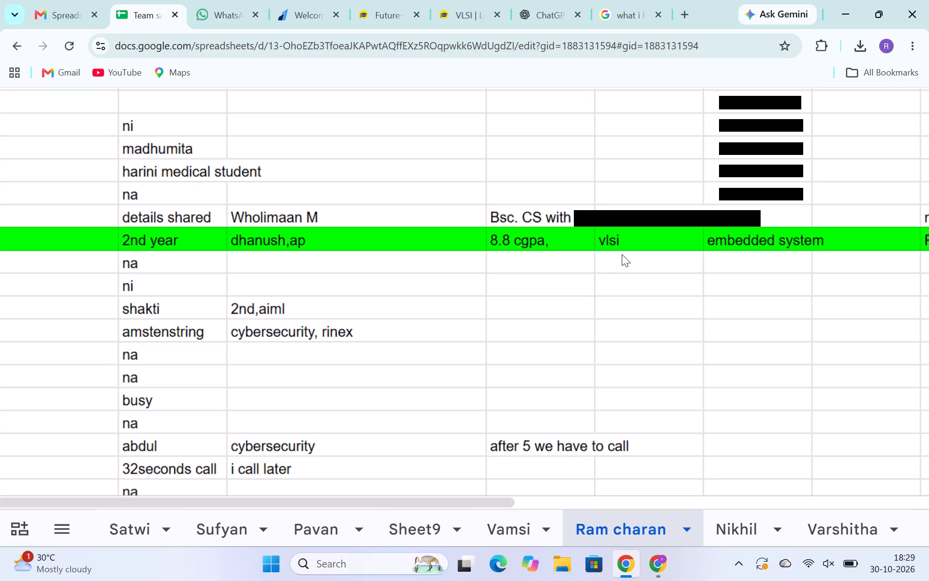
scroll(622, 254, "left", 1)
scroll(622, 254, "right", 1)
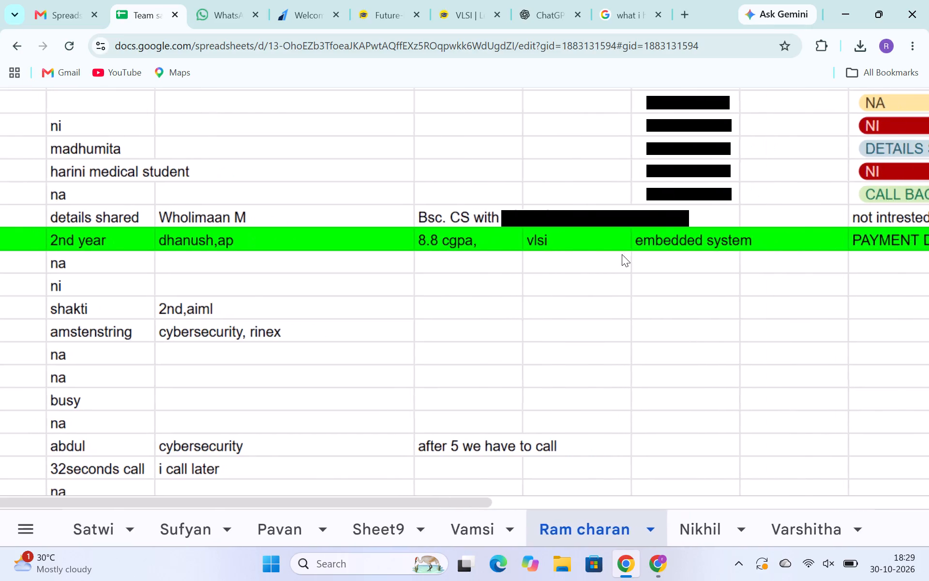
scroll(622, 254, "right", 1)
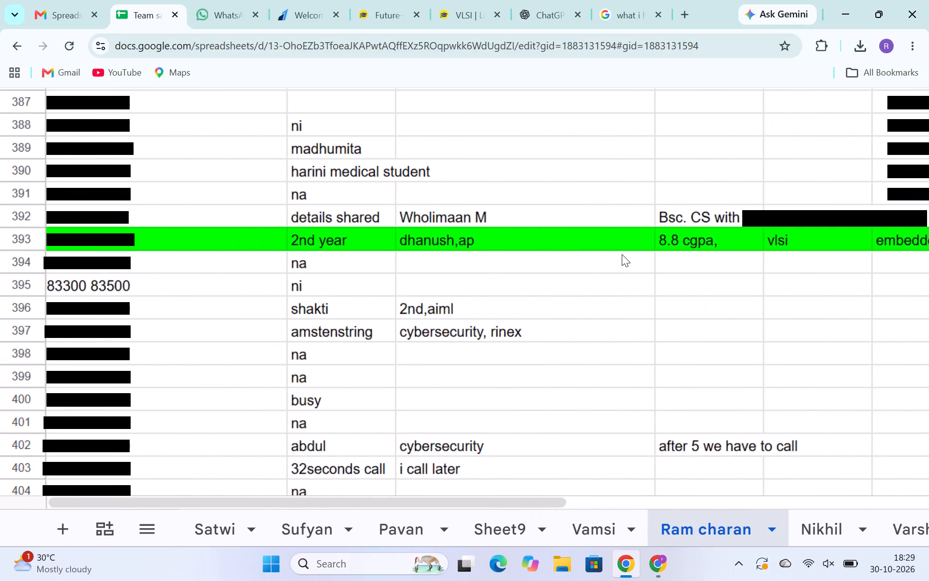
scroll(622, 254, "left", 1)
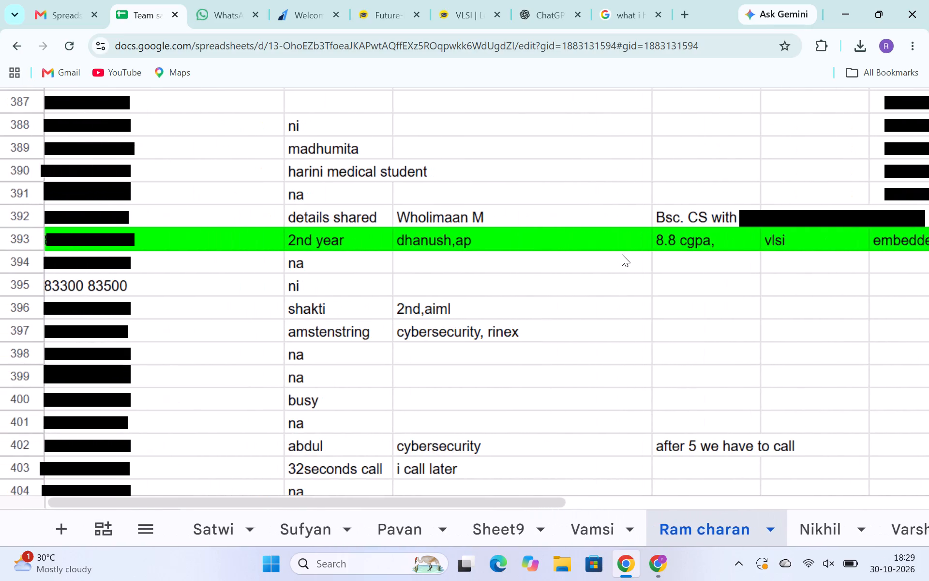
scroll(622, 254, "left", 2)
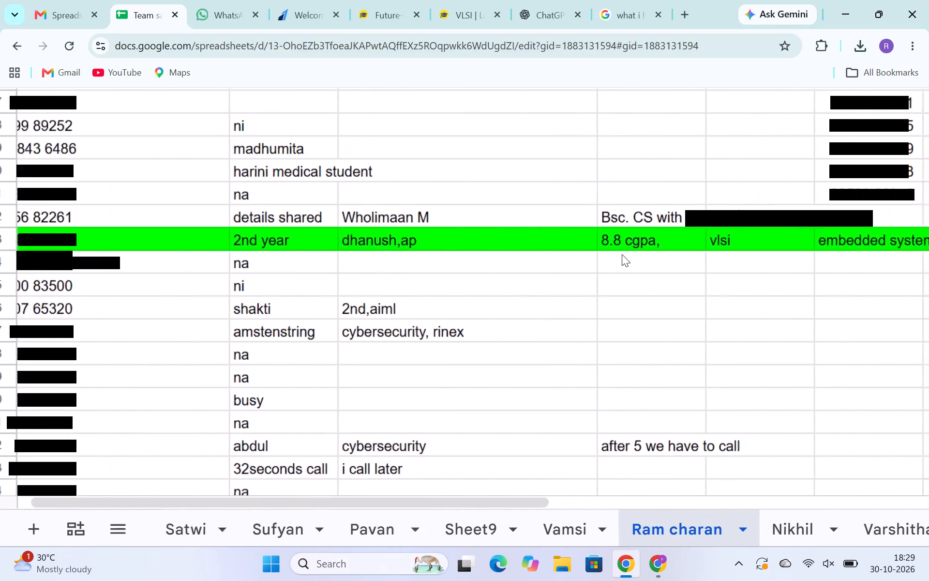
scroll(622, 254, "left", 3)
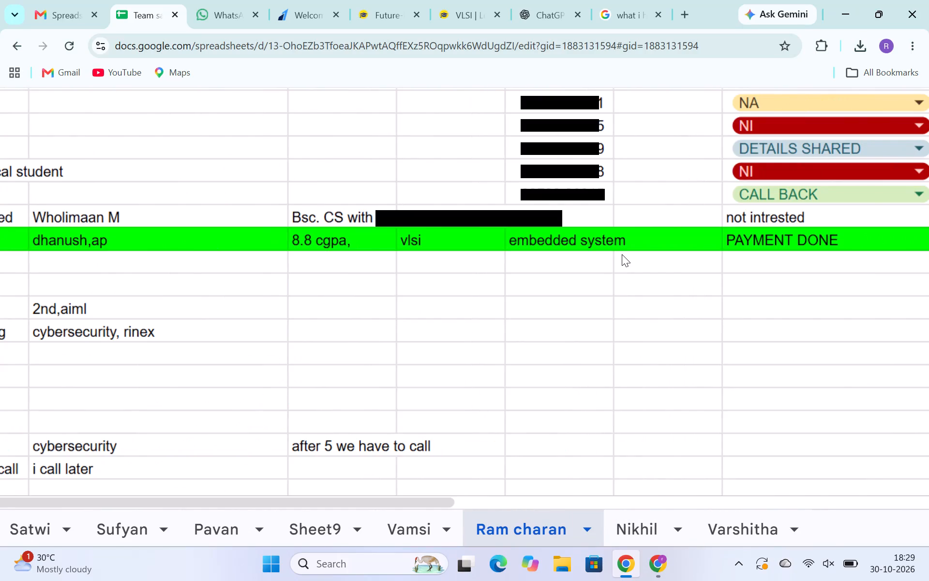
left_click(581, 243)
key("BackSpace")
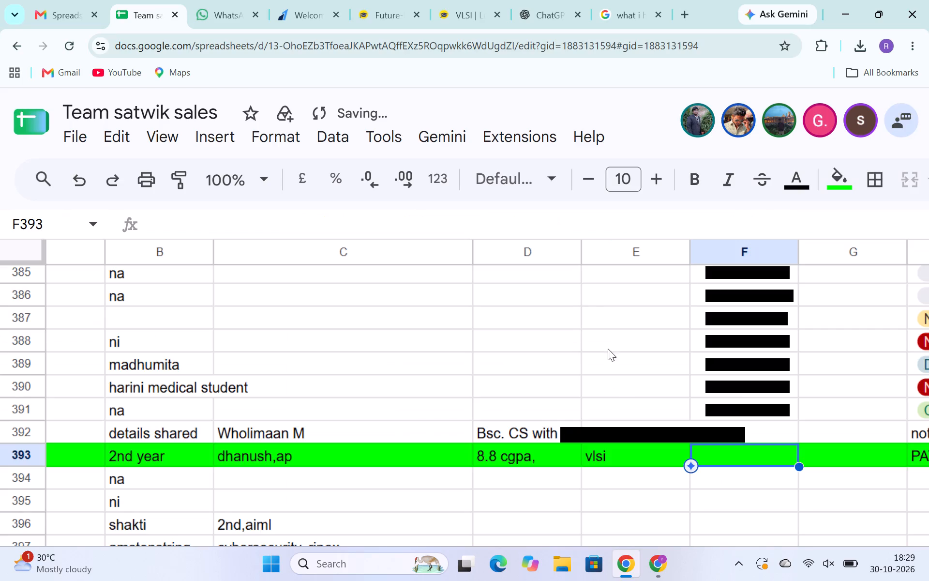
left_click(702, 509)
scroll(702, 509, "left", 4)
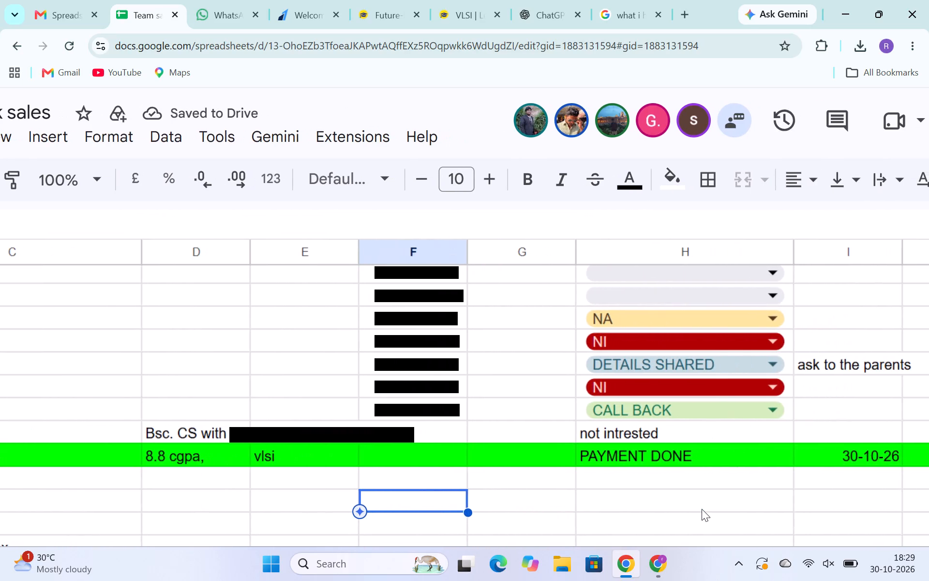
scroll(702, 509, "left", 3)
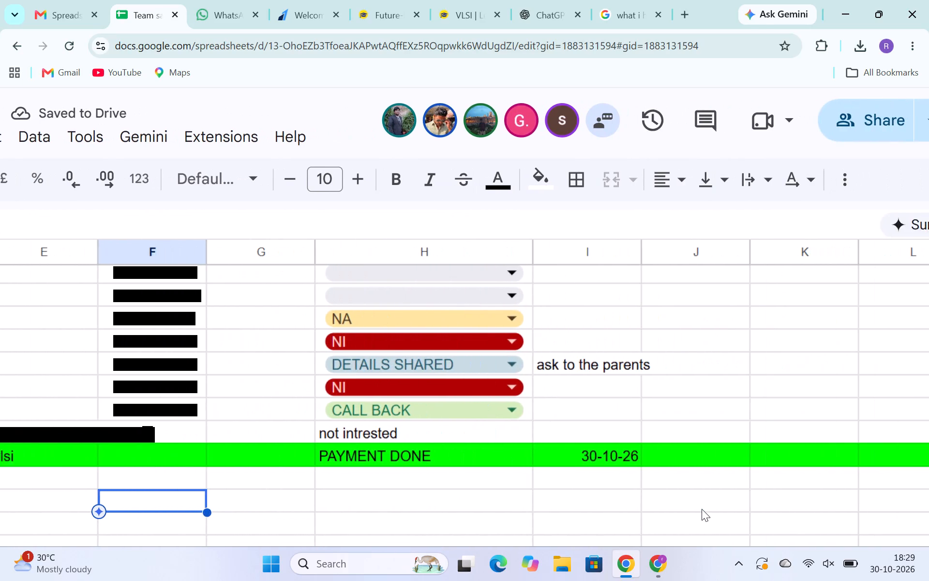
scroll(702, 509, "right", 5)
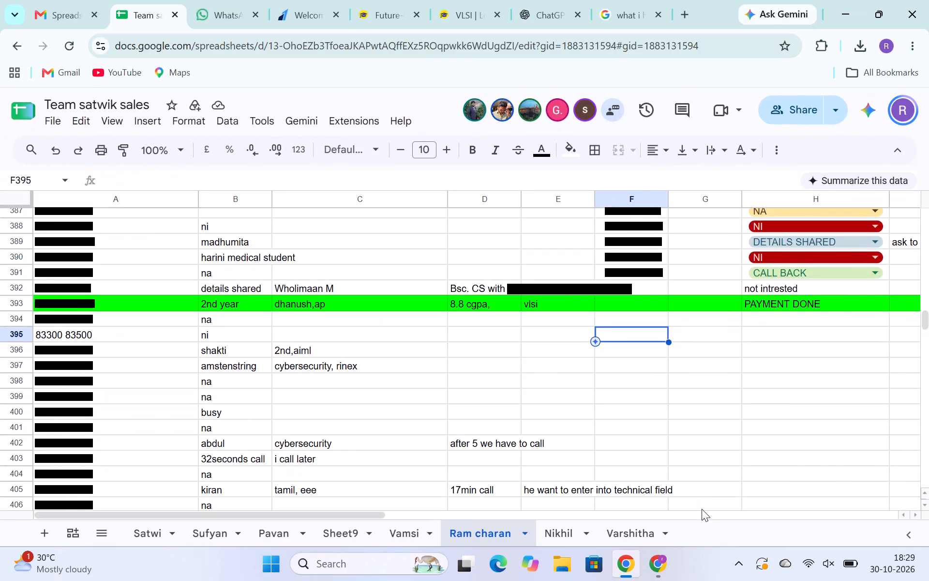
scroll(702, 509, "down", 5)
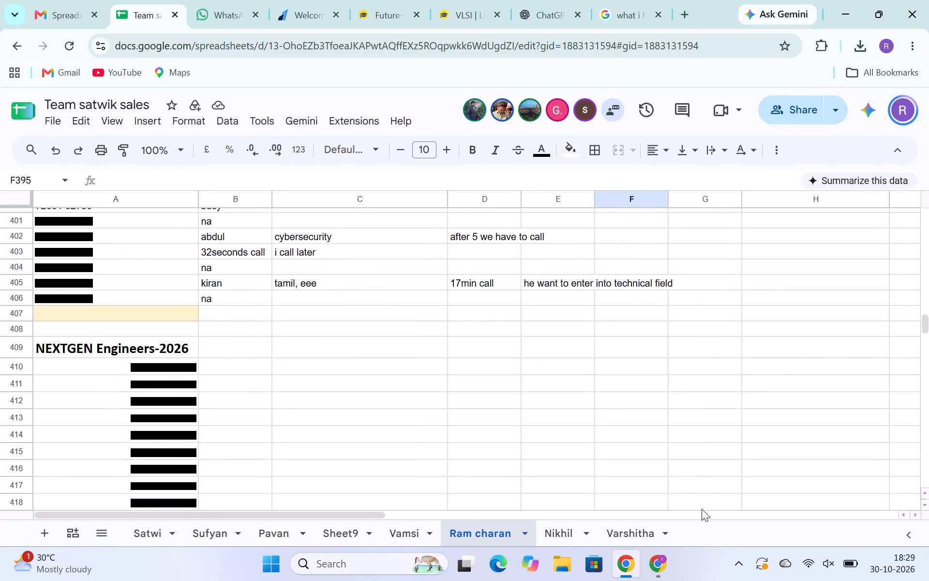
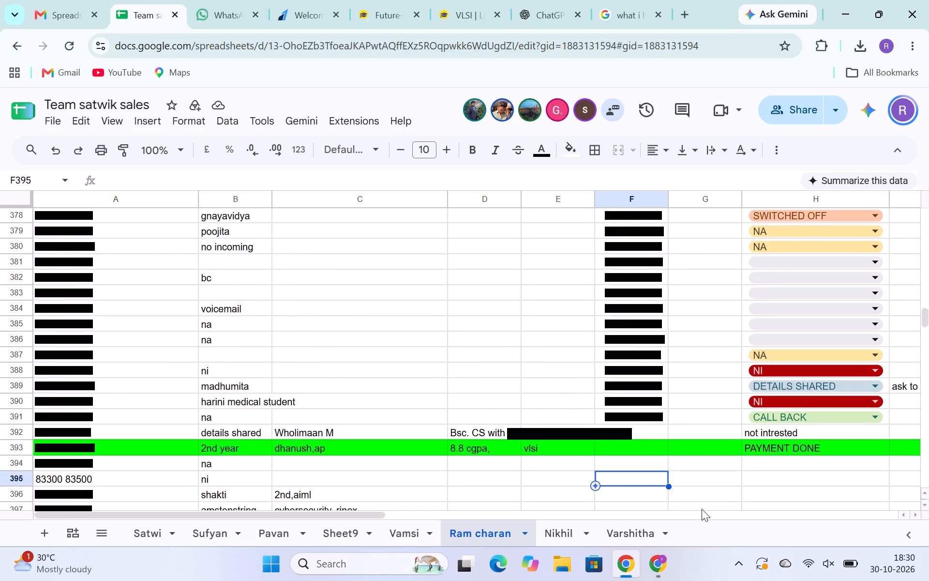
Review the internship leads in rows 457 to 461, checking their details, programs, call outcomes and follow-up notes.
scroll(702, 509, "down", 7)
scroll(702, 509, "up", 1)
scroll(702, 509, "down", 7)
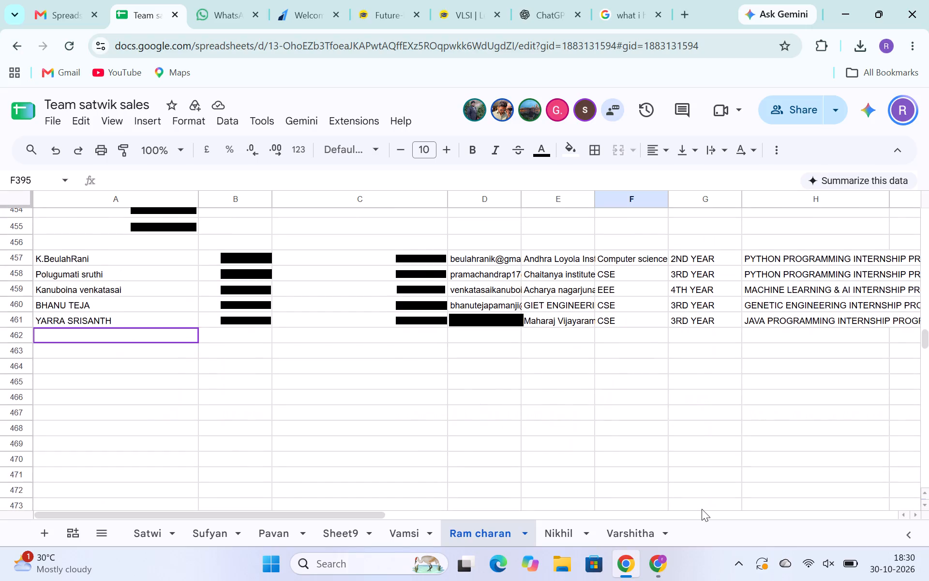
scroll(702, 509, "left", 1)
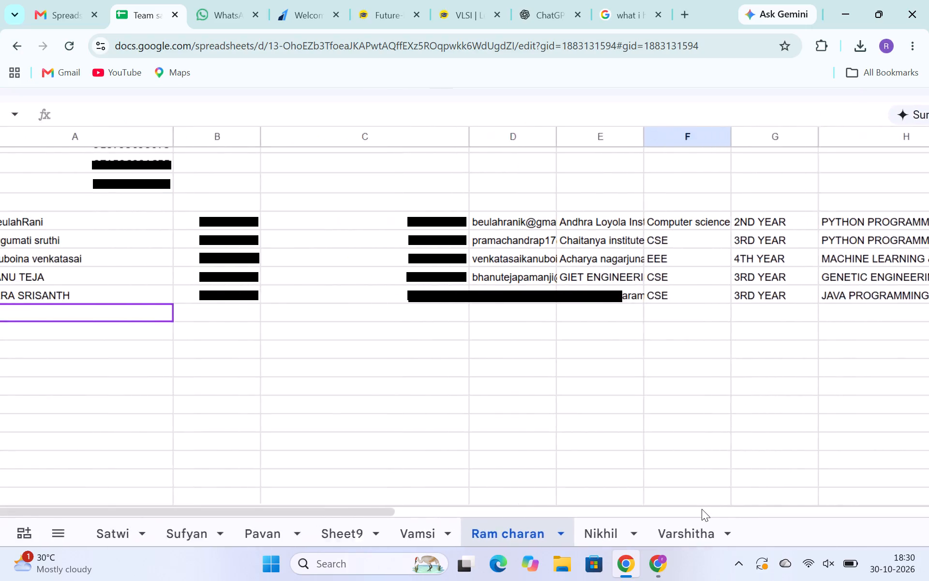
scroll(702, 509, "left", 1)
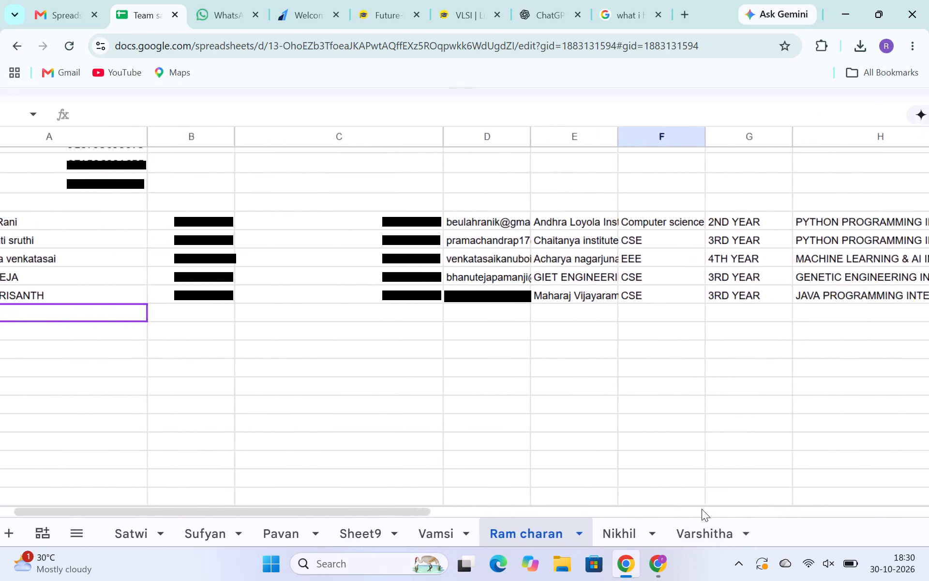
scroll(702, 509, "left", 6)
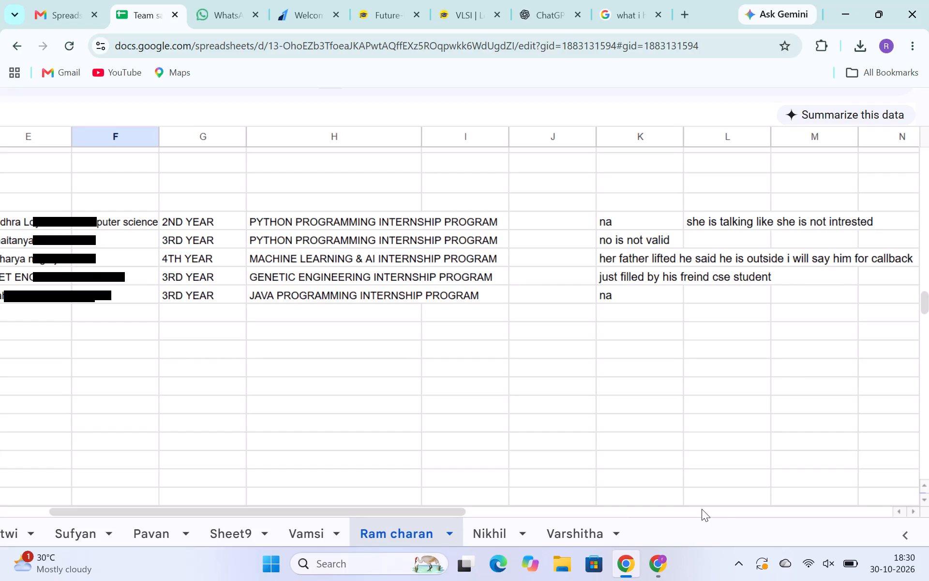
scroll(708, 505, "right", 8)
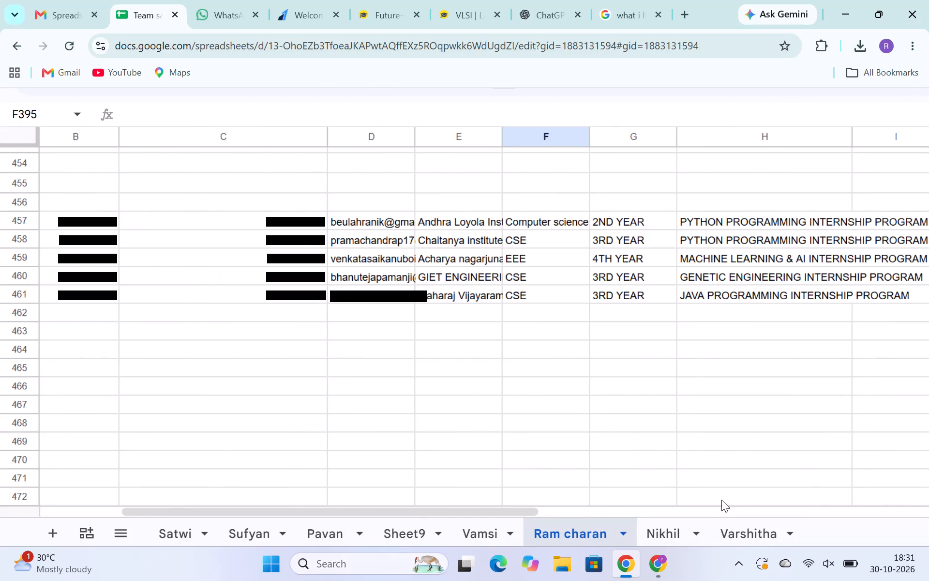
scroll(721, 500, "left", 2)
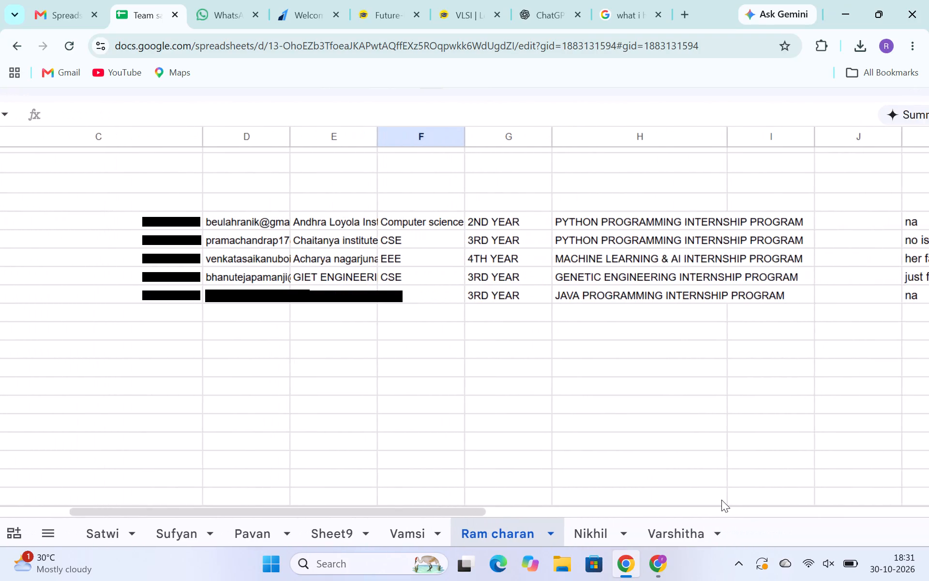
scroll(721, 500, "left", 4)
scroll(721, 500, "right", 1)
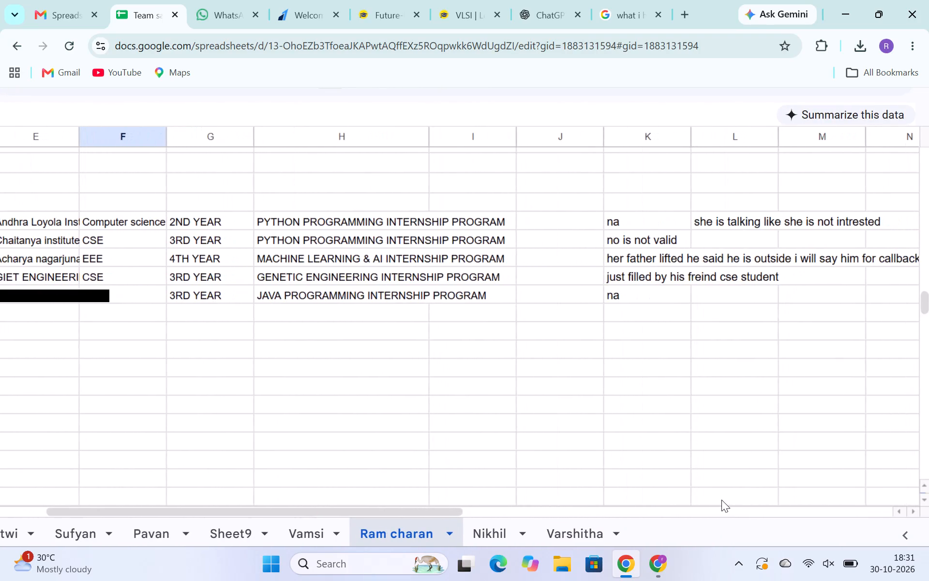
scroll(721, 500, "right", 1)
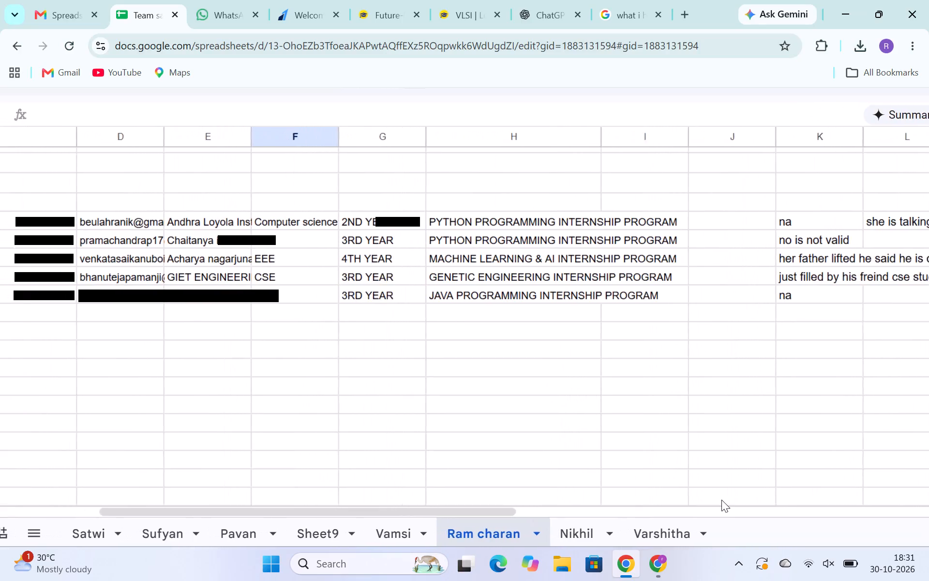
scroll(721, 500, "right", 3)
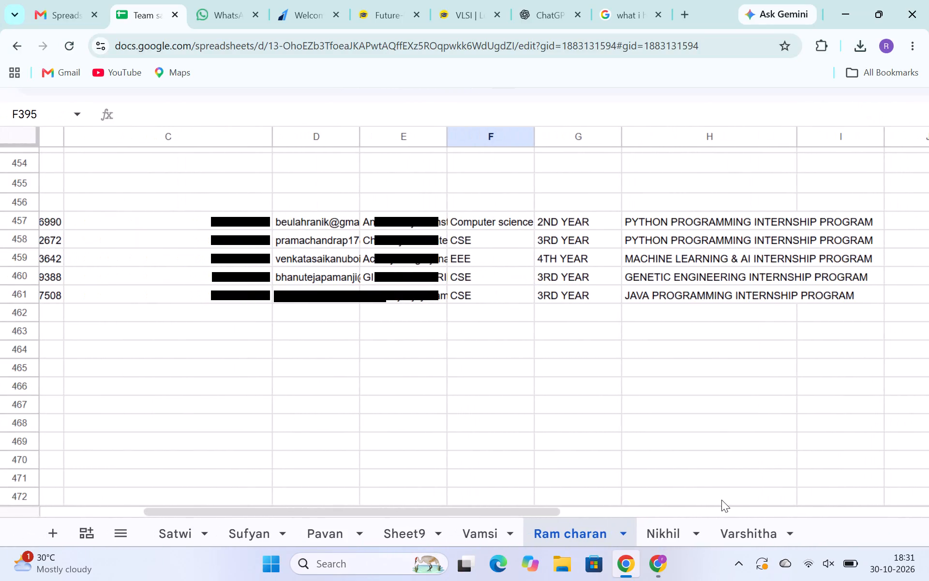
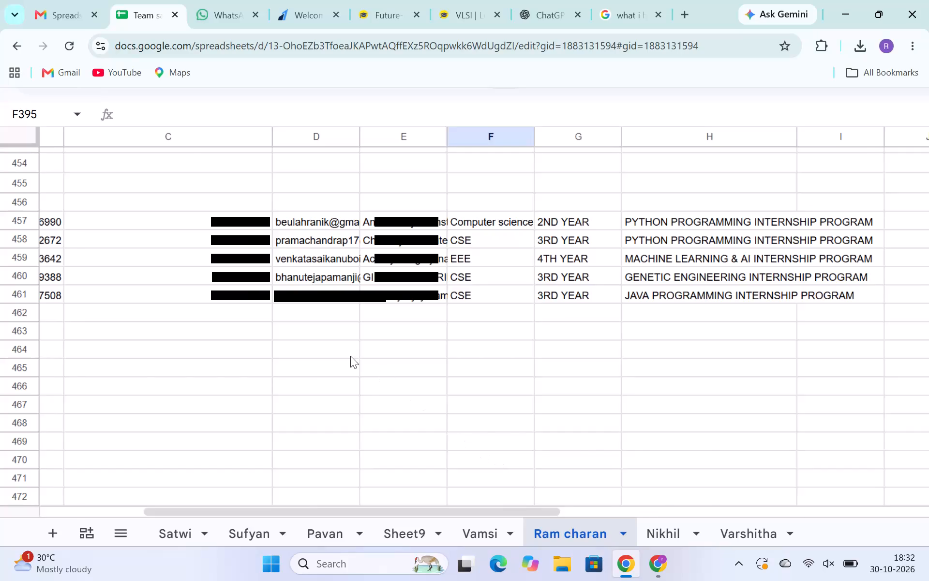
Select the whole of row 459, the Machine Learning & AI internship lead, and check its details across the columns.
scroll(350, 356, "right", 6)
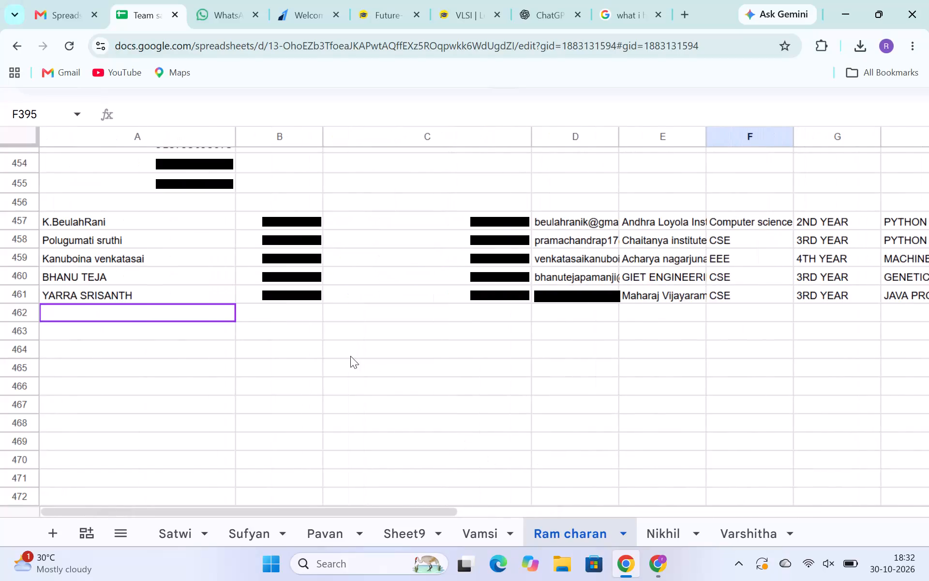
scroll(350, 356, "right", 2)
left_click(29, 256)
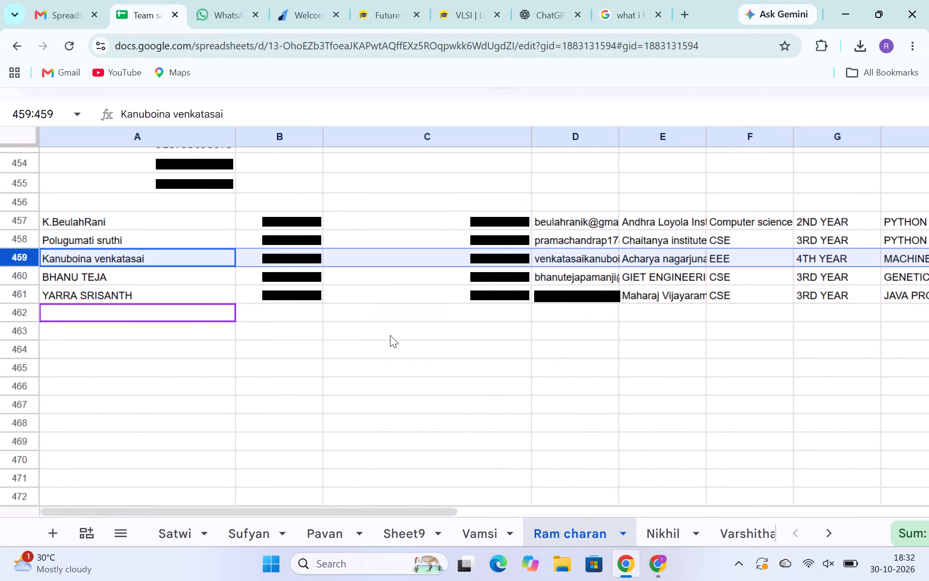
scroll(390, 335, "left", 3)
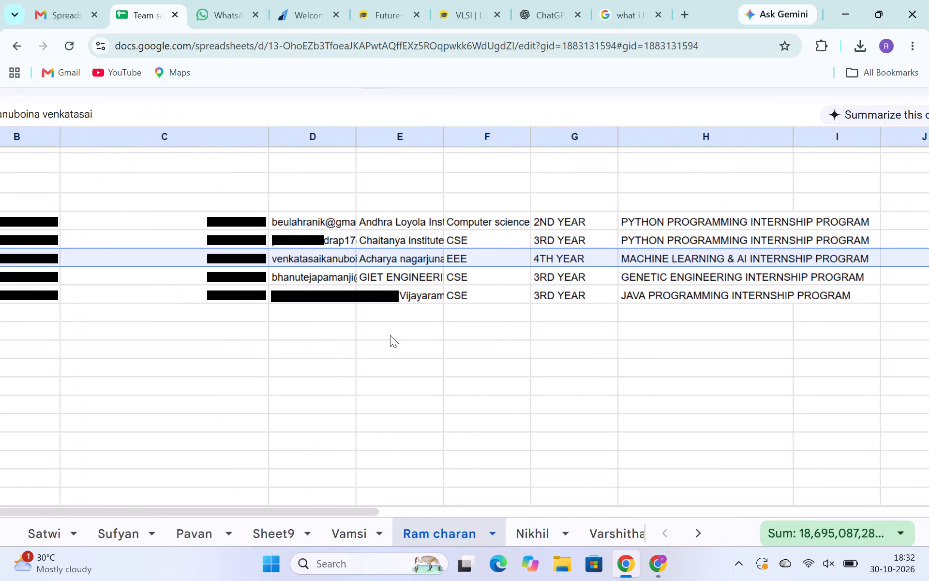
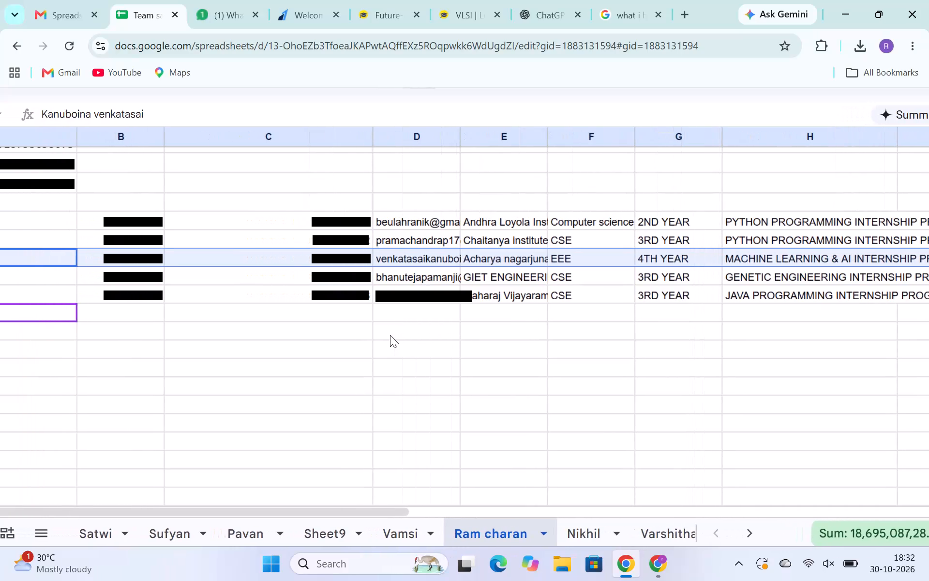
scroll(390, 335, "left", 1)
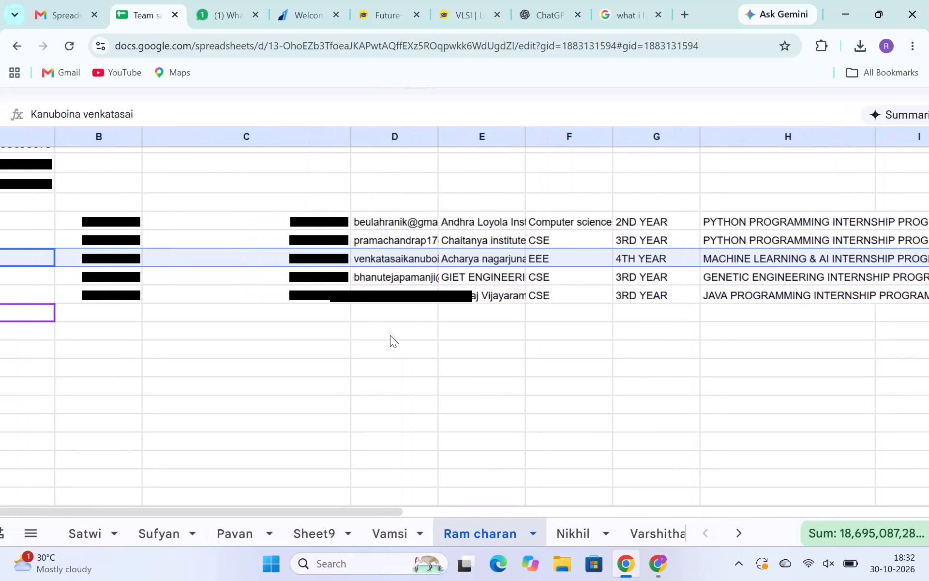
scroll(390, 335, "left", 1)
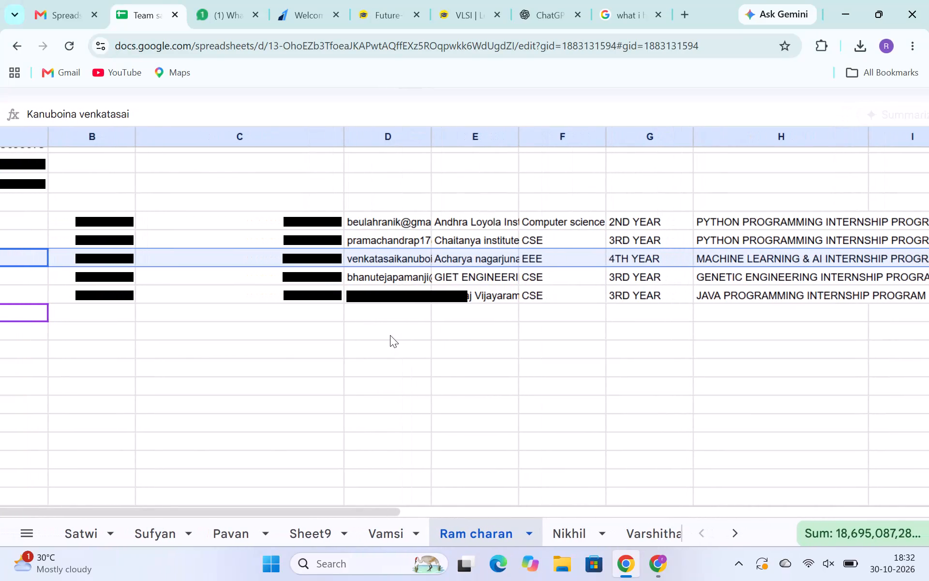
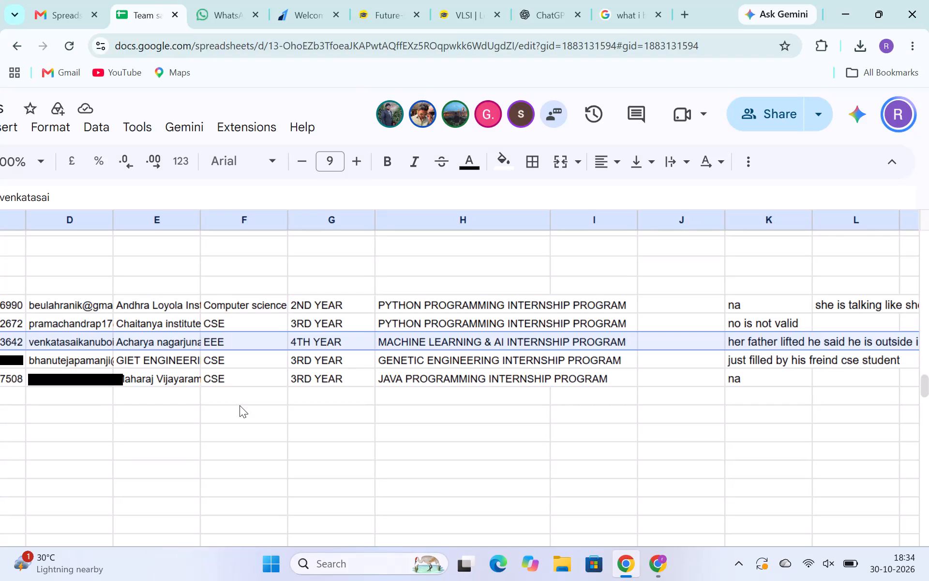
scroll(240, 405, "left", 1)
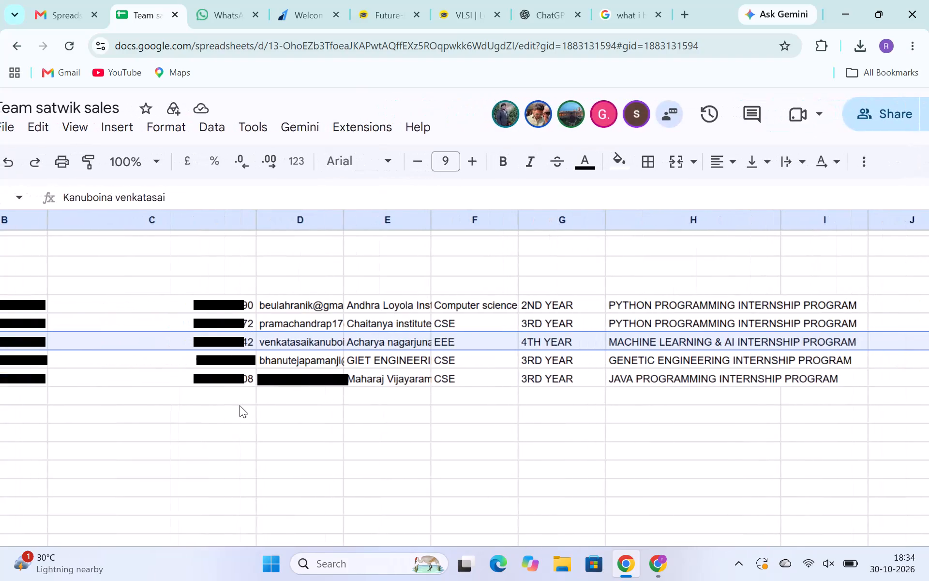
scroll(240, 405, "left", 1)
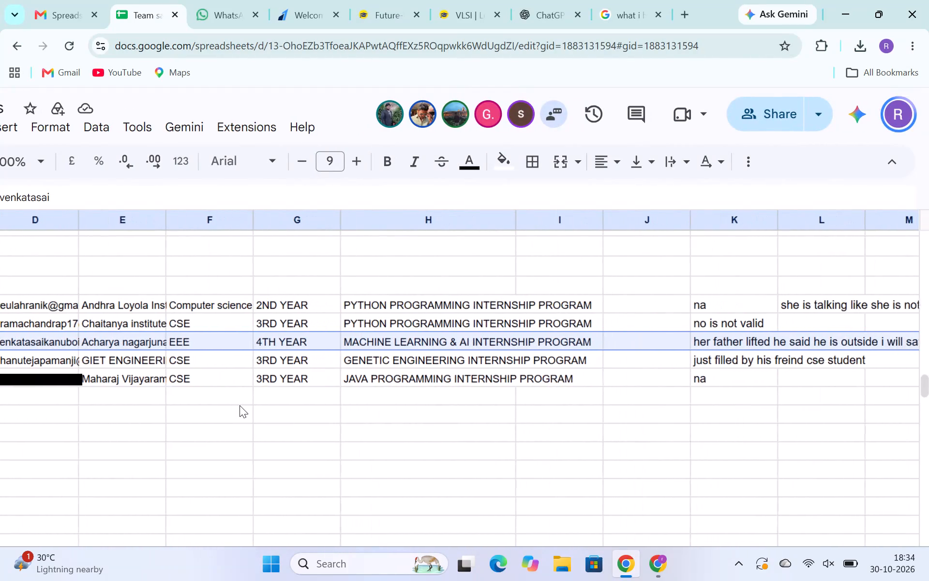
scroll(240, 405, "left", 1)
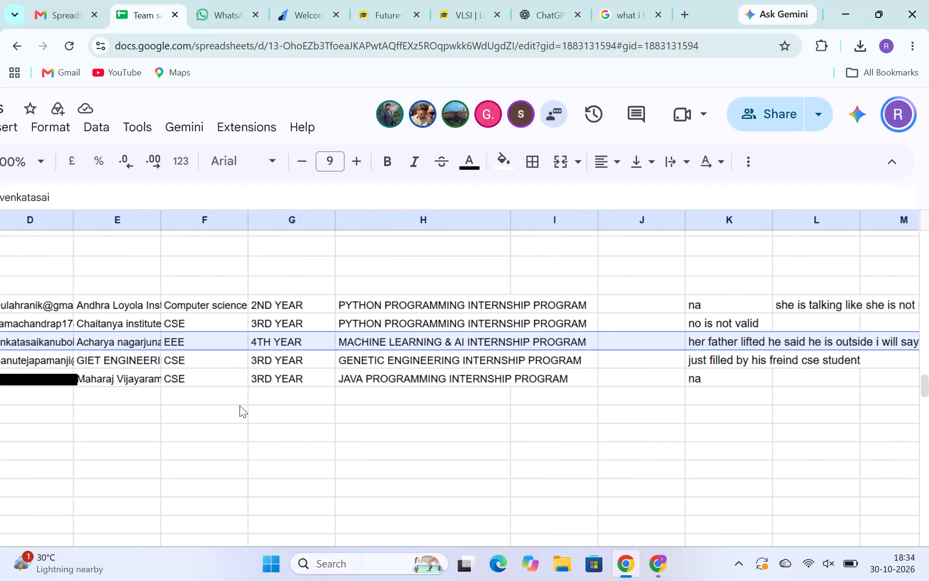
Return to the start of the lead rows and deselect row 459 by selecting the empty cell C462.
scroll(240, 405, "right", 7)
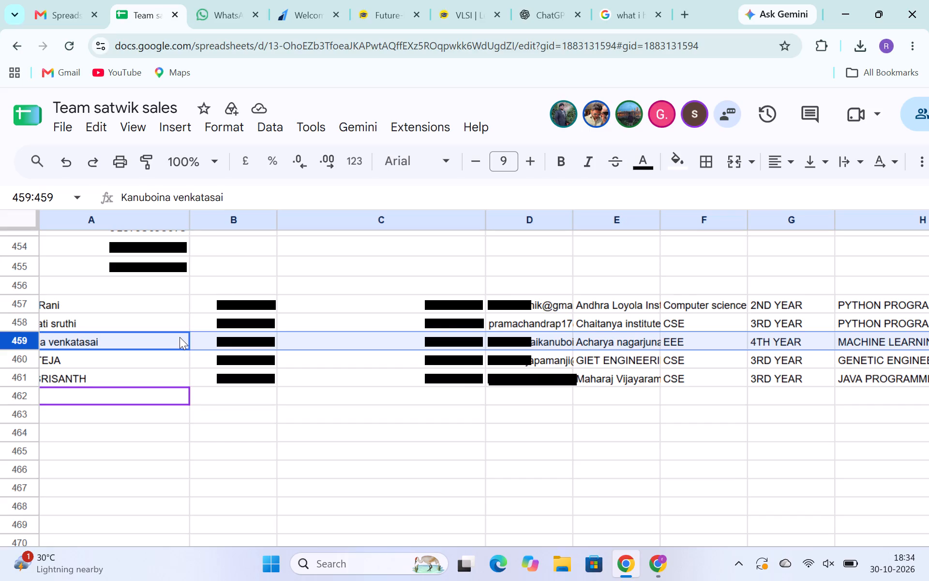
left_click(418, 399)
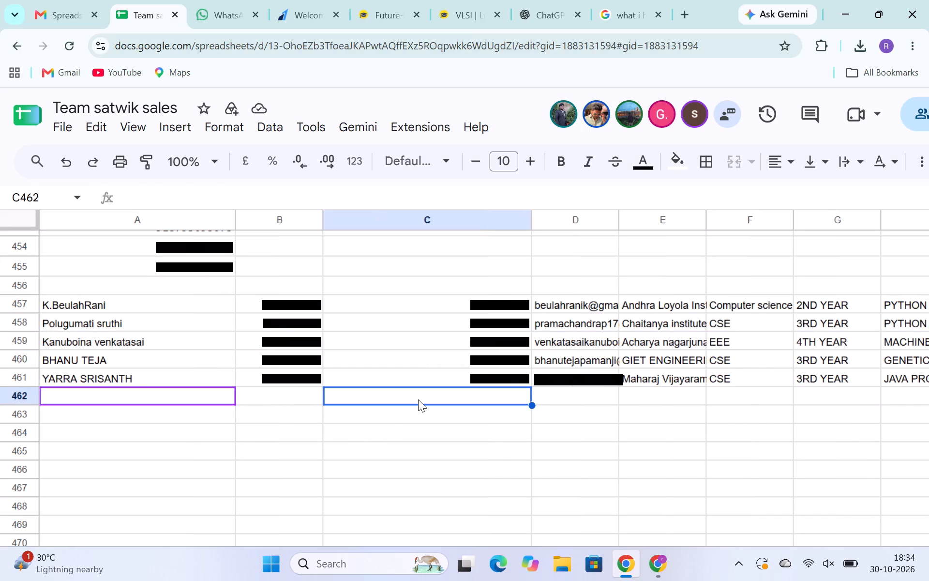
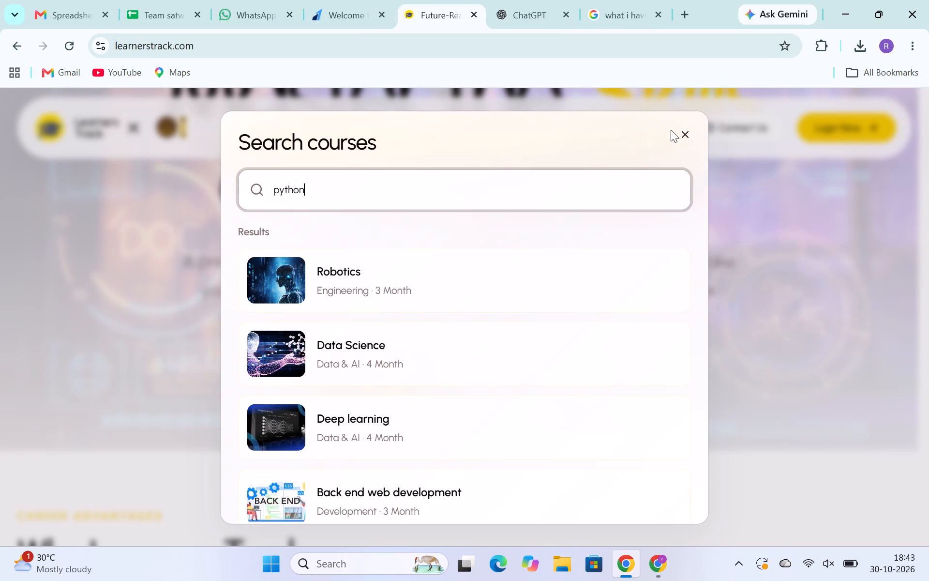
Close the course search on the Learners Track website.
left_click(691, 137)
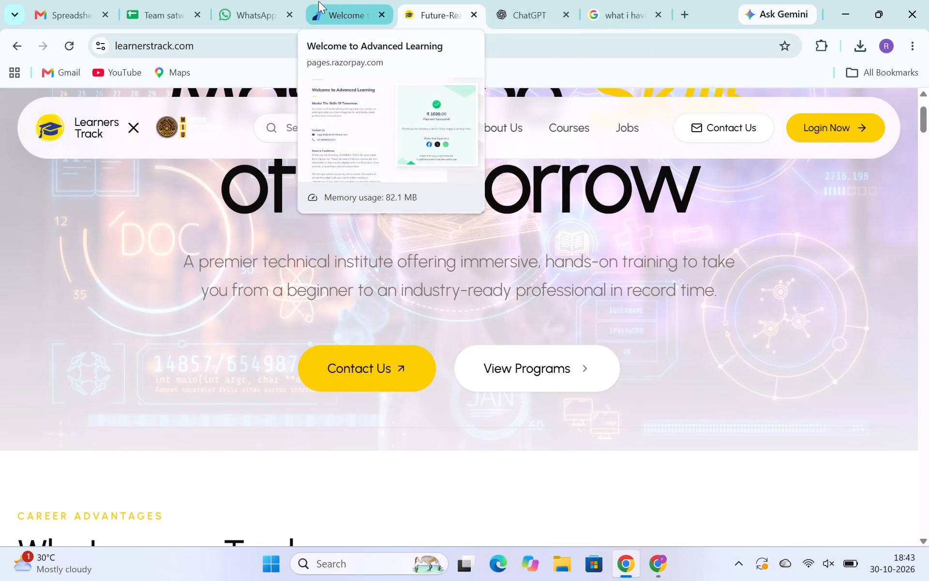
Switch to the Razorpay payment confirmation page and try to go back to the page before it.
left_click(331, 2)
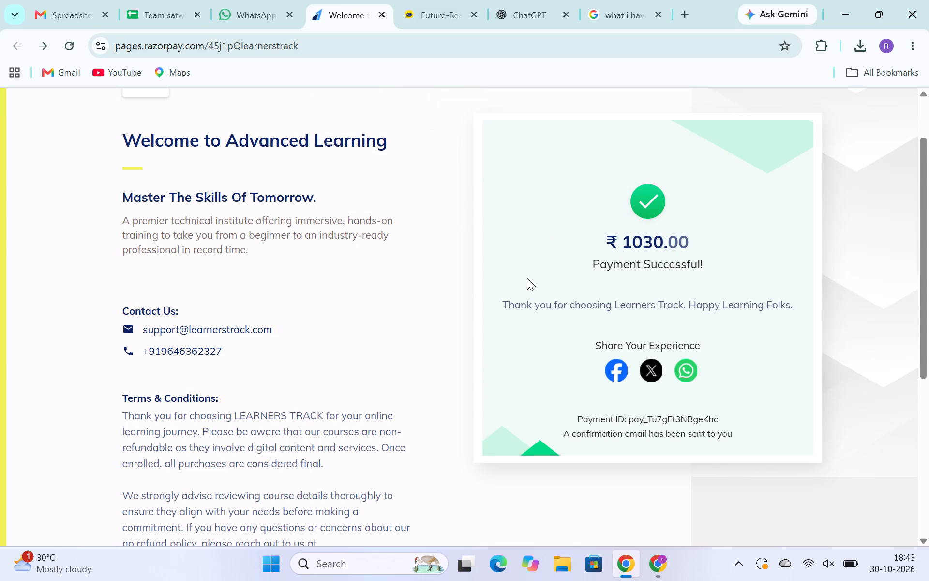
scroll(527, 278, "left", 5)
left_click(15, 44)
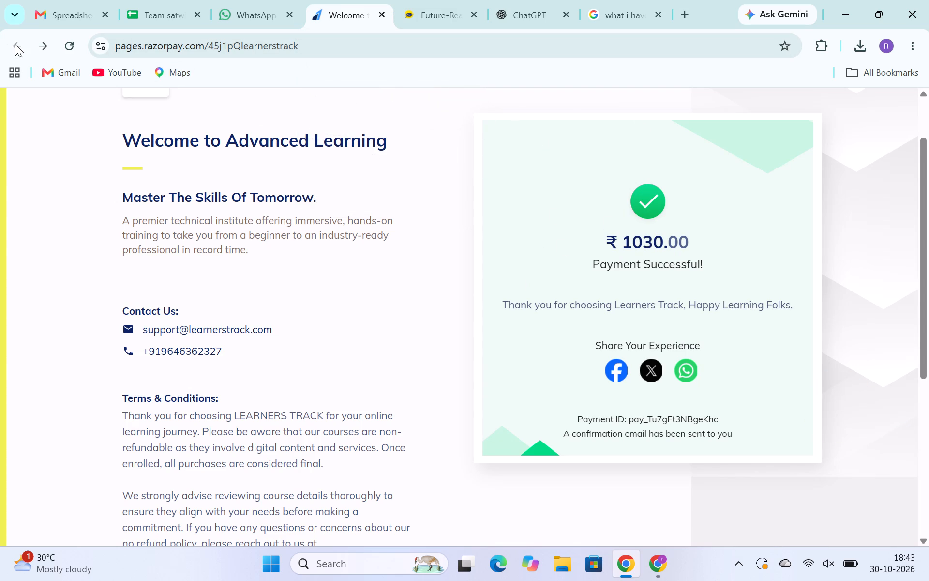
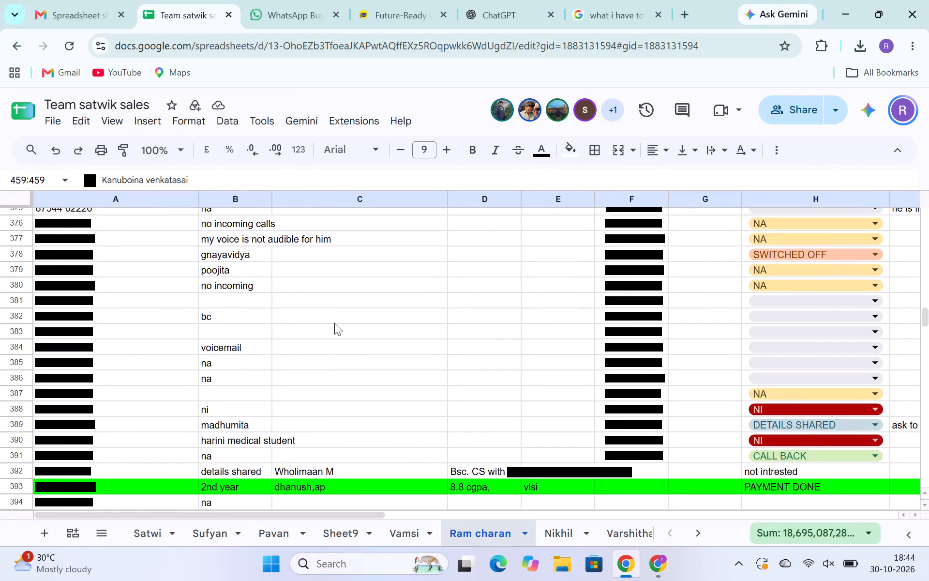
scroll(334, 323, "left", 2)
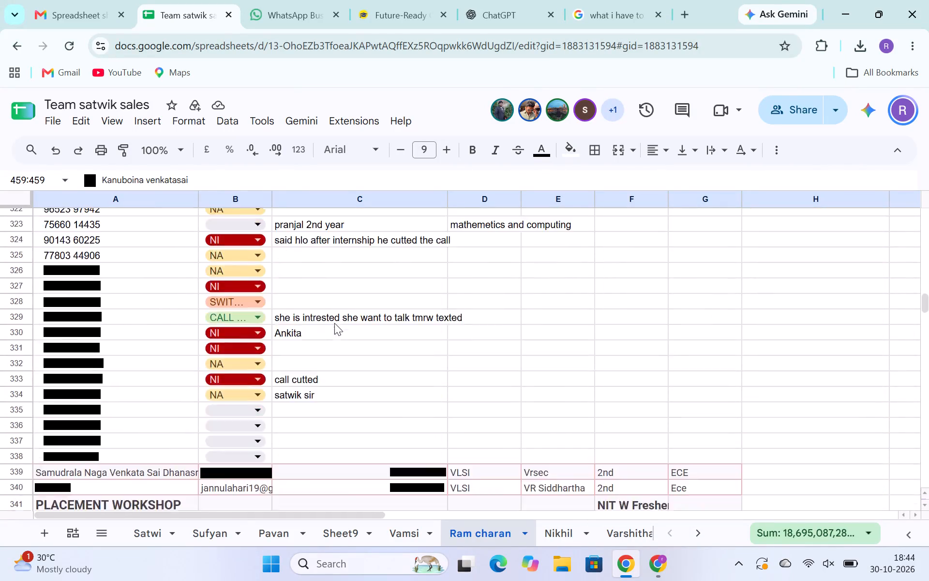
scroll(334, 323, "left", 1)
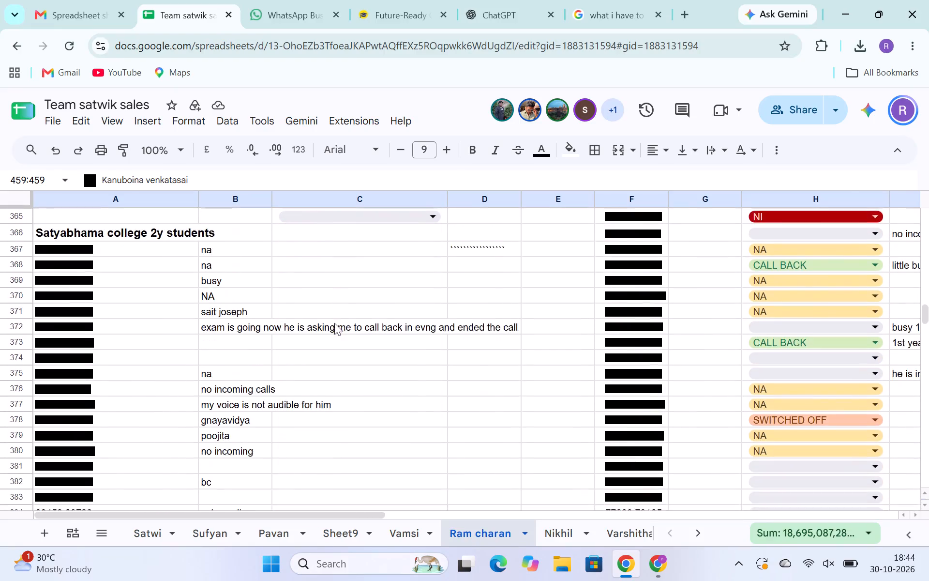
scroll(334, 323, "left", 1)
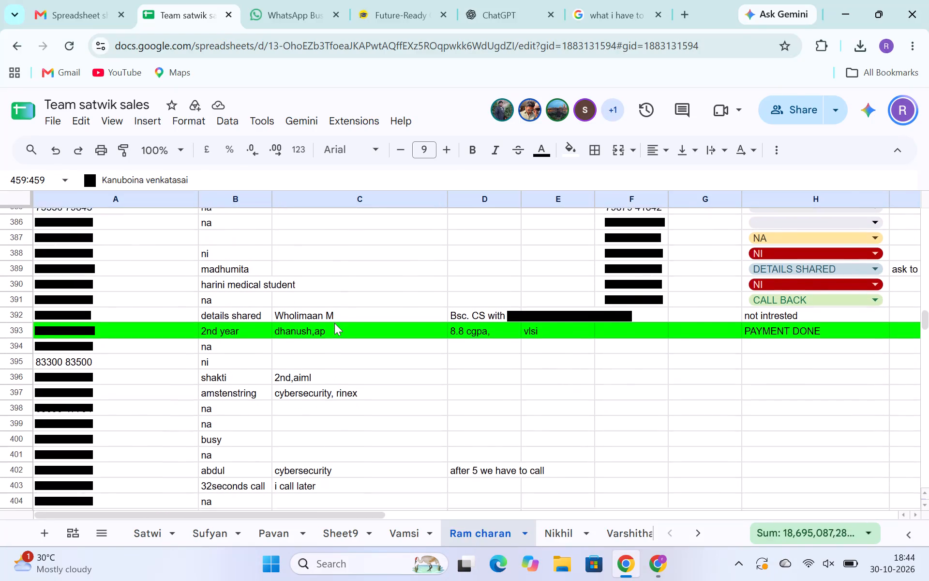
scroll(334, 323, "left", 1)
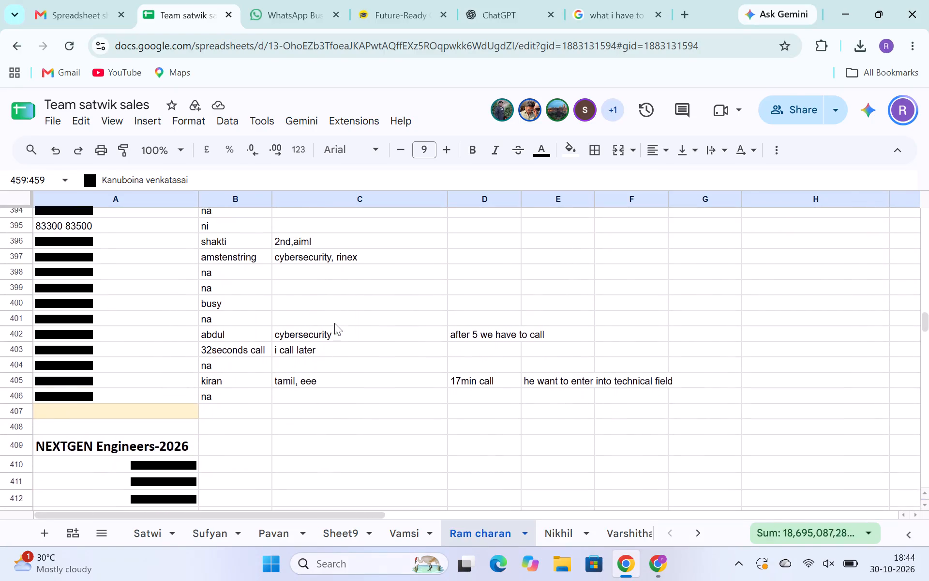
scroll(334, 323, "left", 1)
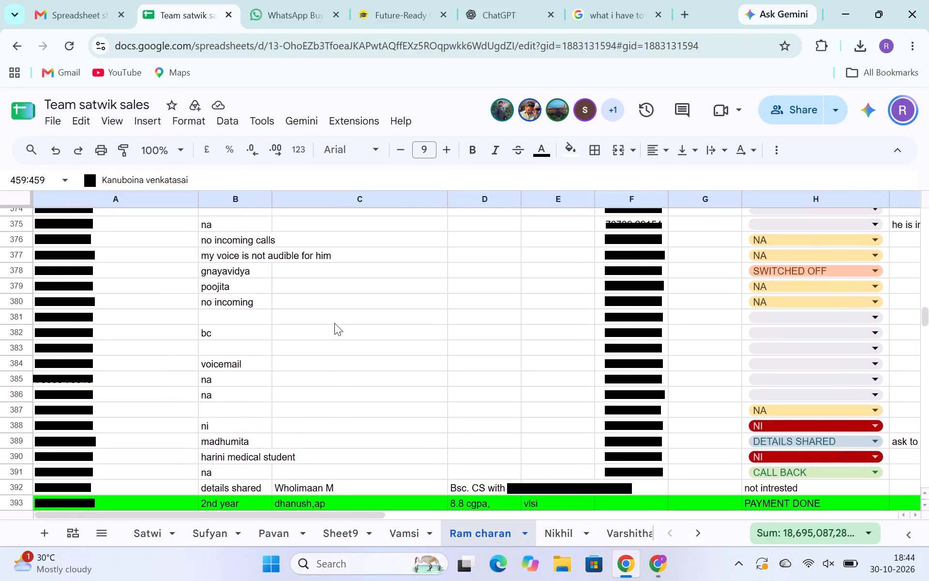
scroll(334, 323, "left", 1)
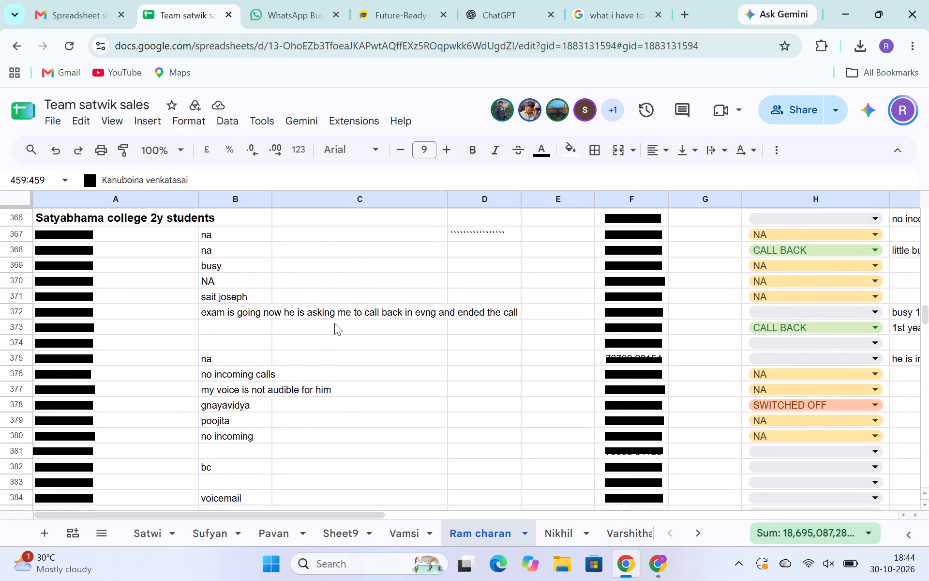
left_click(161, 333)
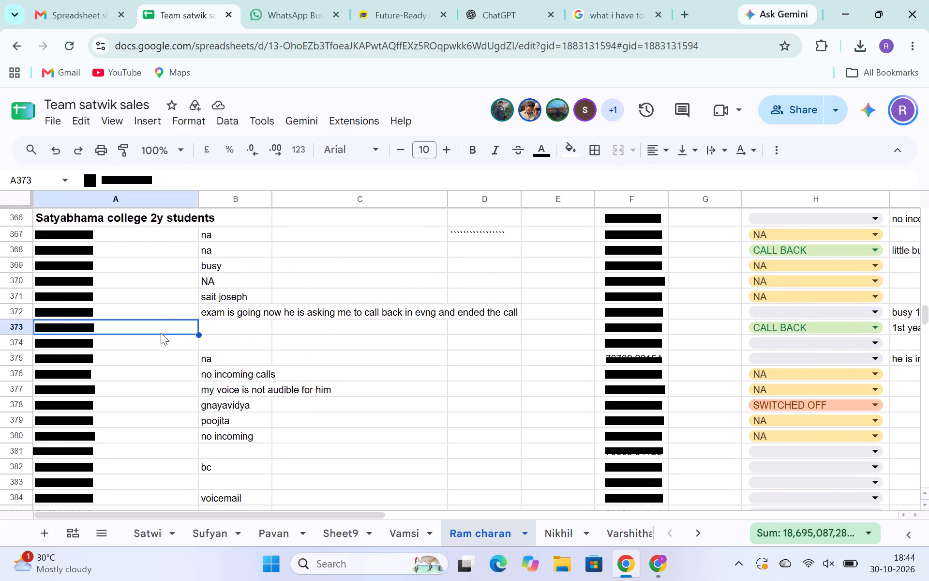
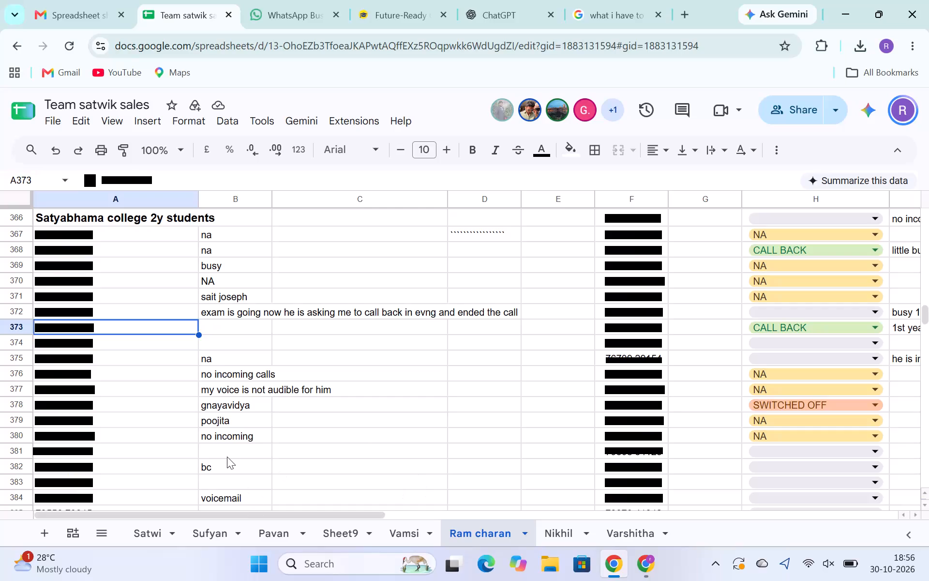
scroll(227, 457, "down", 8)
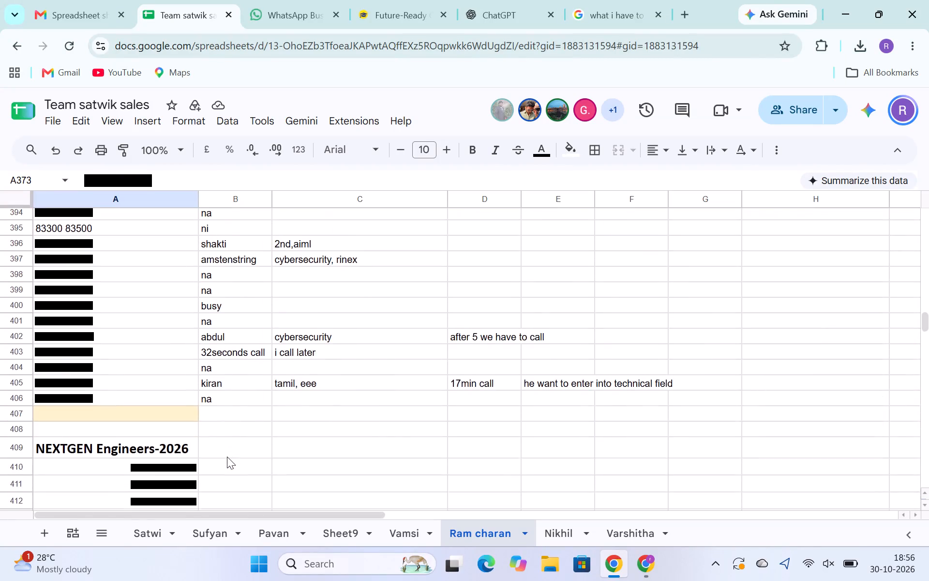
scroll(227, 457, "down", 8)
scroll(227, 457, "up", 2)
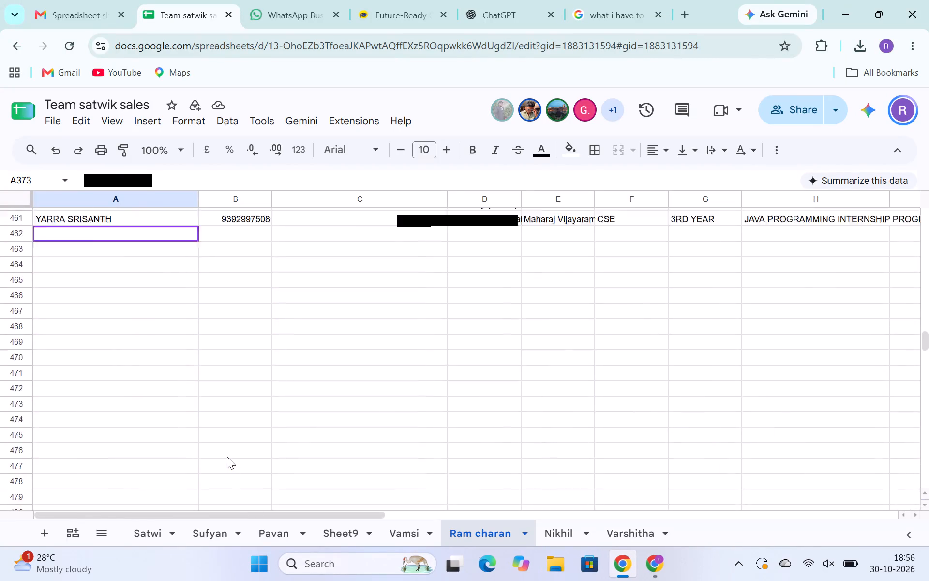
scroll(227, 457, "up", 1)
scroll(227, 457, "left", 2)
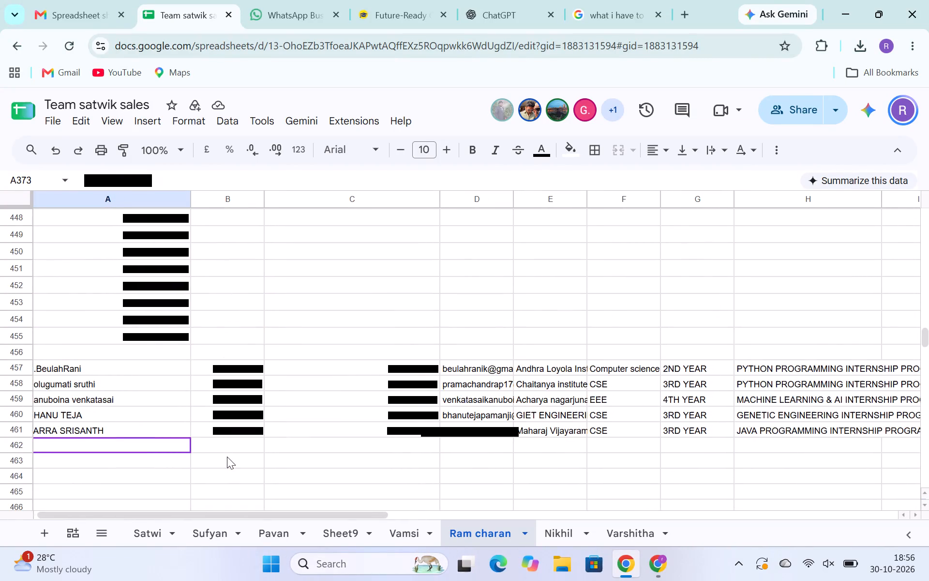
scroll(227, 457, "left", 3)
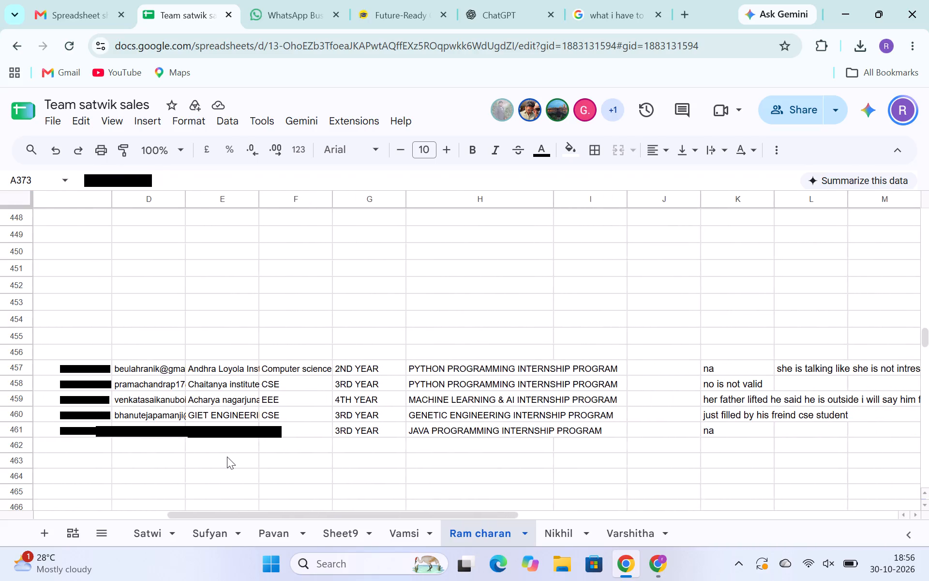
scroll(227, 457, "left", 2)
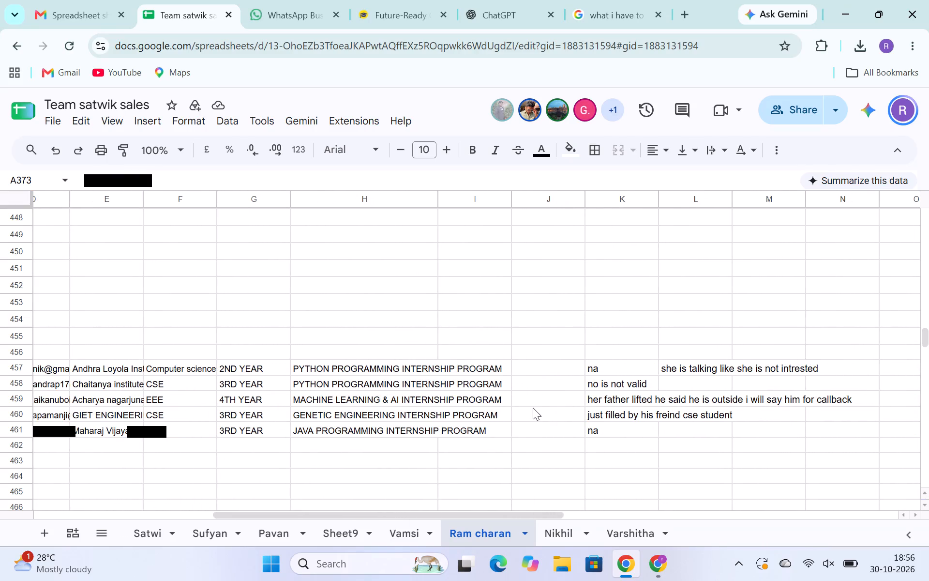
scroll(533, 408, "right", 5)
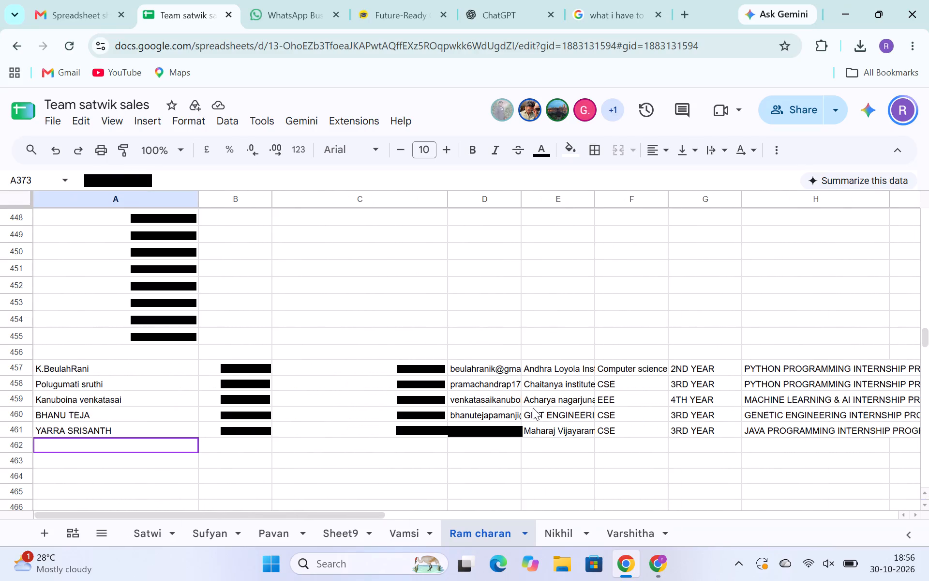
Select row 461 of the Java programming internship lead and inspect its e-mail cell D461.
left_click(16, 430)
left_click(267, 460)
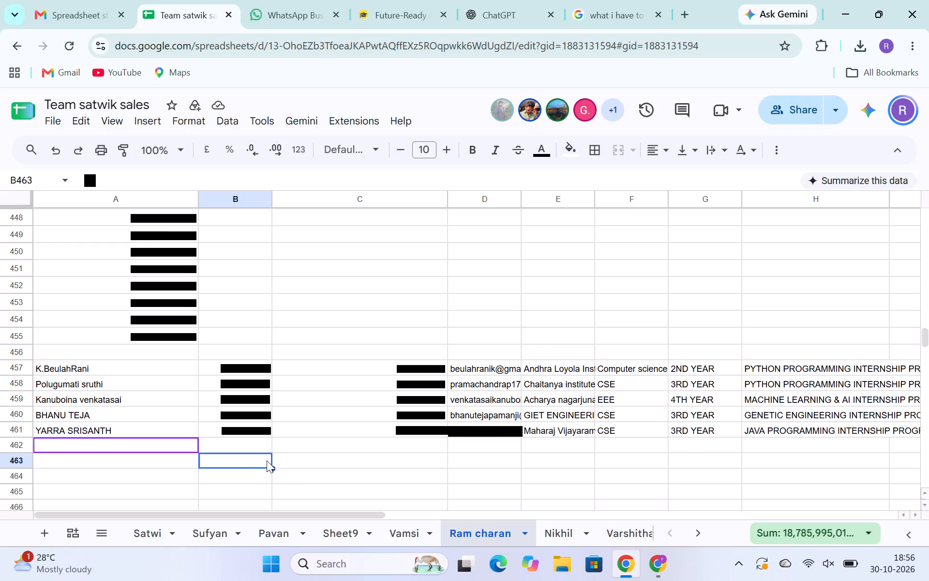
left_click(468, 431)
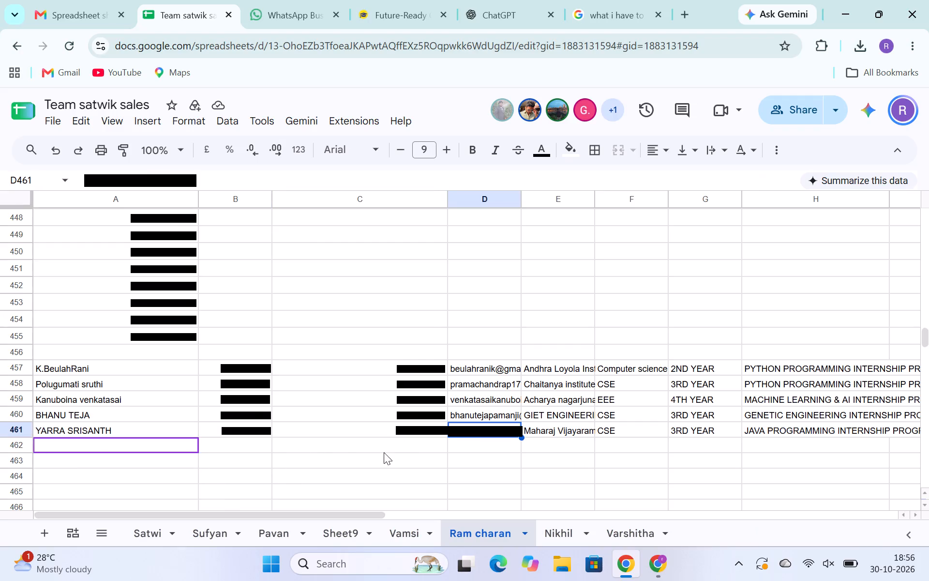
scroll(381, 453, "right", 5)
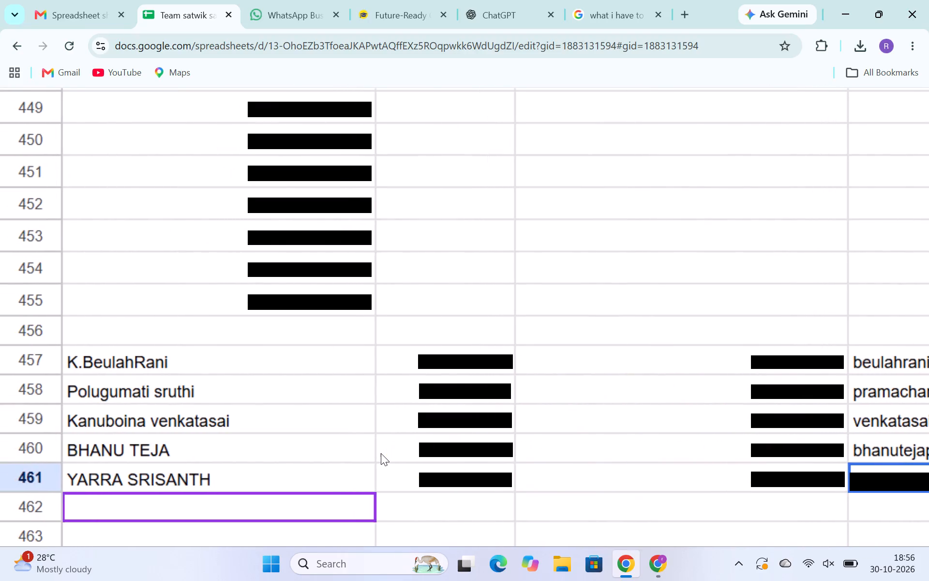
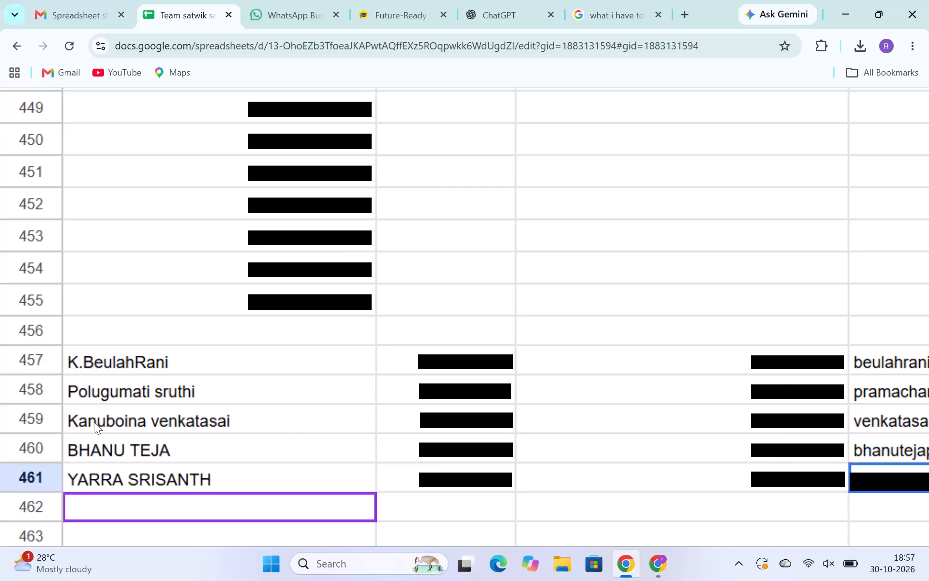
Select row 459 and review the Machine Learning & AI internship lead's contact, college, branch, year and program details.
left_click(41, 419)
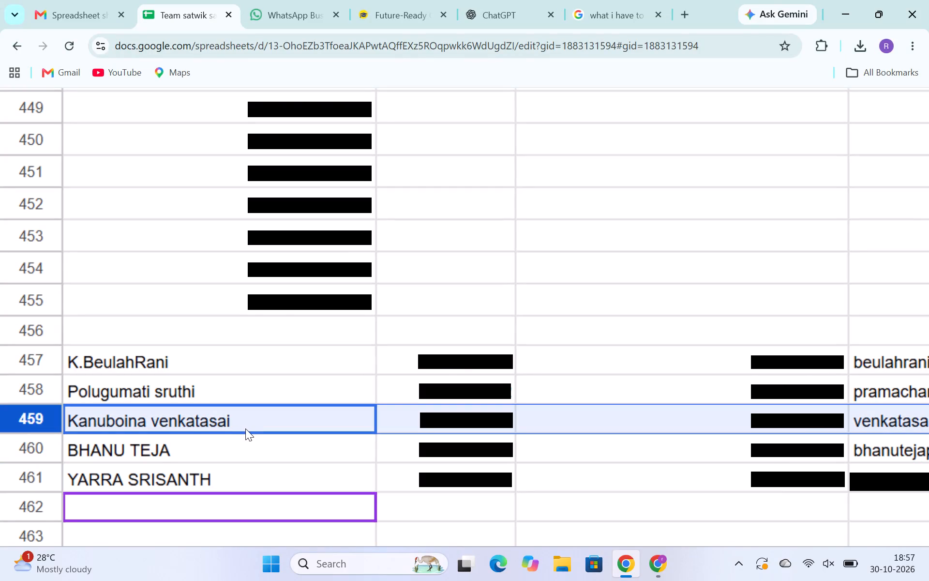
scroll(245, 428, "right", 1)
scroll(245, 428, "left", 6)
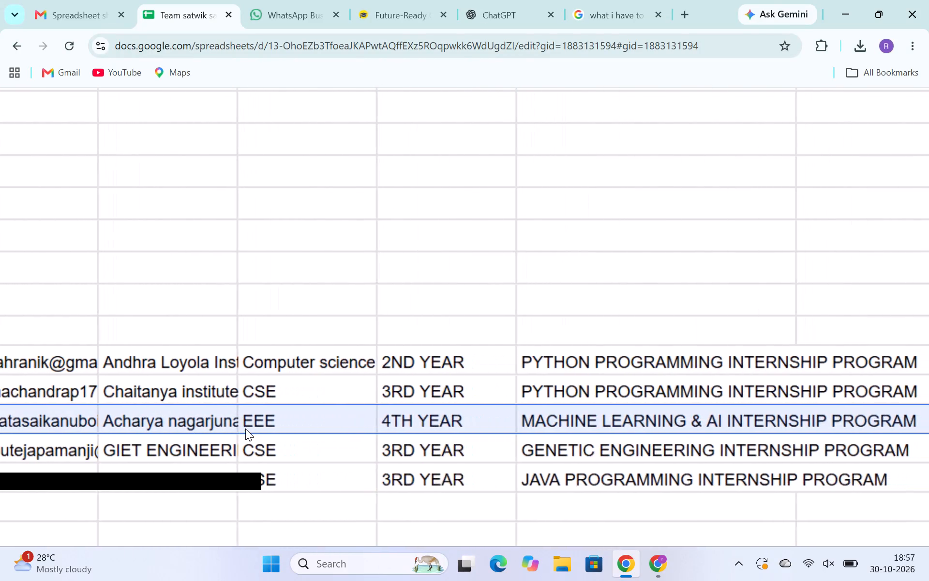
scroll(245, 428, "right", 5)
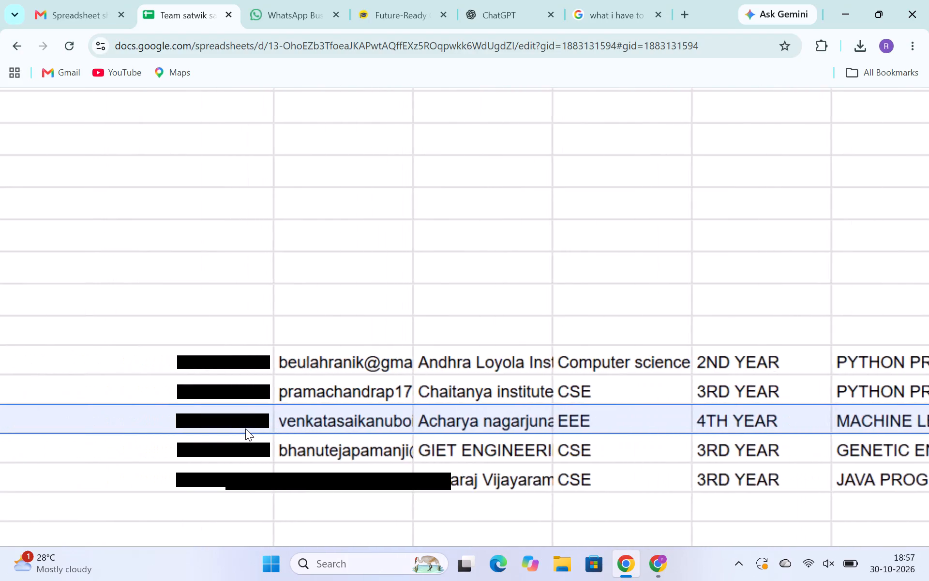
scroll(245, 428, "right", 3)
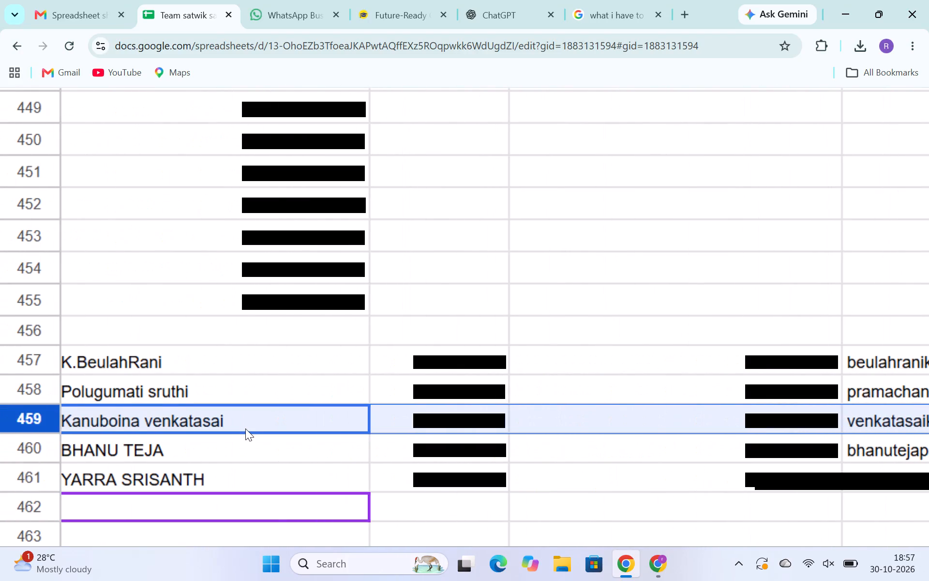
scroll(245, 428, "right", 1)
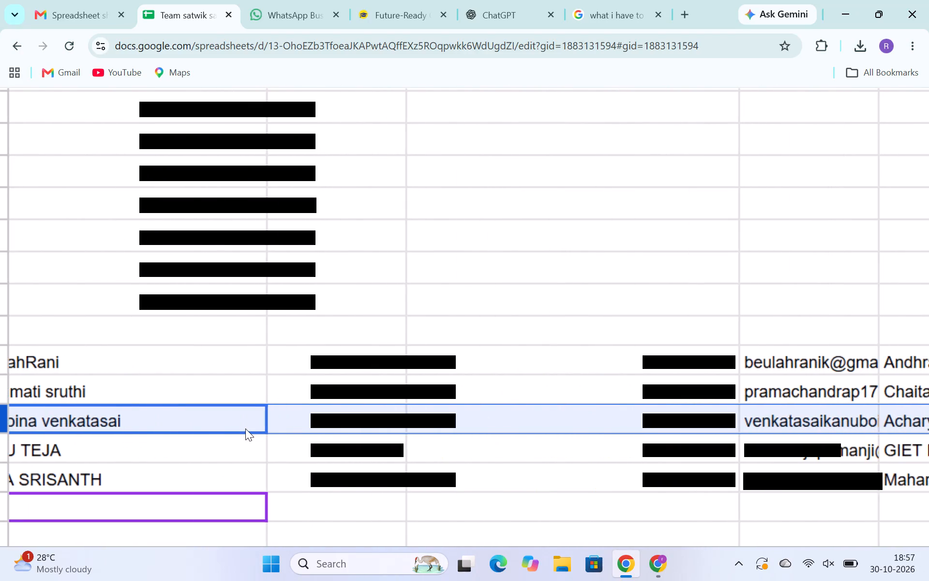
scroll(245, 428, "right", 1)
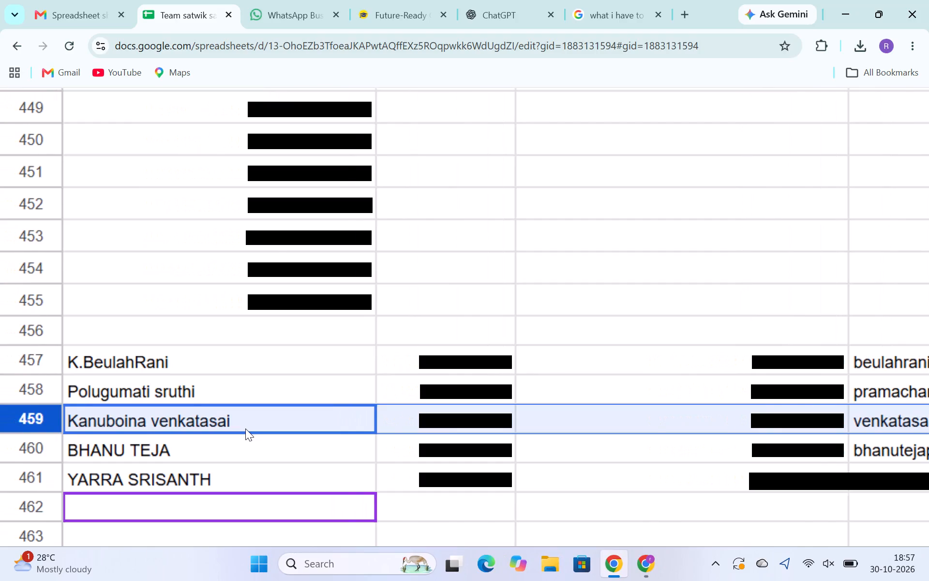
scroll(245, 428, "left", 6)
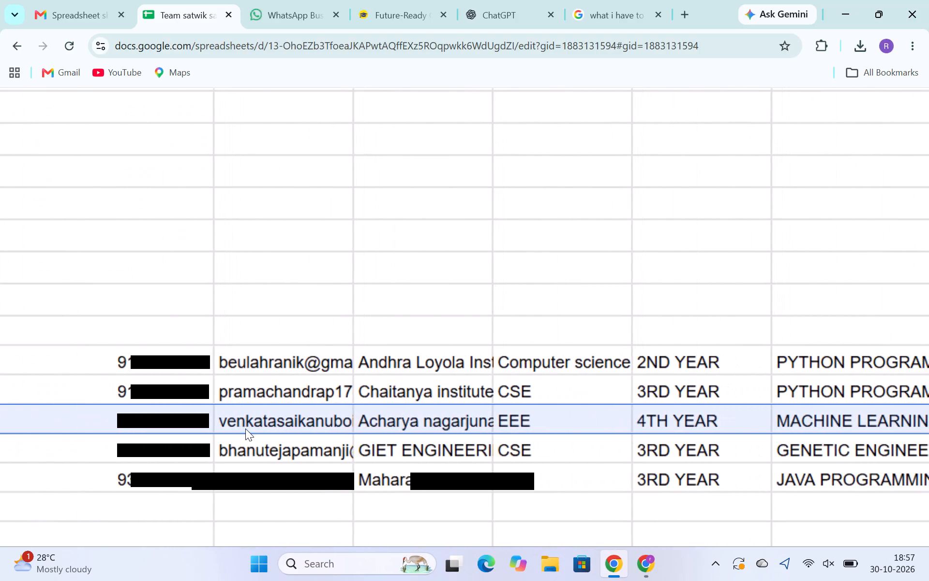
scroll(245, 428, "left", 5)
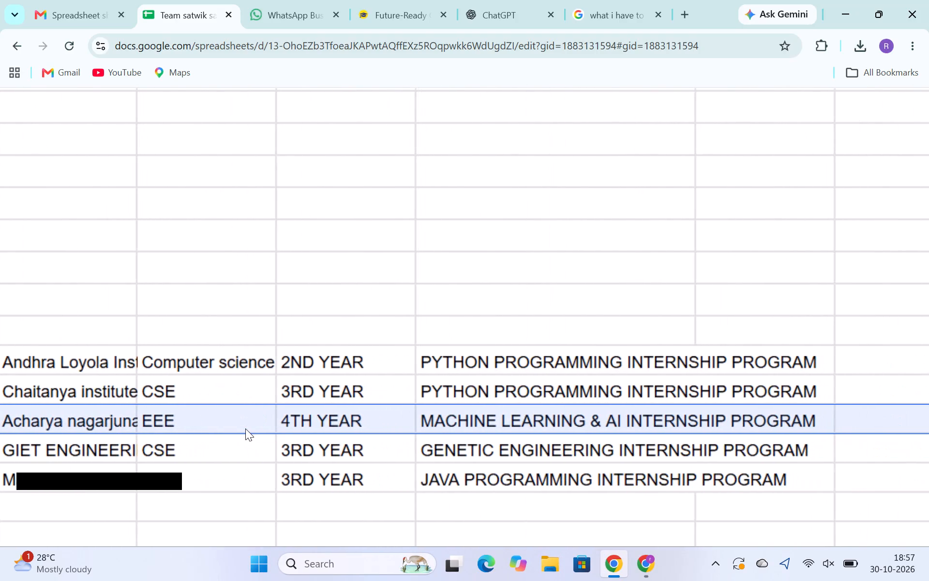
scroll(245, 428, "right", 1)
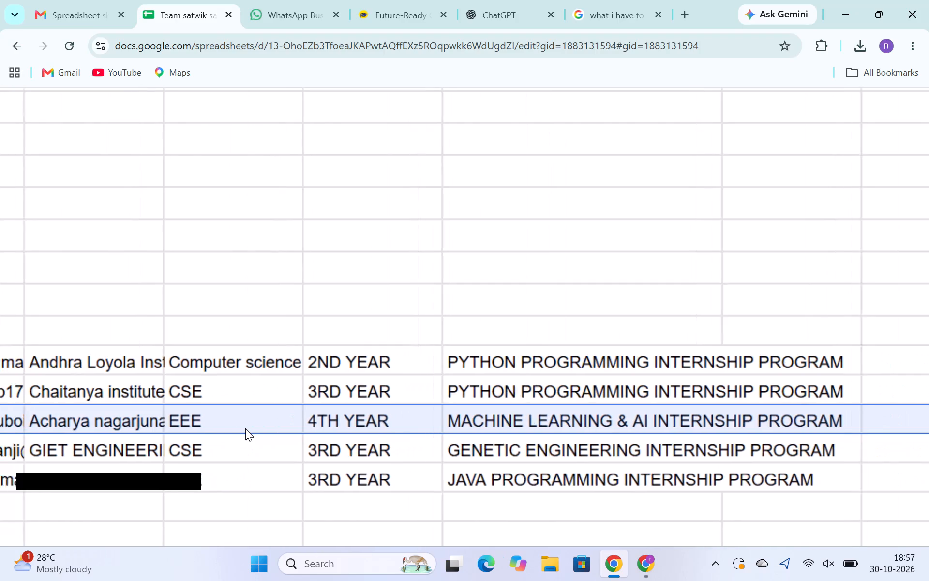
scroll(245, 428, "right", 2)
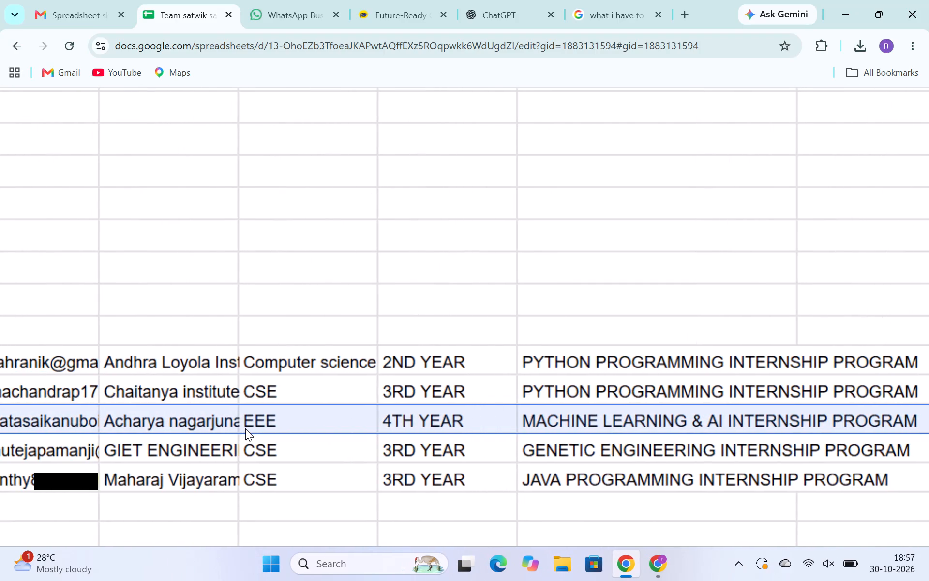
scroll(245, 428, "right", 1)
scroll(245, 428, "left", 2)
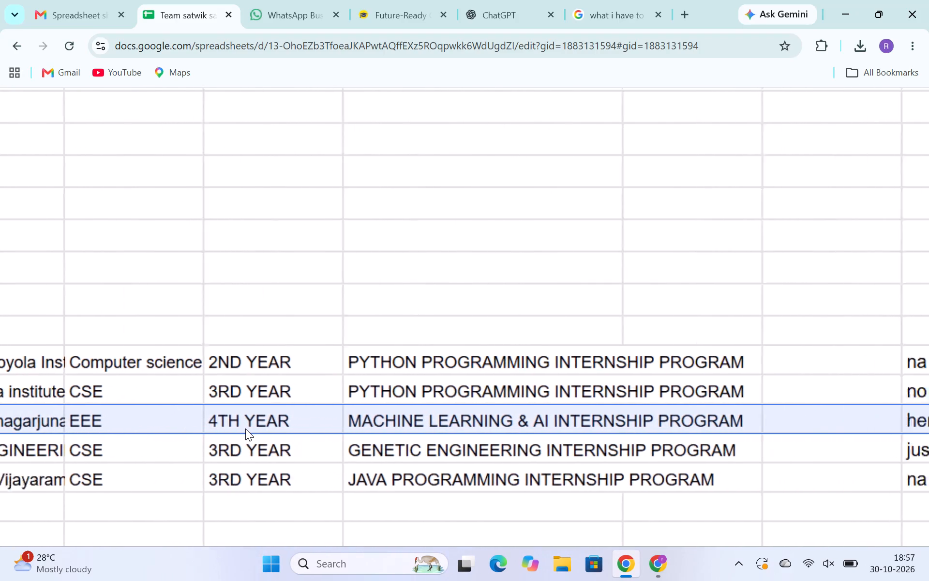
scroll(245, 428, "left", 2)
scroll(245, 428, "right", 4)
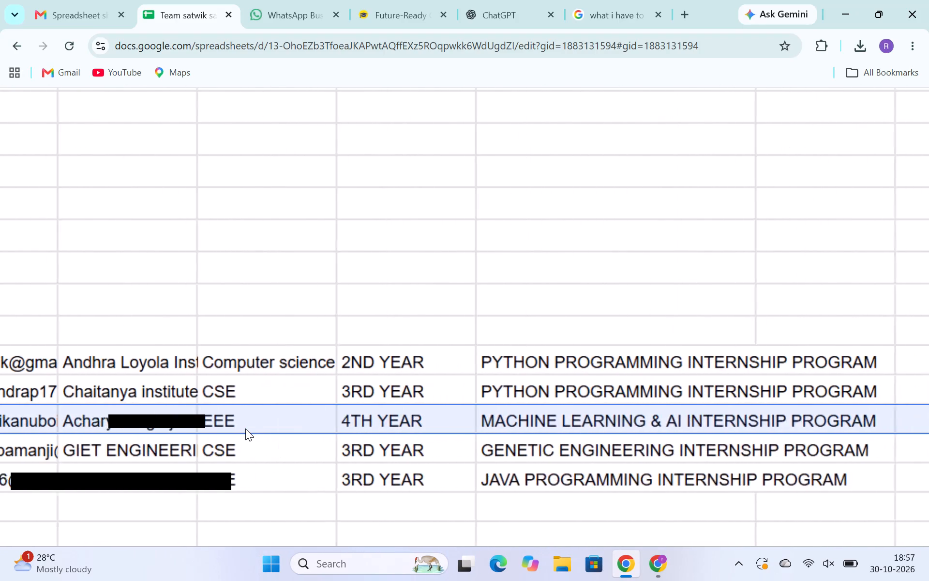
scroll(245, 428, "right", 1)
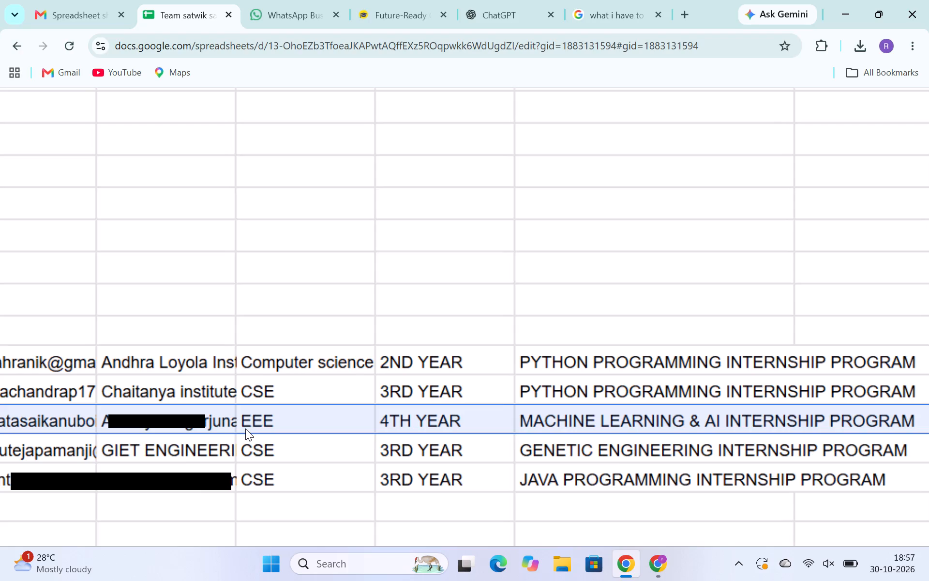
scroll(245, 428, "right", 2)
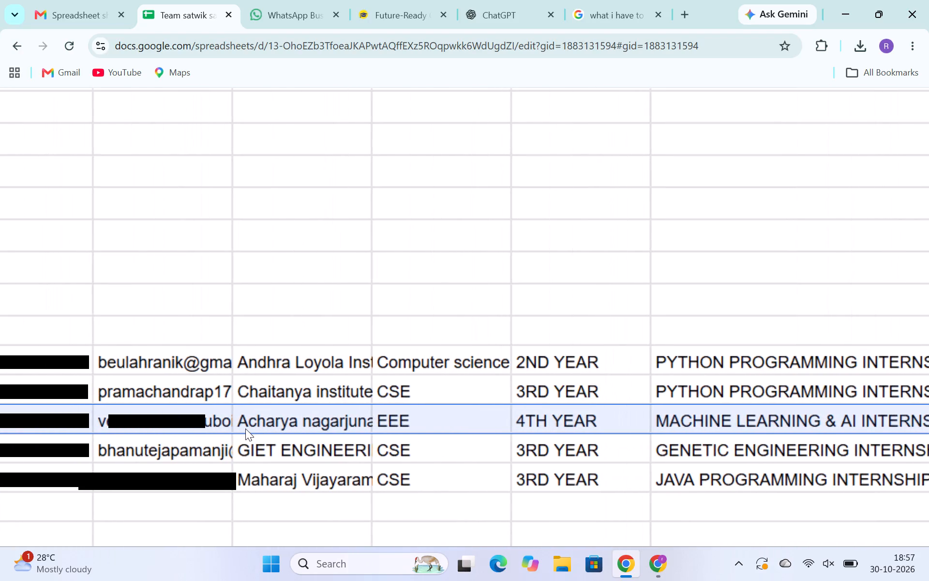
scroll(245, 428, "left", 3)
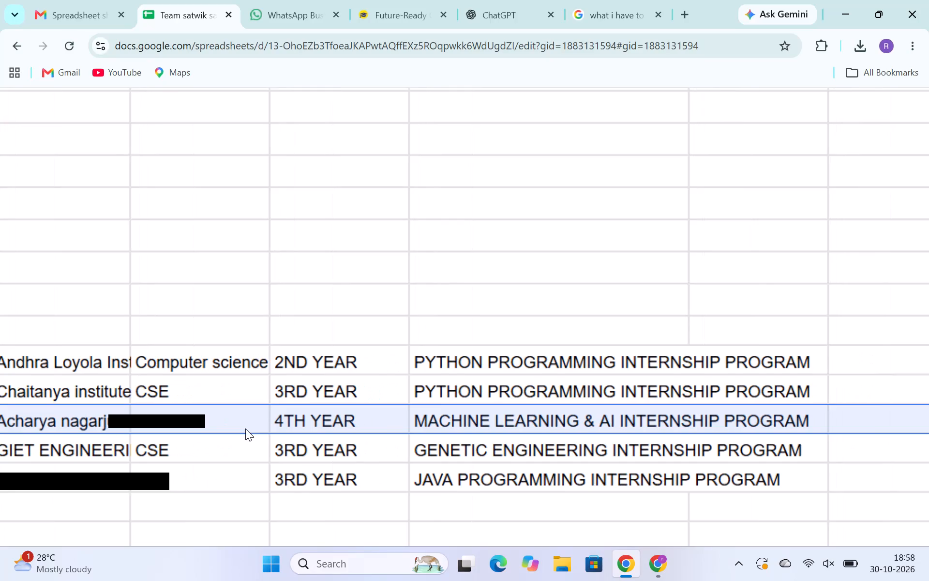
scroll(245, 428, "right", 1)
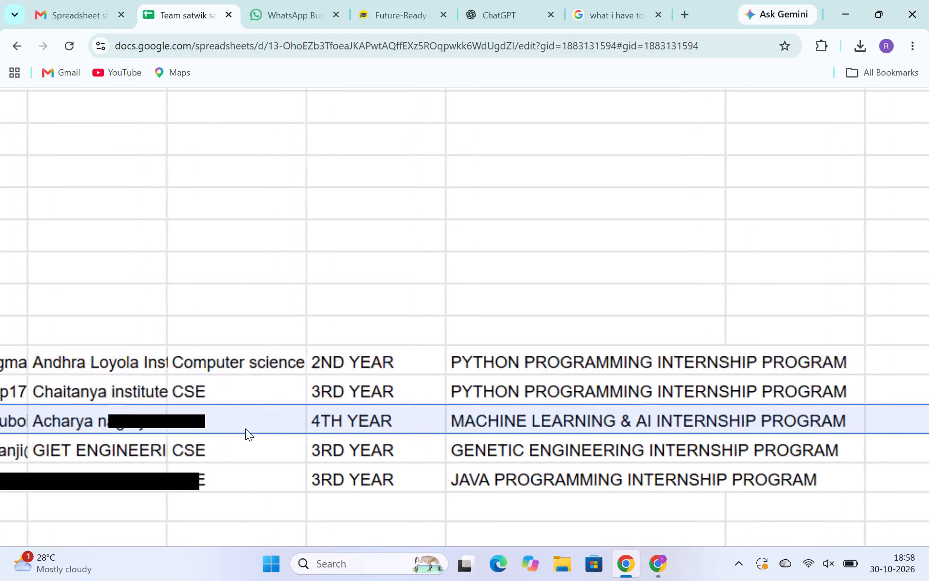
scroll(245, 428, "right", 3)
Inspect the e-mail cell D459 and the college cell E459 of the Machine Learning & AI internship lead.
left_click(260, 427)
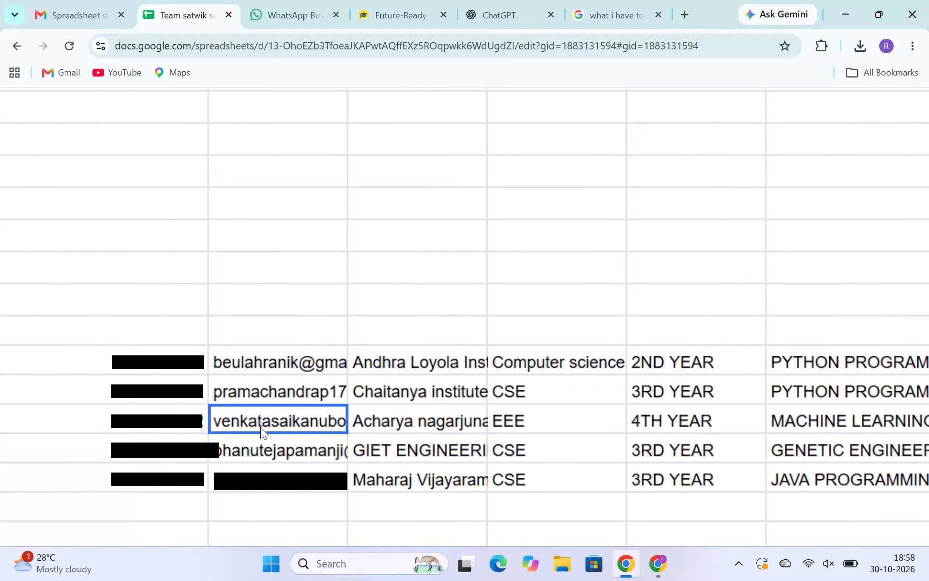
scroll(260, 427, "right", 1)
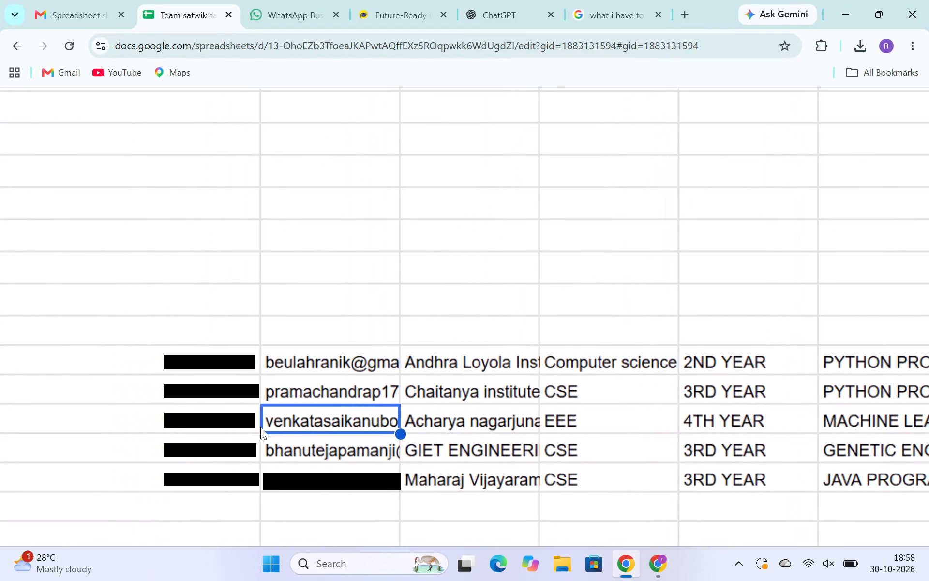
left_click(429, 425)
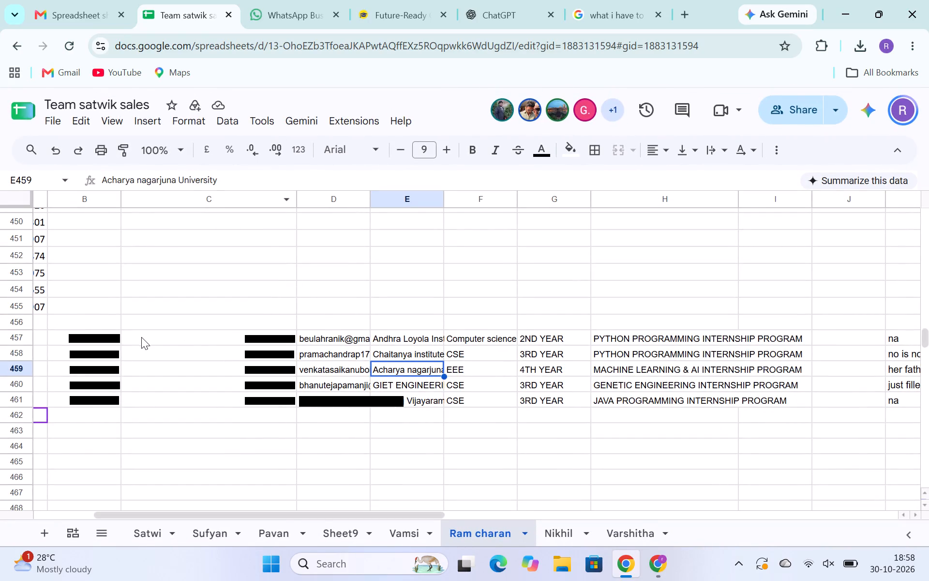
scroll(140, 336, "right", 8)
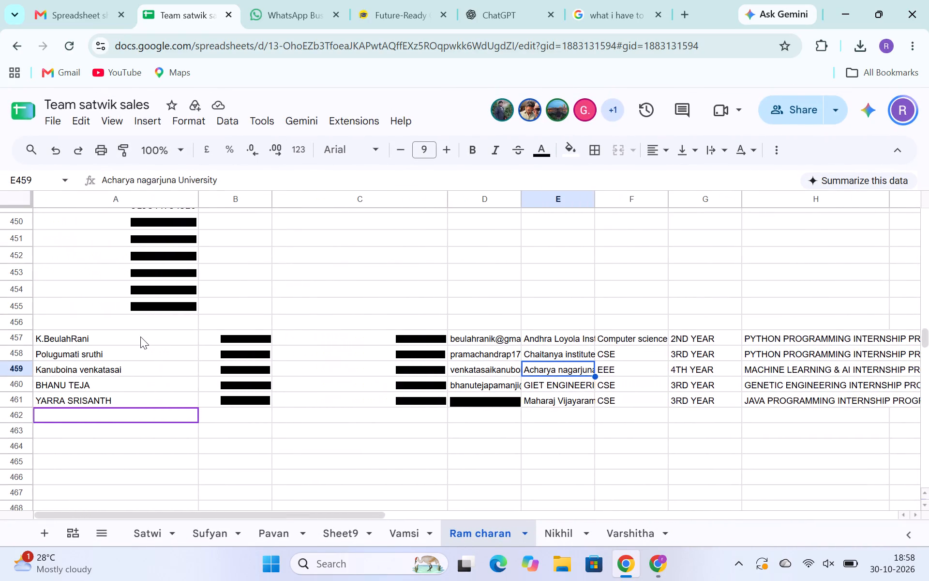
left_click(25, 369)
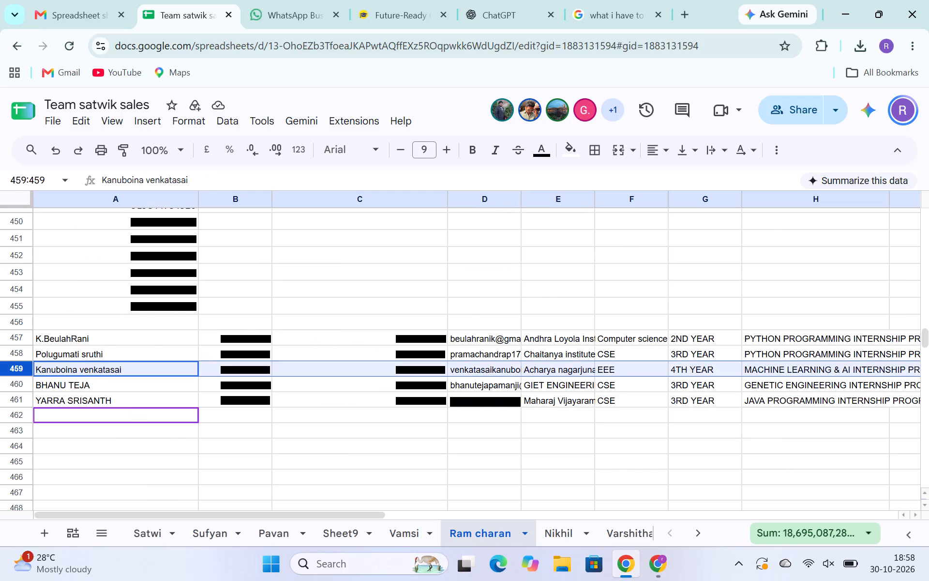
left_click(250, 443)
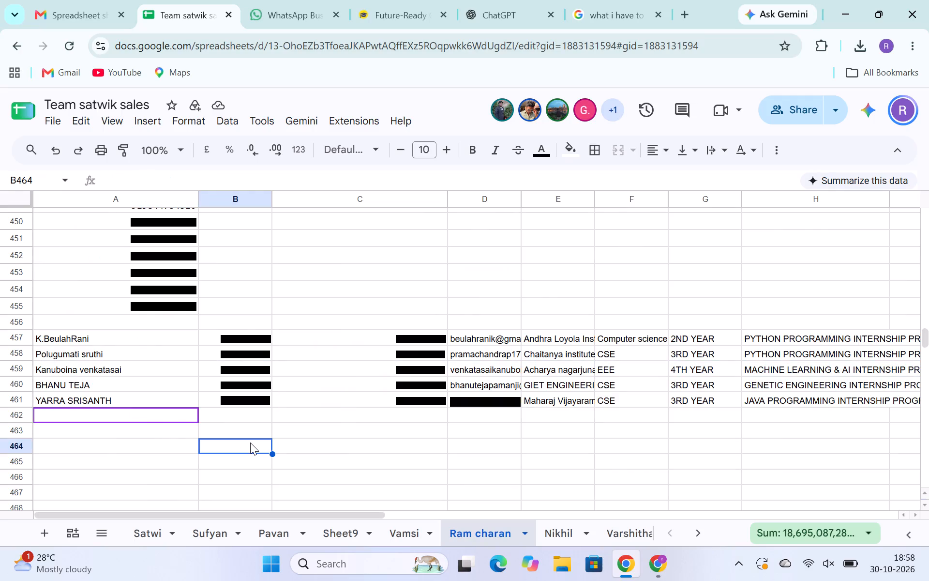
left_click(27, 369)
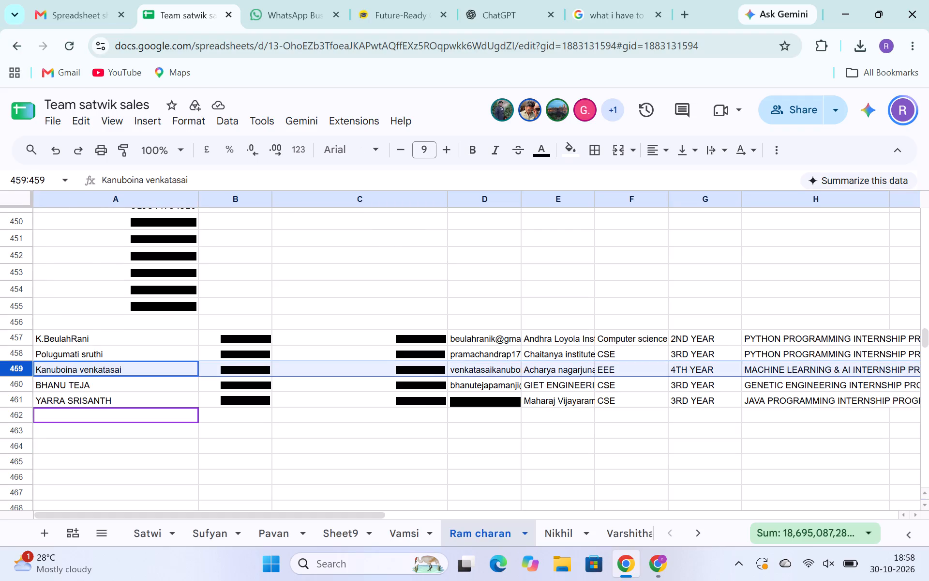
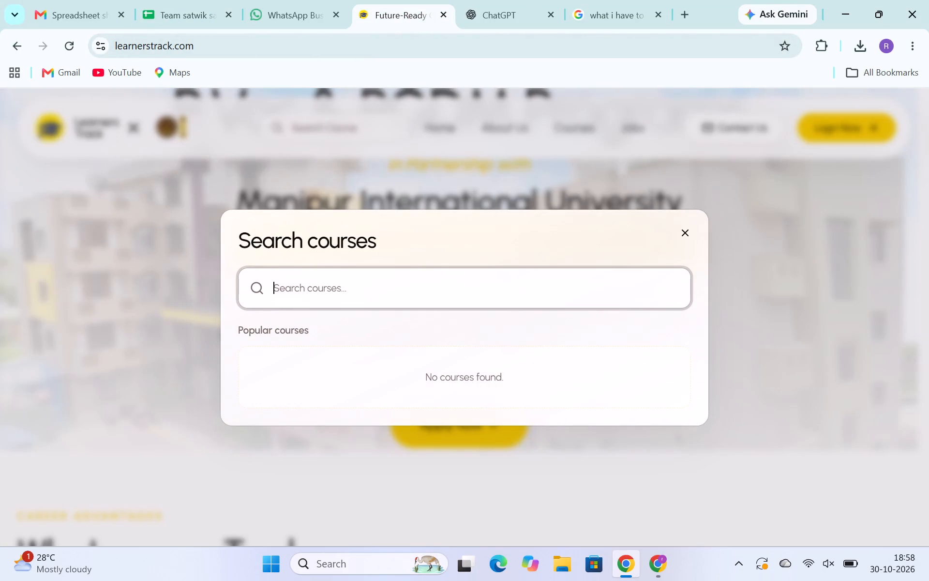
Search the Learners Track website's courses for "p".
key("p")
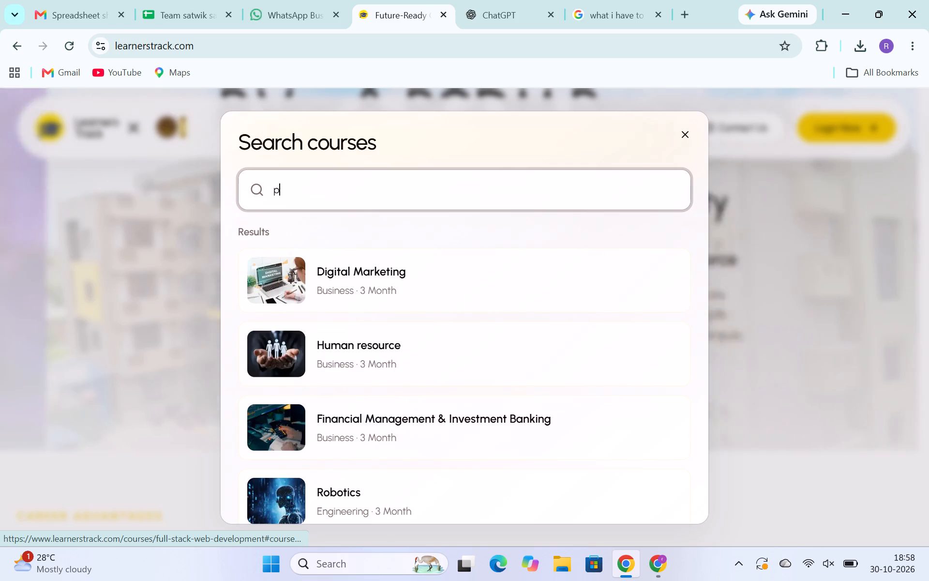
Switch back to the Team satwik sales spreadsheet and review the Machine Learning & AI internship lead's details in row 459.
left_click(180, 0)
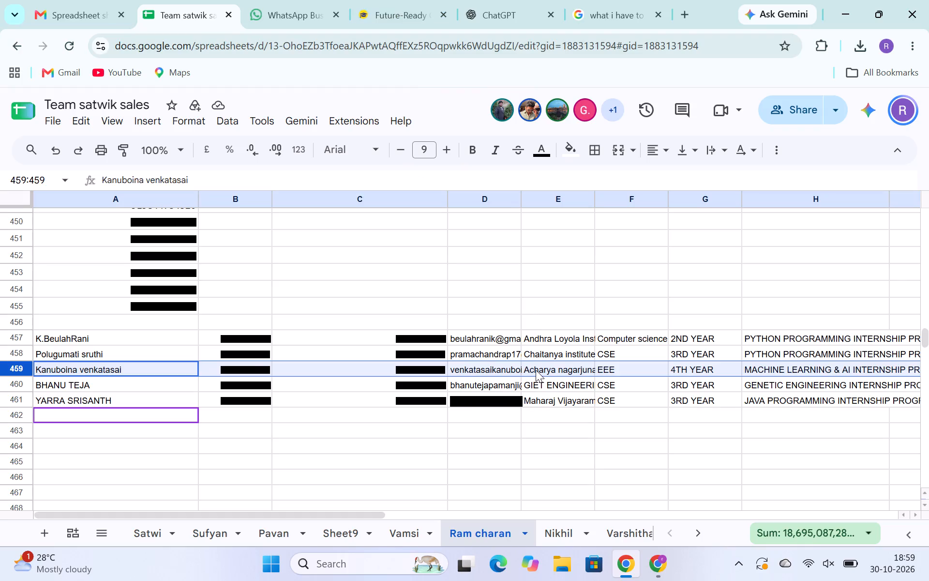
scroll(536, 370, "right", 2)
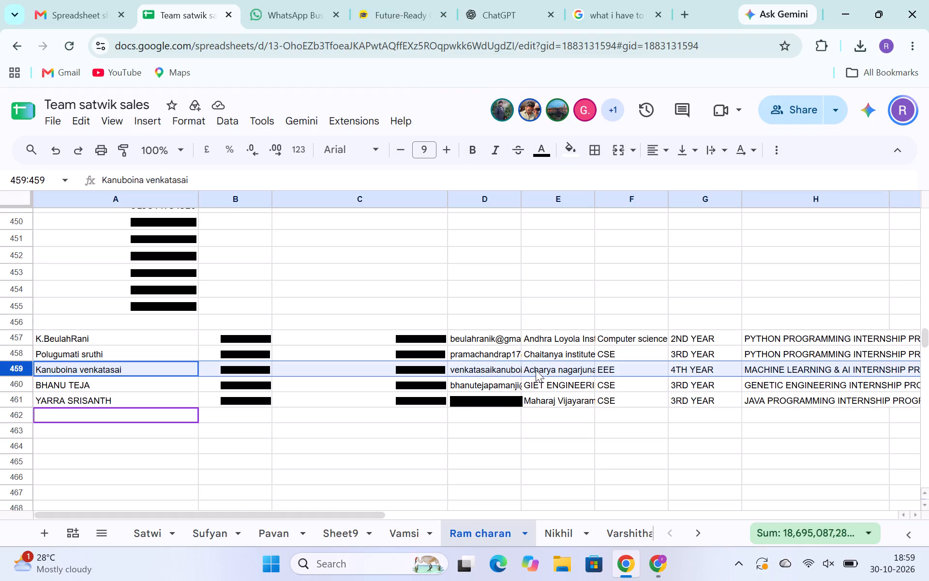
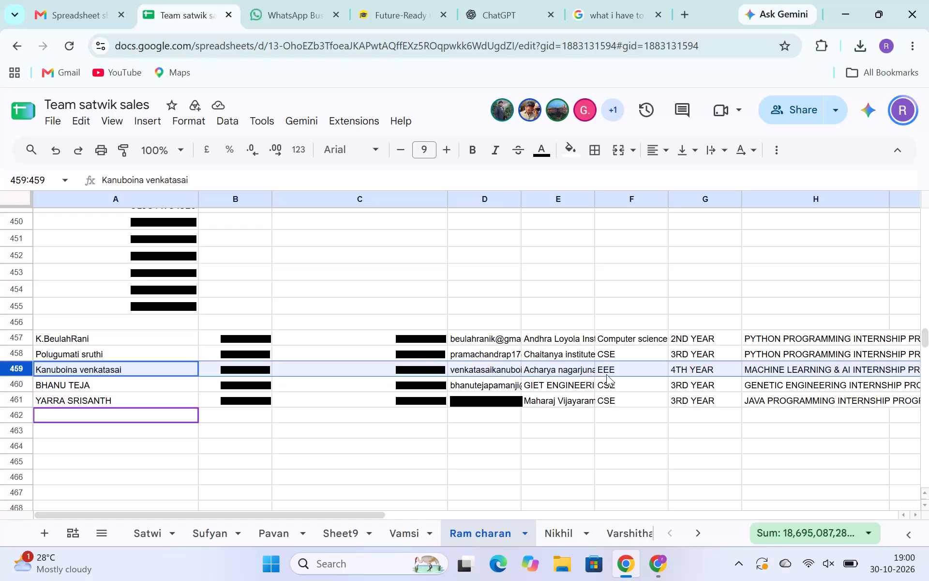
Check the internship program listed for the lead in row 459.
left_click(754, 417)
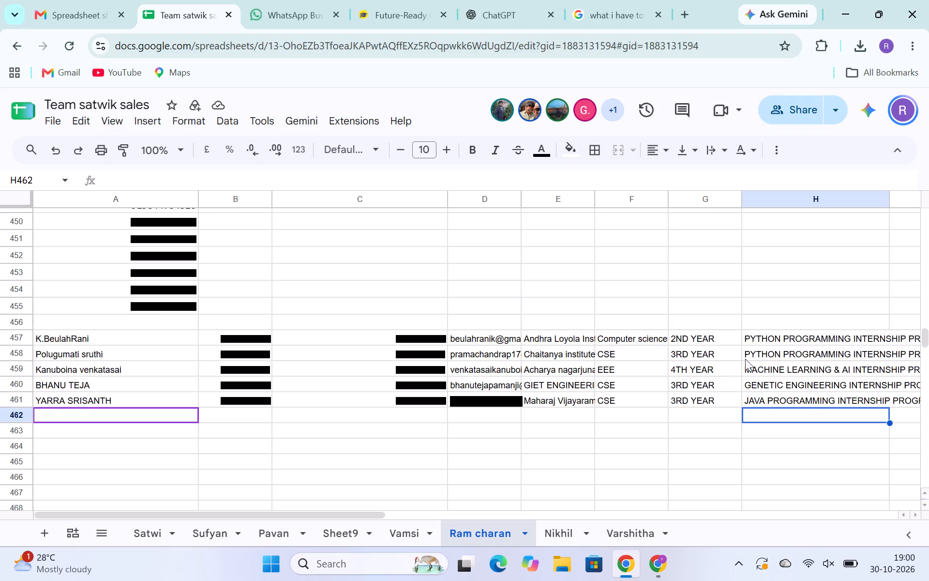
left_click(756, 367)
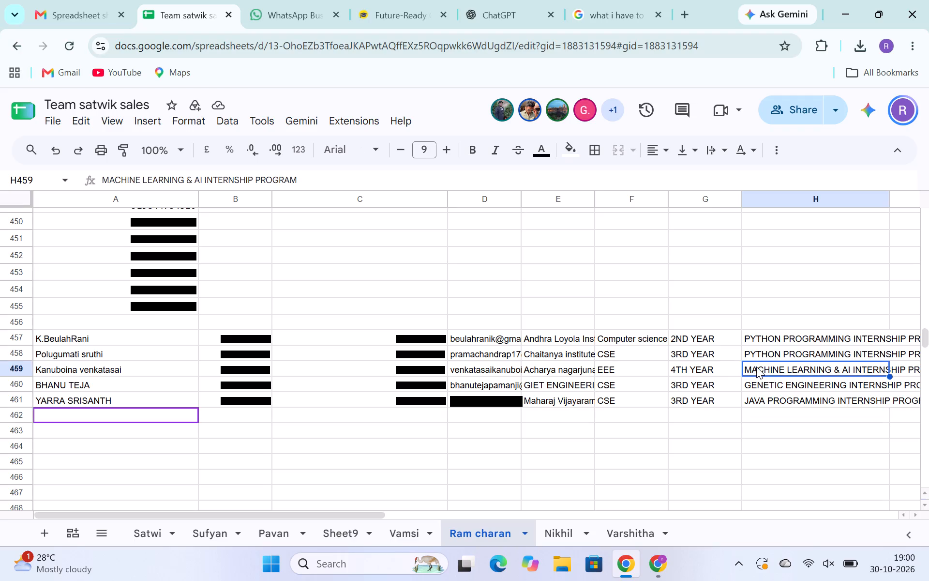
Switch to the Learners Track website, search its courses for "machine", and open the Machine Learning & AI course.
left_click(405, 14)
key("BackSpace")
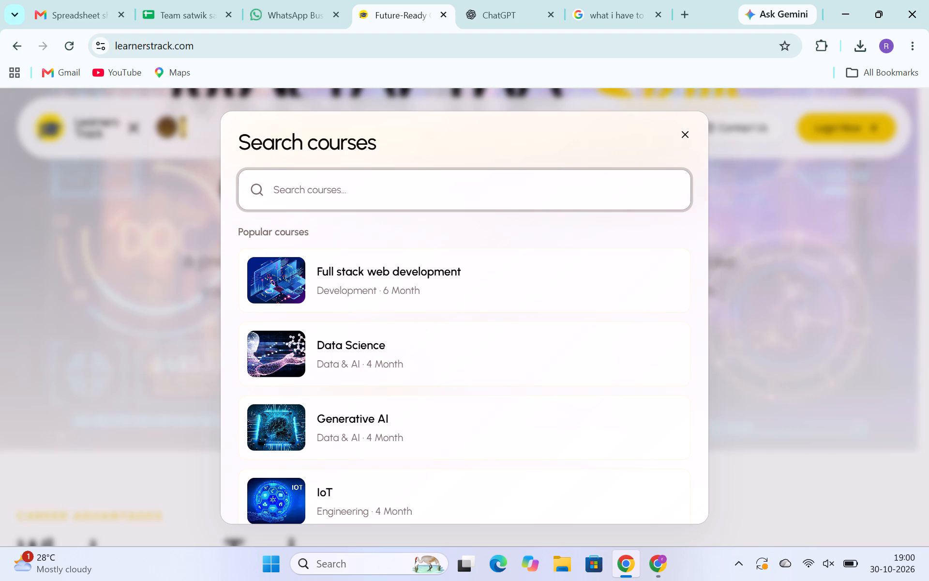
type("machin")
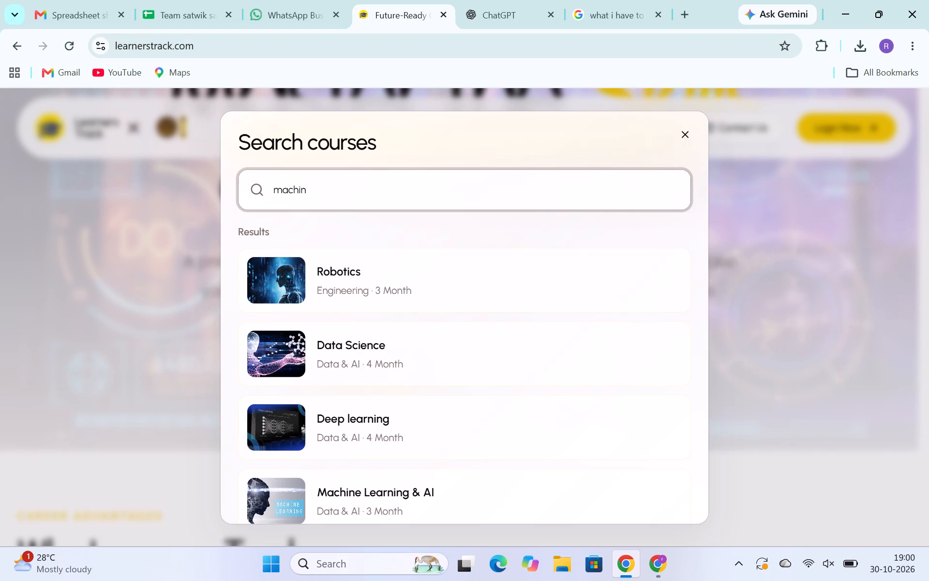
key("e")
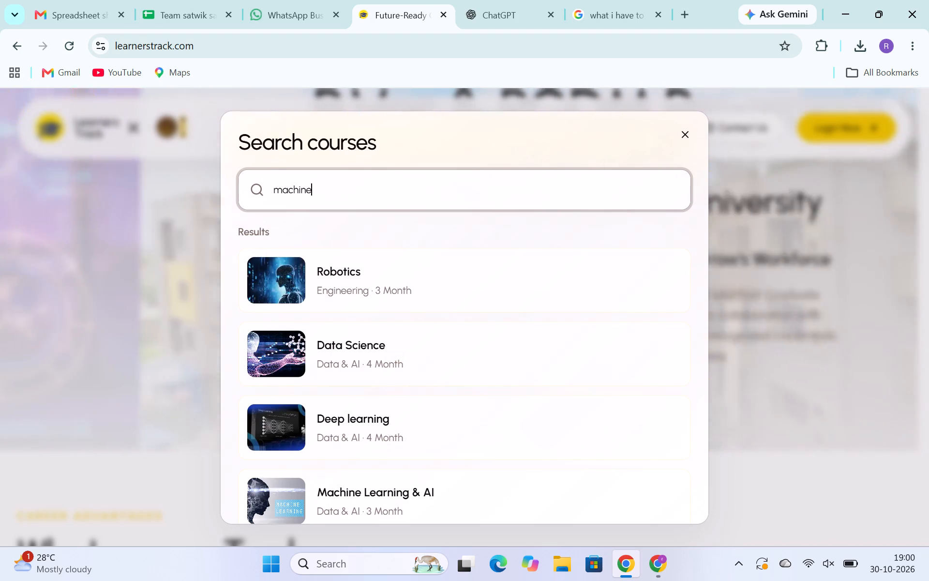
left_click(397, 510)
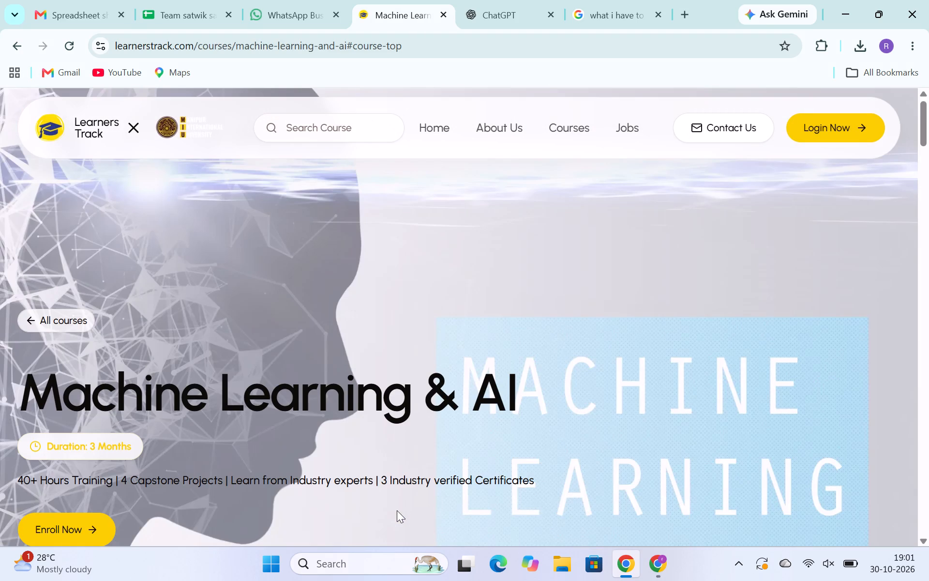
Review the Machine Learning & AI course page's program overview, Real Time Industry Experience and Key Highlights sections.
scroll(397, 510, "down", 6)
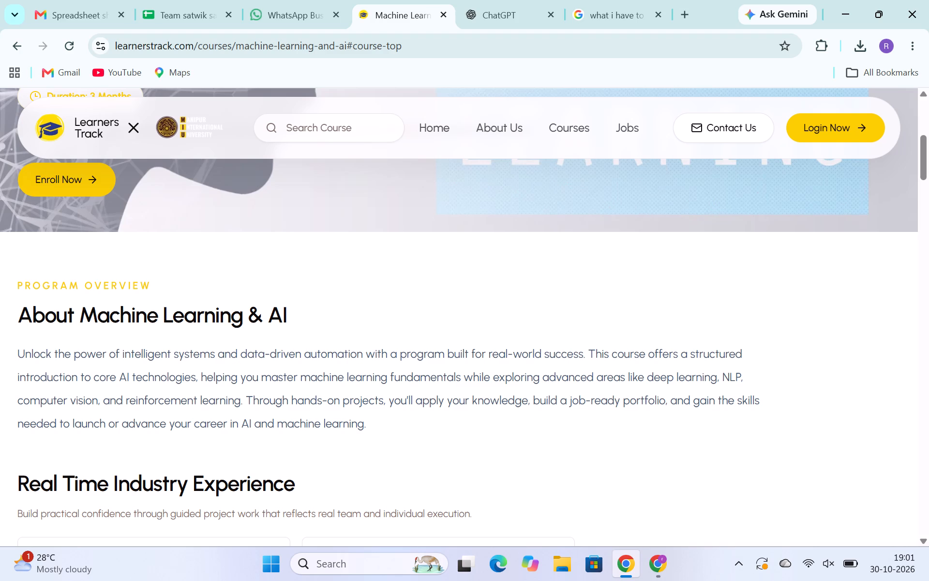
scroll(397, 510, "down", 6)
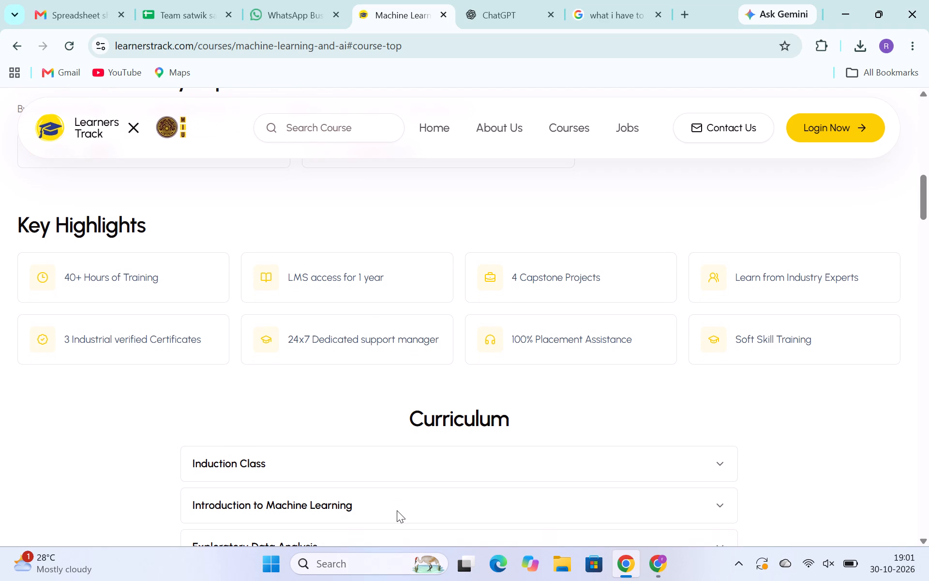
scroll(397, 510, "up", 3)
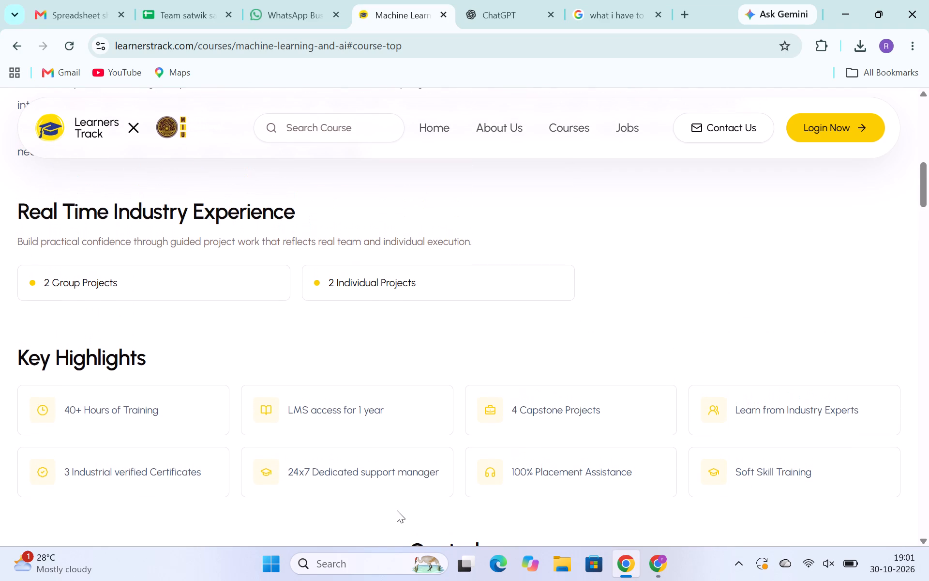
scroll(463, 420, "up", 6)
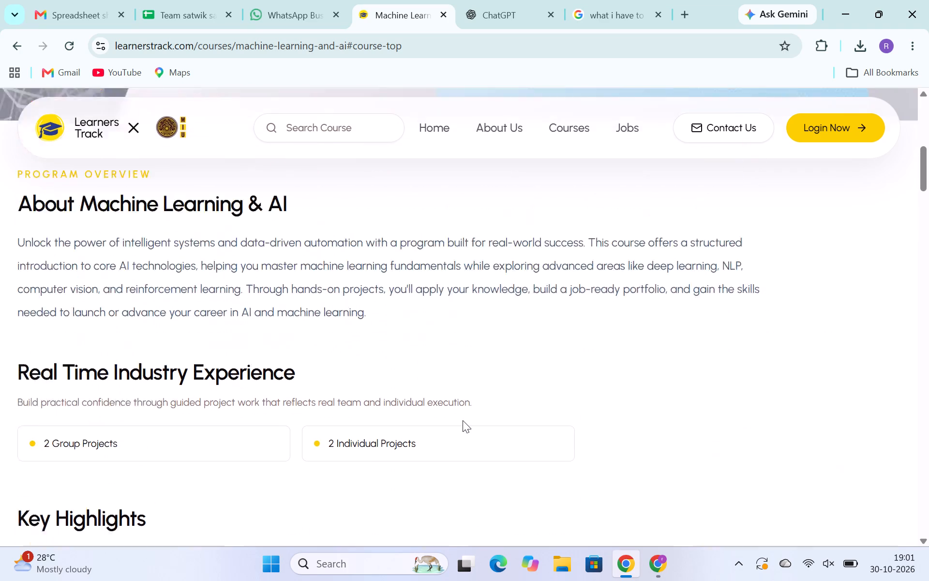
scroll(463, 420, "up", 5)
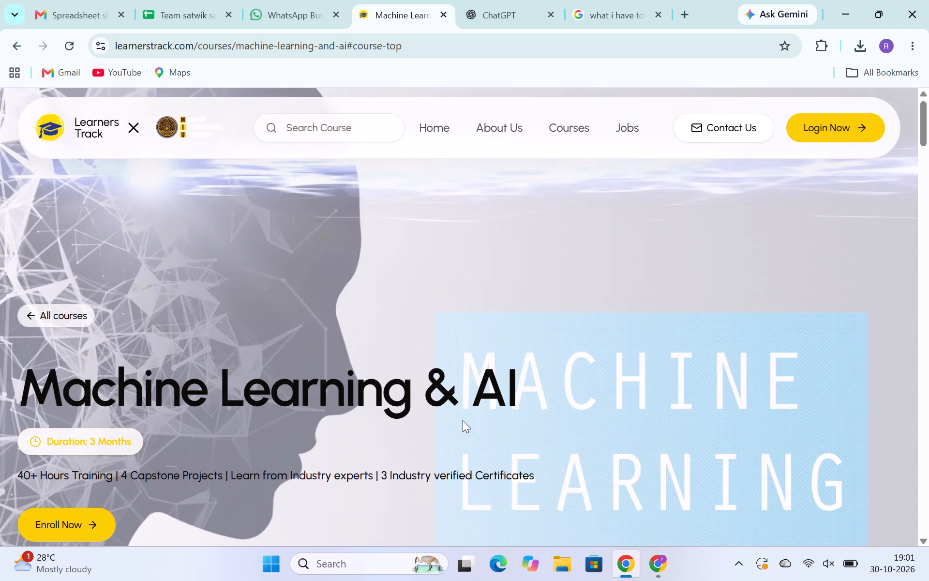
scroll(463, 420, "up", 2)
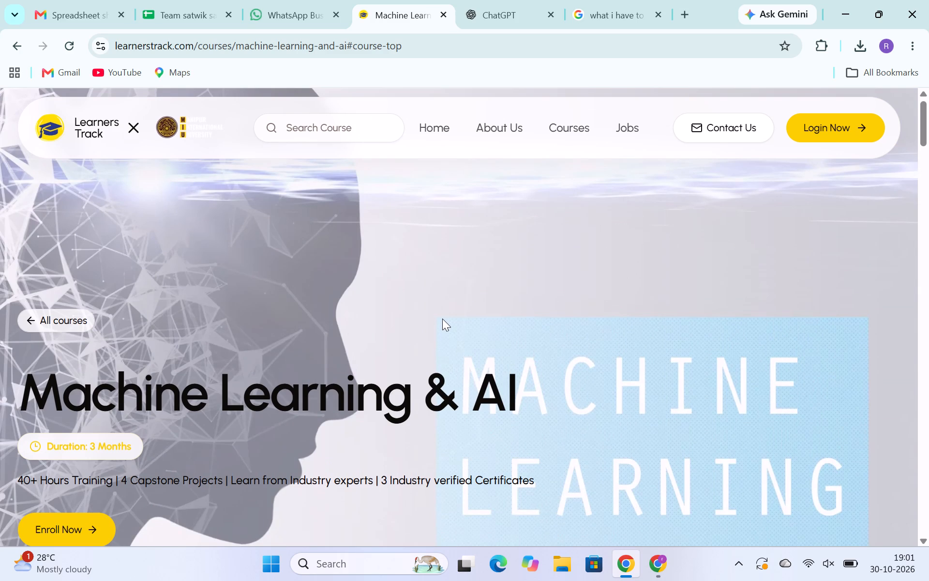
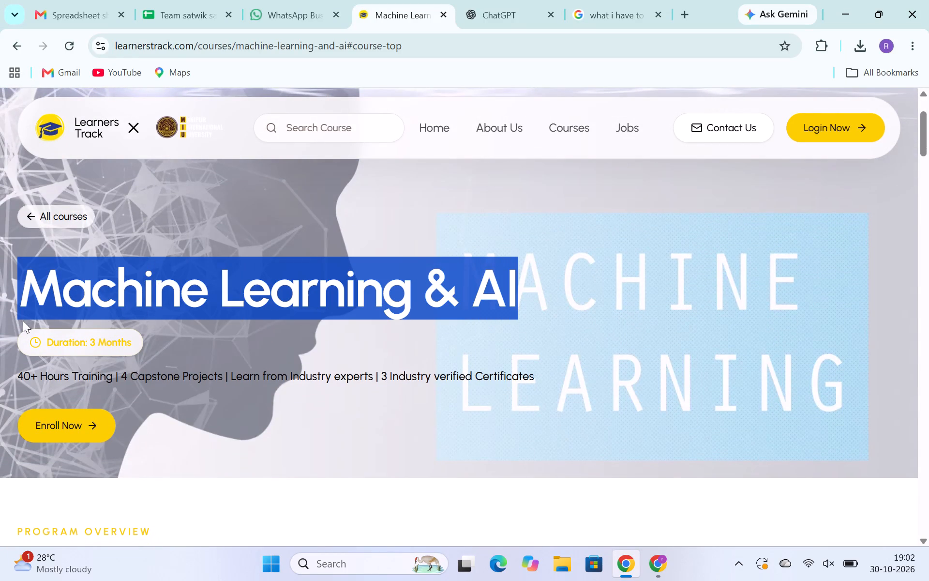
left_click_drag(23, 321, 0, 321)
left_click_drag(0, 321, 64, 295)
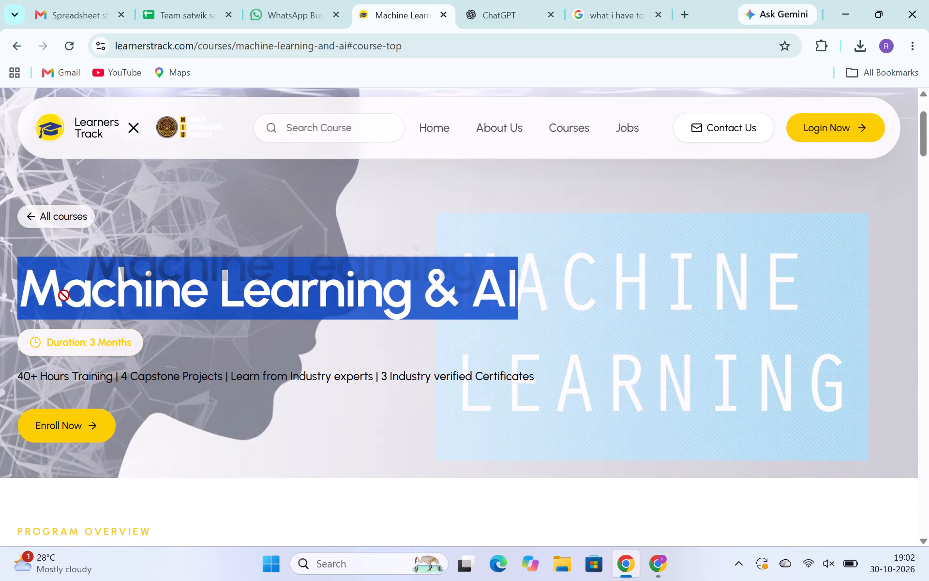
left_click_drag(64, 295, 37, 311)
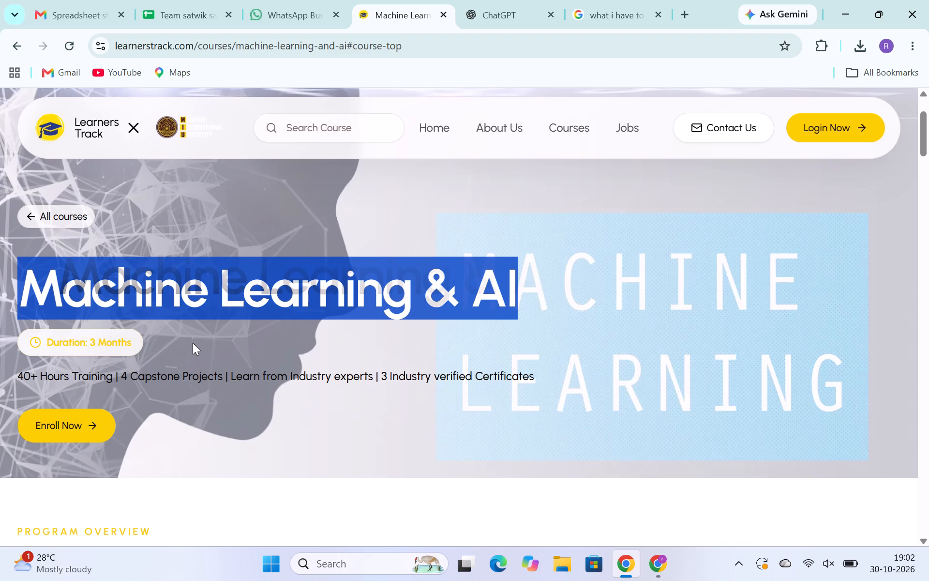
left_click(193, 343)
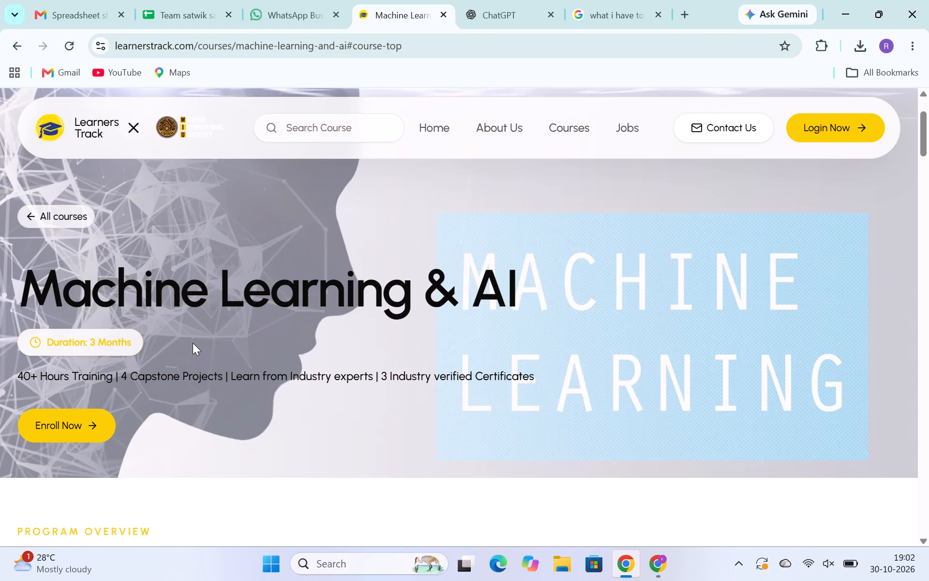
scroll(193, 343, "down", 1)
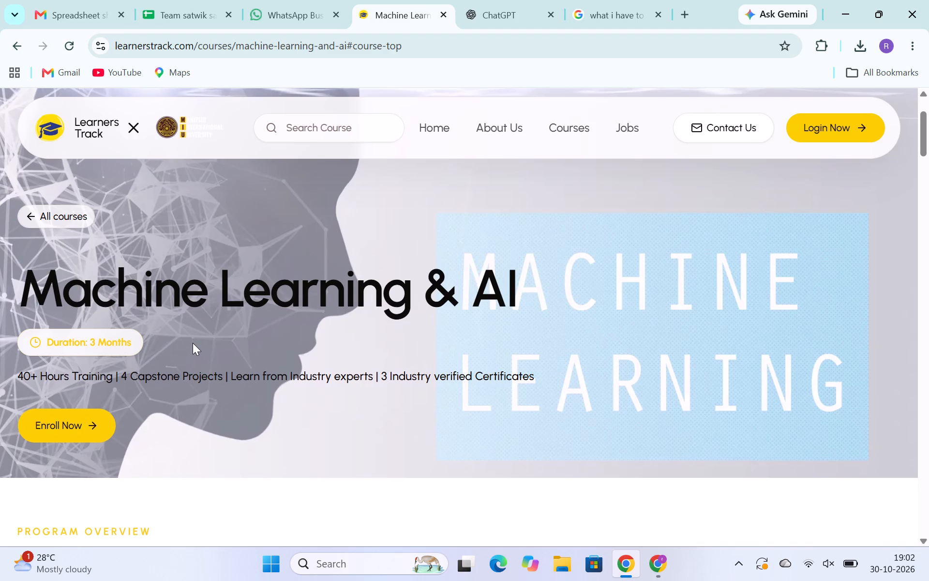
Review the Machine Learning & AI course page from its overview through the Curriculum module list.
scroll(193, 343, "down", 10)
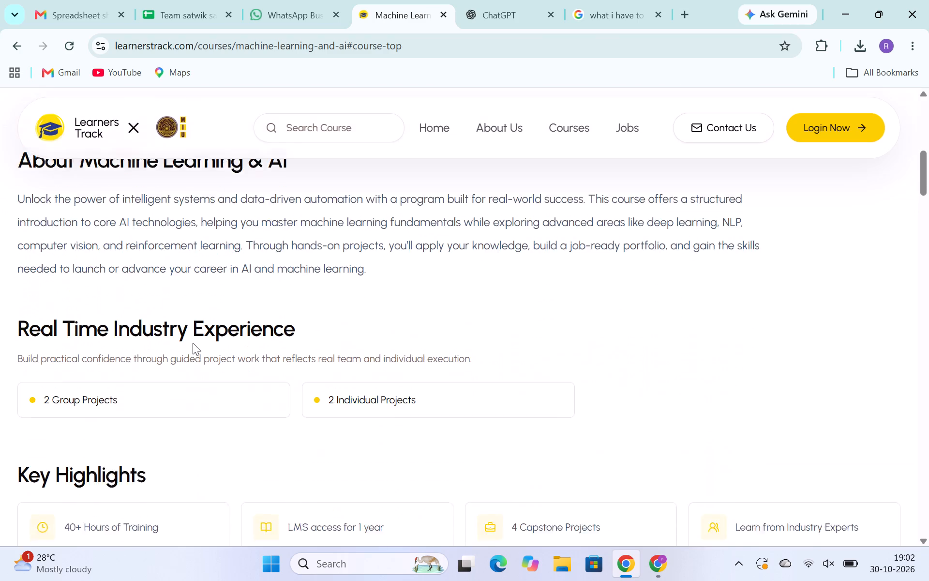
scroll(193, 343, "down", 9)
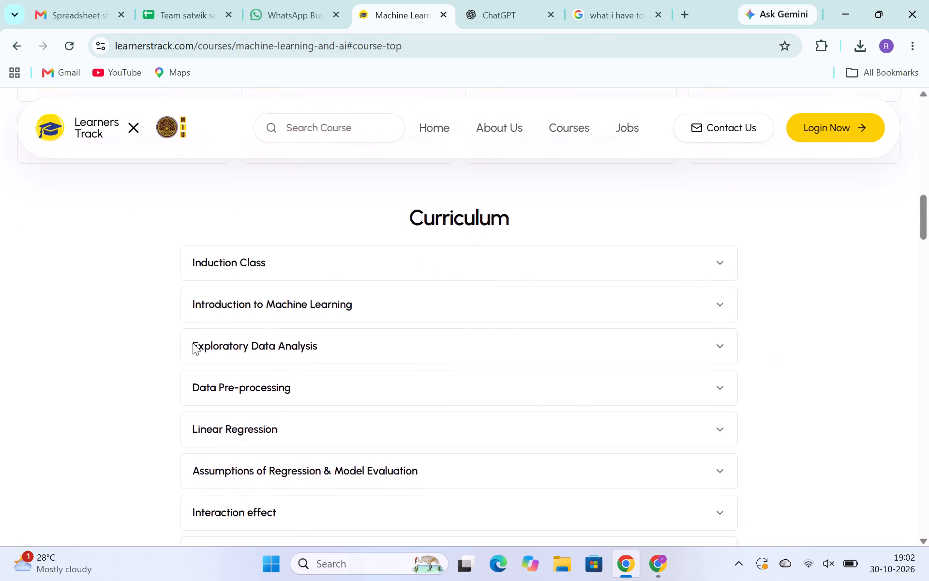
scroll(193, 343, "down", 2)
scroll(193, 343, "up", 16)
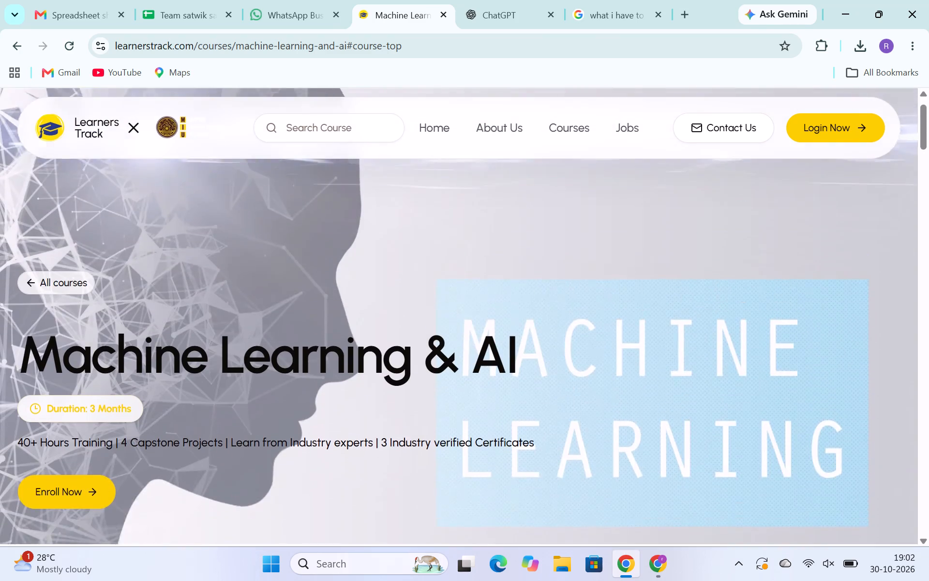
Examine the sample certificates and compare the Smart Learning and Advance Learning fees and inclusions for the Machine Learning & AI course.
scroll(193, 343, "down", 16)
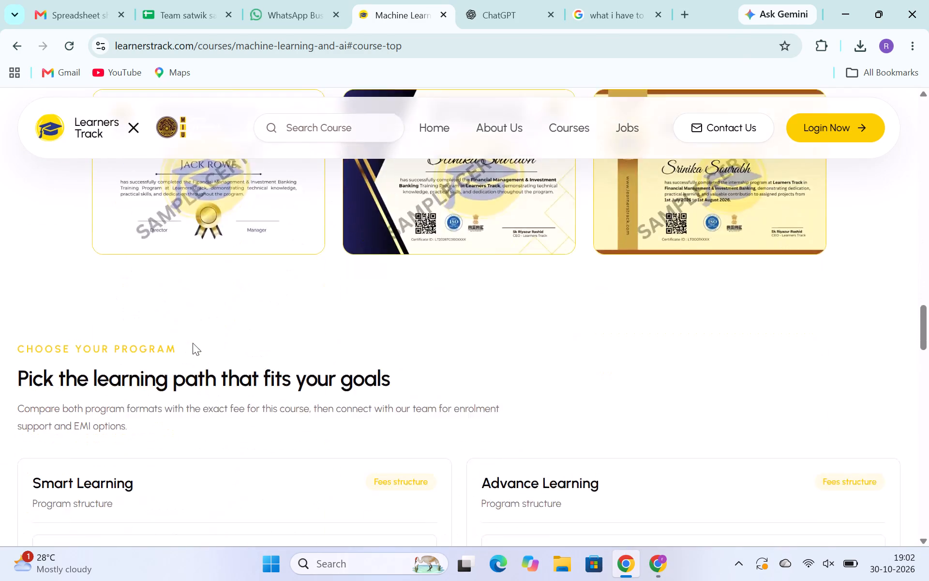
scroll(193, 343, "down", 2)
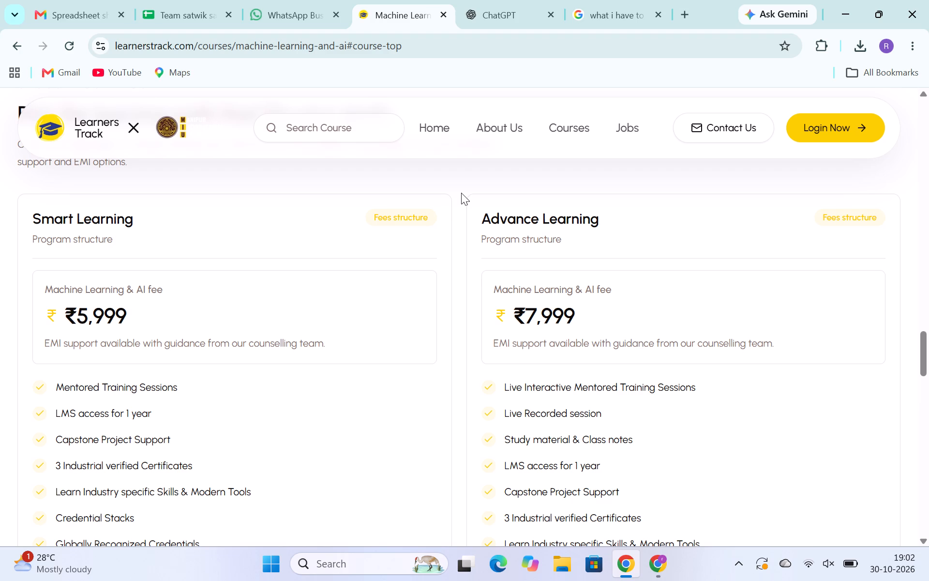
scroll(461, 193, "down", 1)
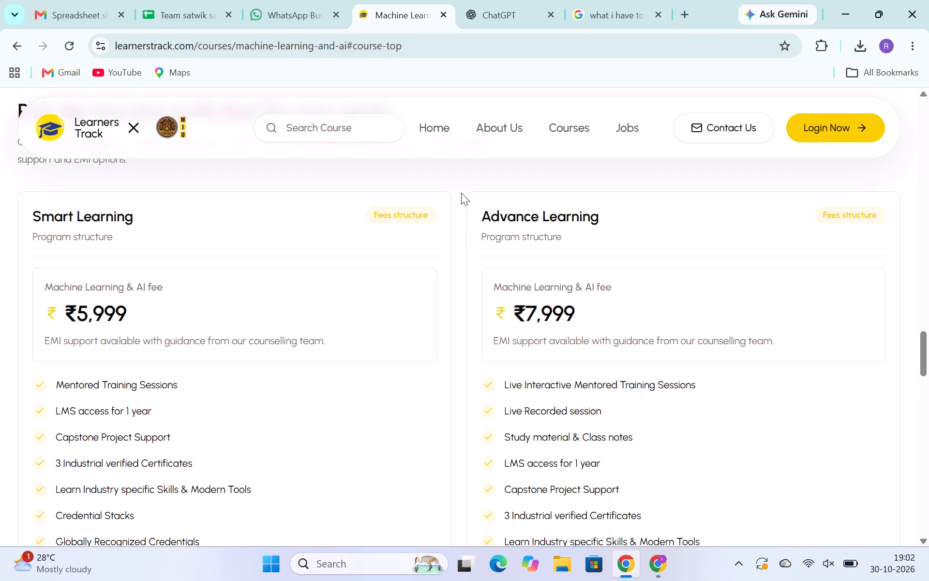
scroll(461, 193, "down", 3)
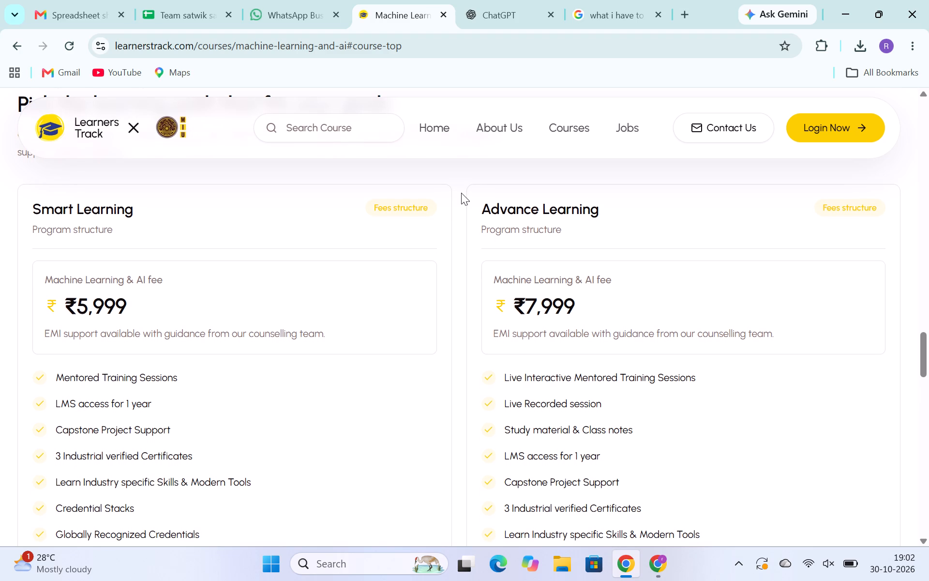
scroll(461, 193, "down", 2)
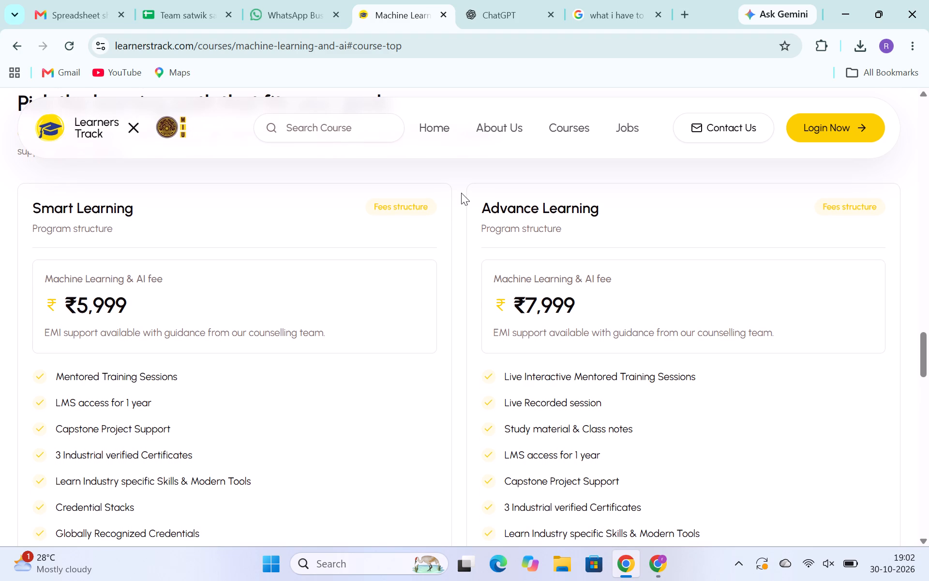
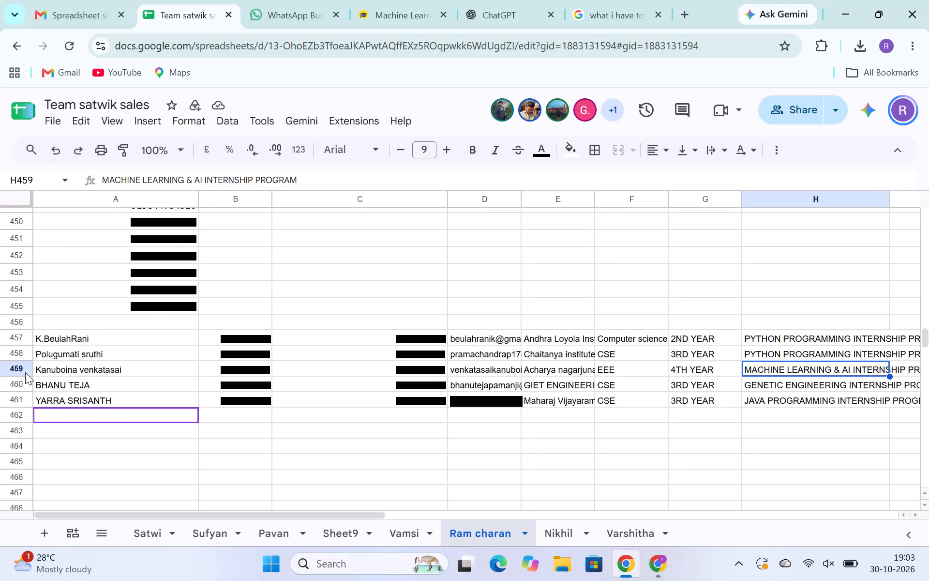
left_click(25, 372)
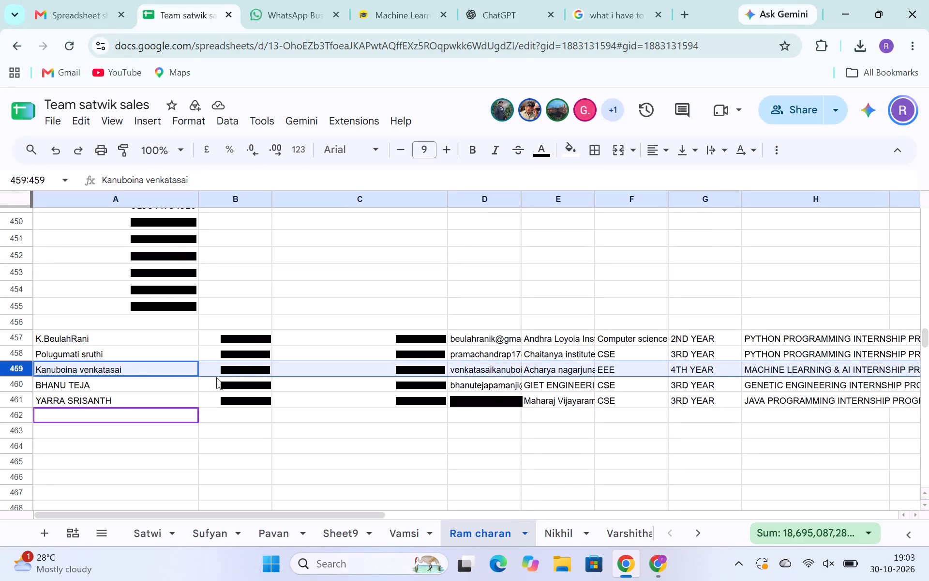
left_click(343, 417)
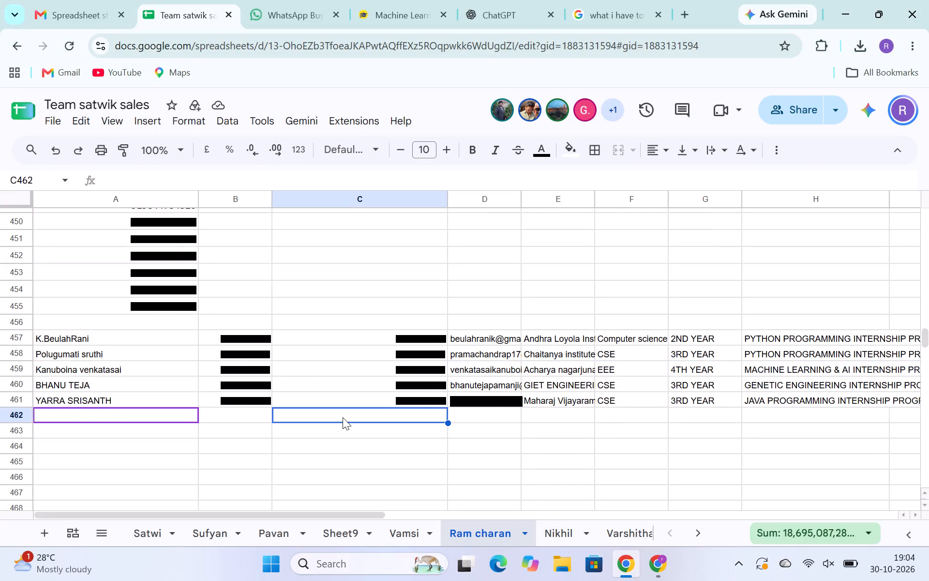
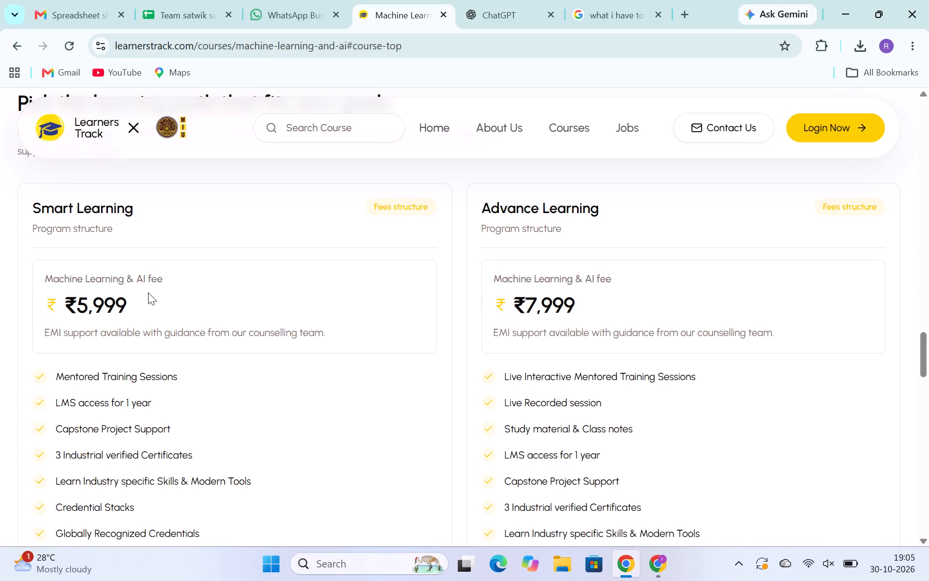
Highlight the Smart Learning fee of the Machine Learning & AI course for review, and clear the highlight.
left_click_drag(139, 302, 99, 313)
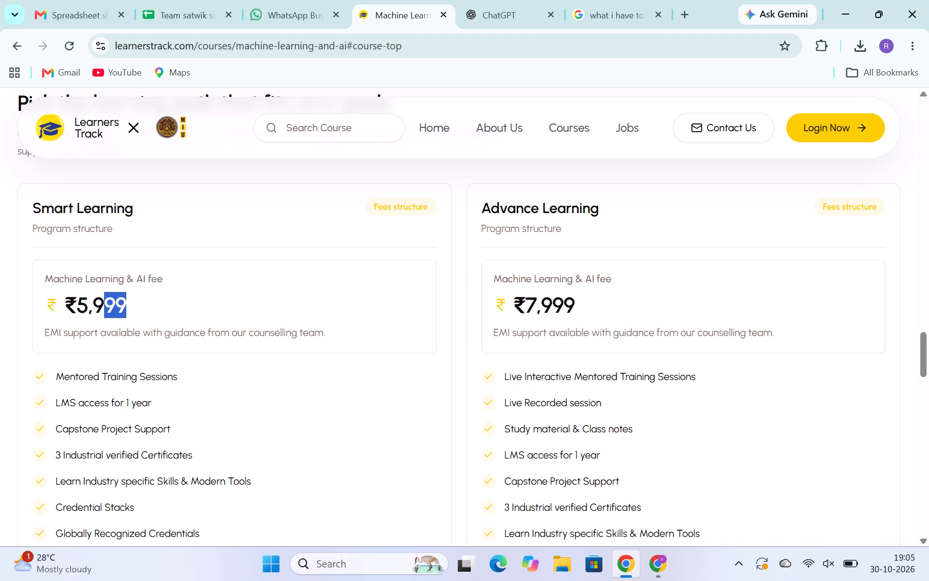
left_click_drag(99, 313, 70, 316)
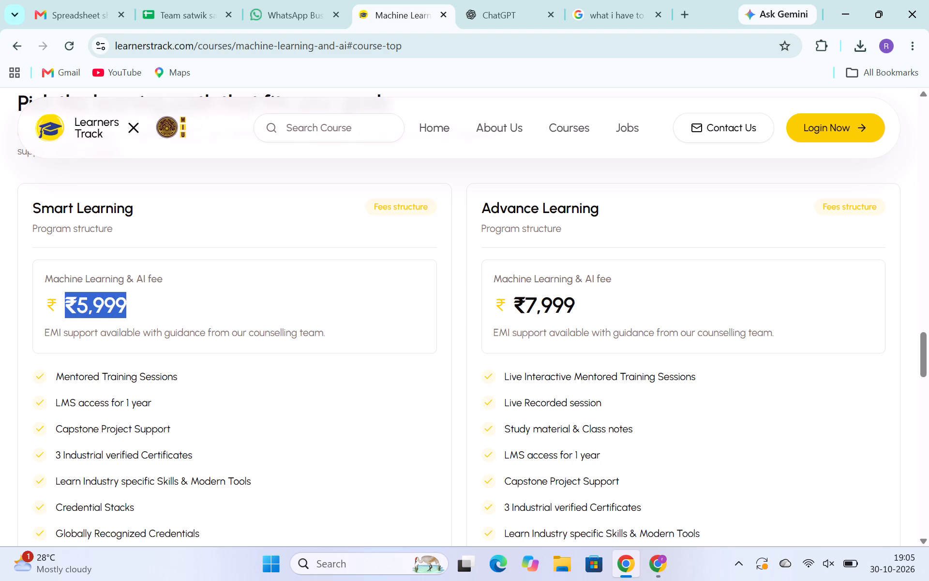
left_click(148, 311)
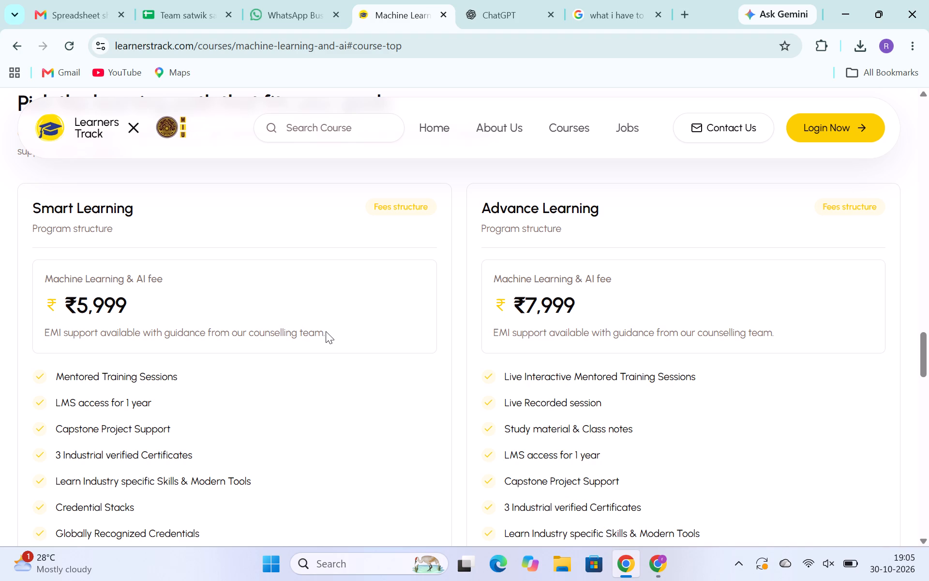
Review the Smart Learning and Advance Learning fees and inclusions for the Machine Learning & AI course.
left_click_drag(326, 332, 44, 271)
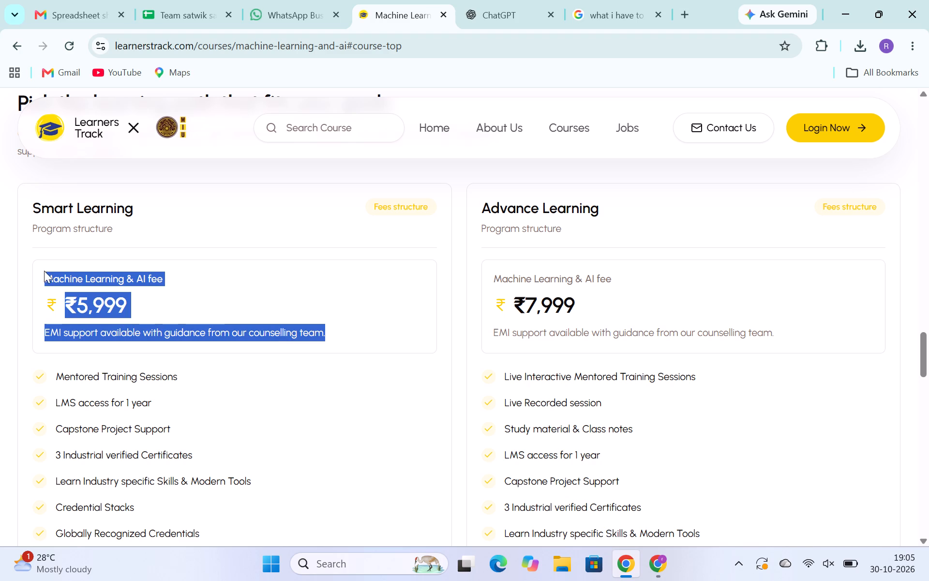
left_click_drag(44, 271, 33, 290)
left_click(33, 290)
scroll(33, 290, "down", 3)
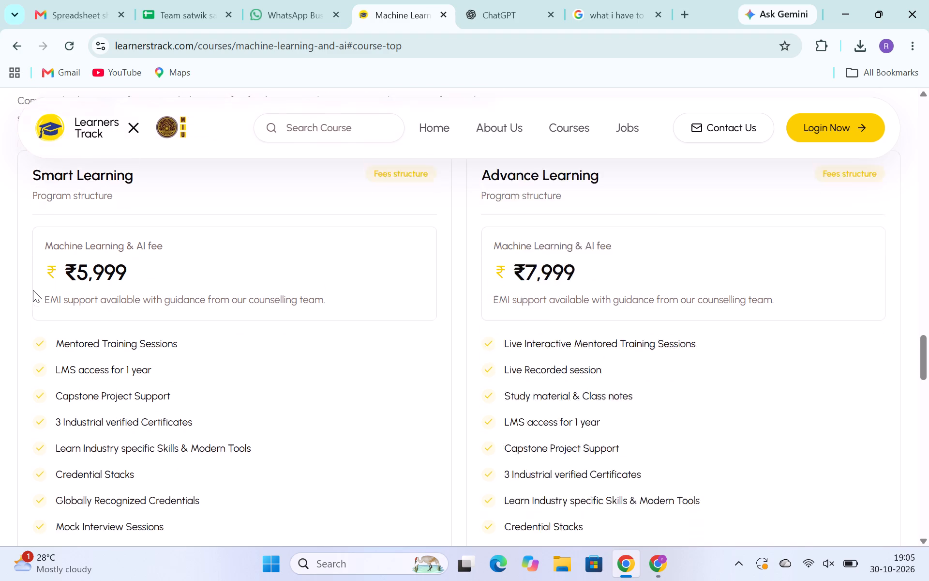
scroll(33, 290, "down", 3)
scroll(33, 290, "up", 7)
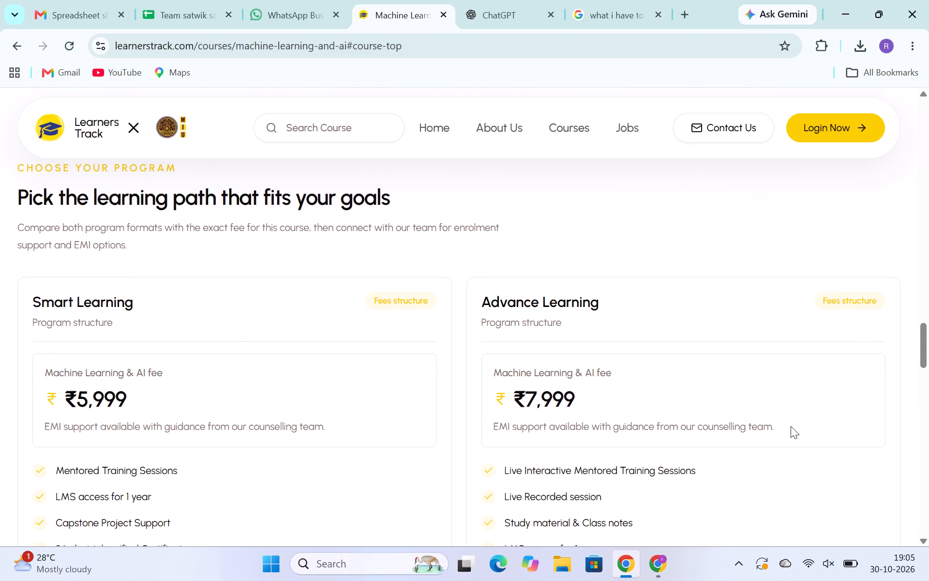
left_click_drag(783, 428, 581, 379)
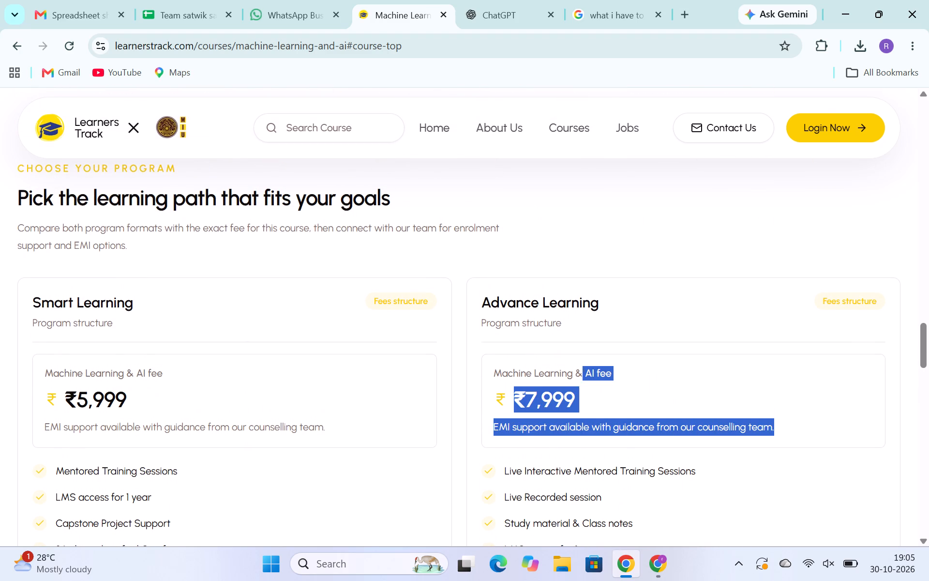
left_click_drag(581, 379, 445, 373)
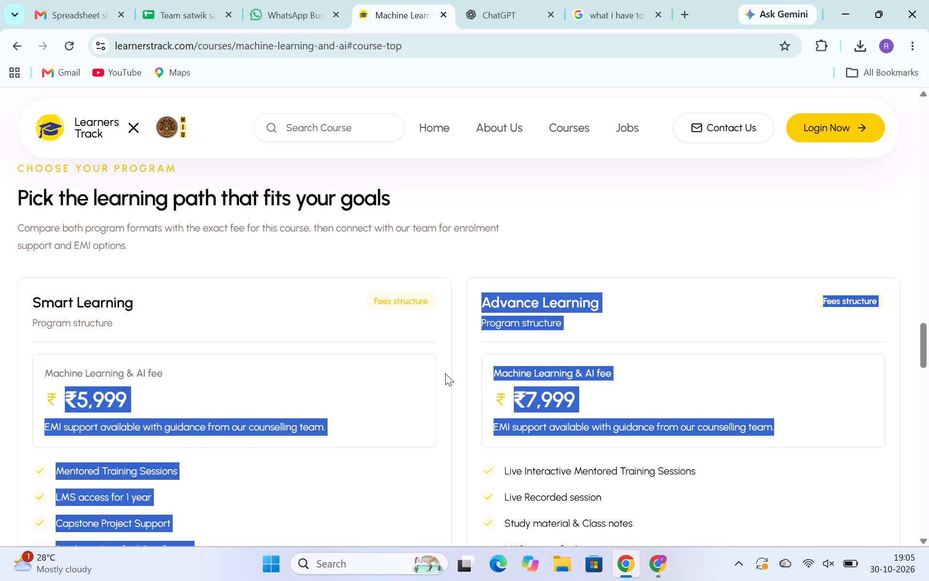
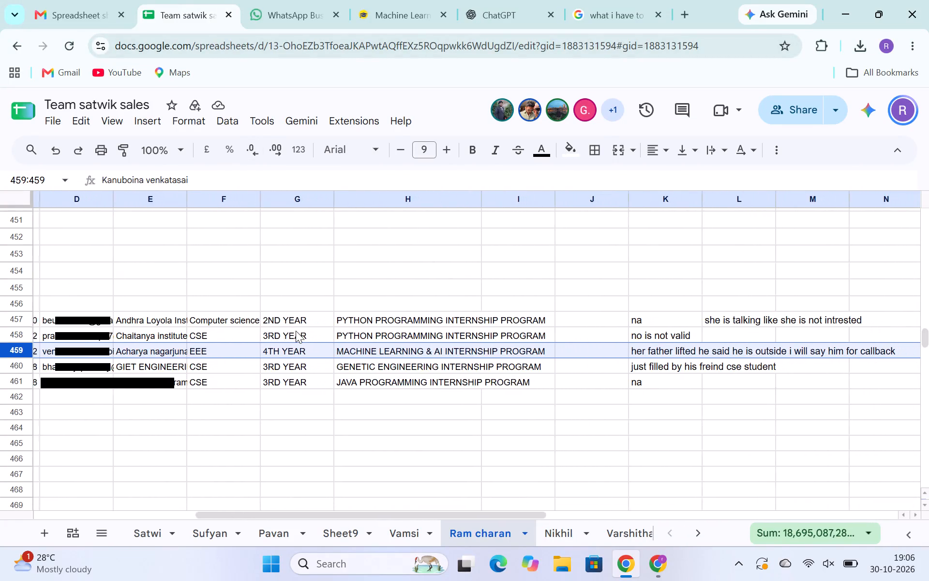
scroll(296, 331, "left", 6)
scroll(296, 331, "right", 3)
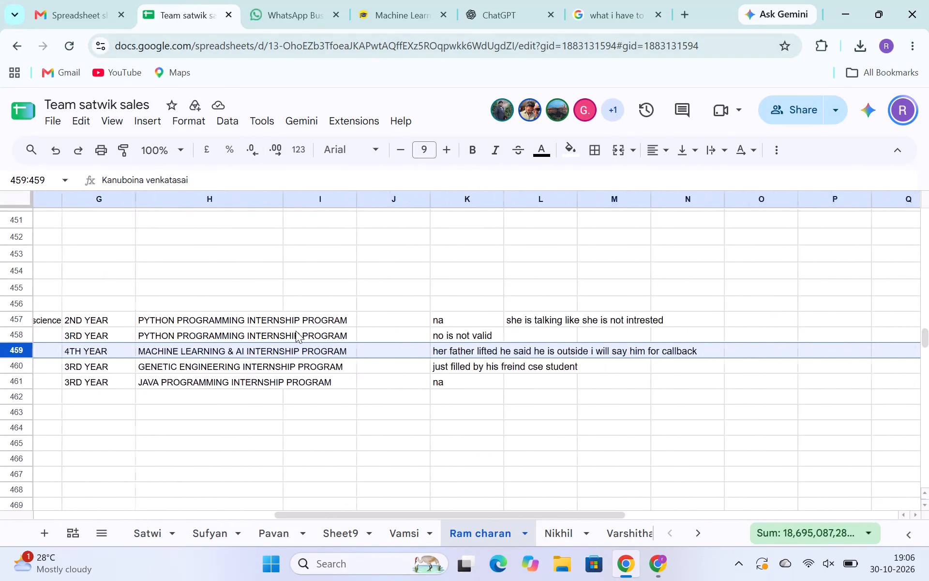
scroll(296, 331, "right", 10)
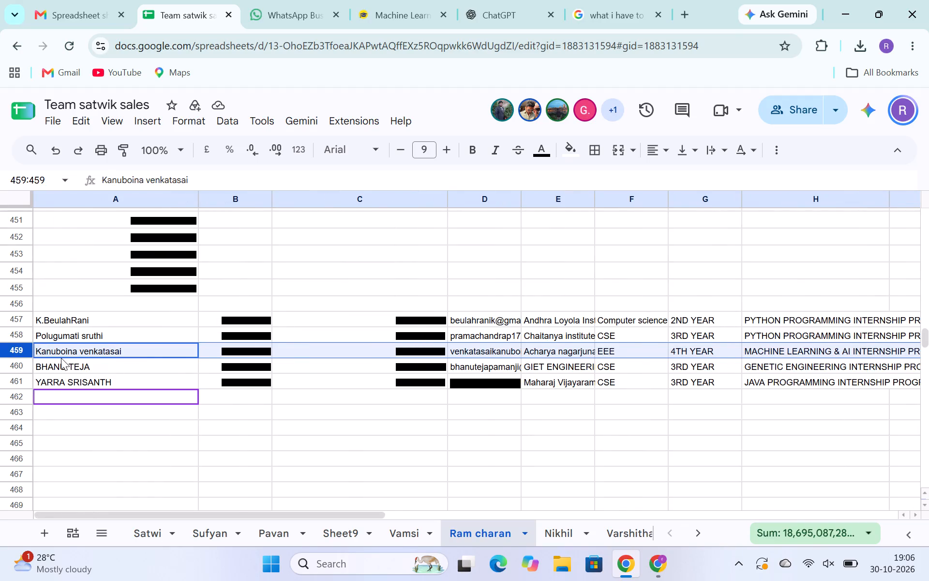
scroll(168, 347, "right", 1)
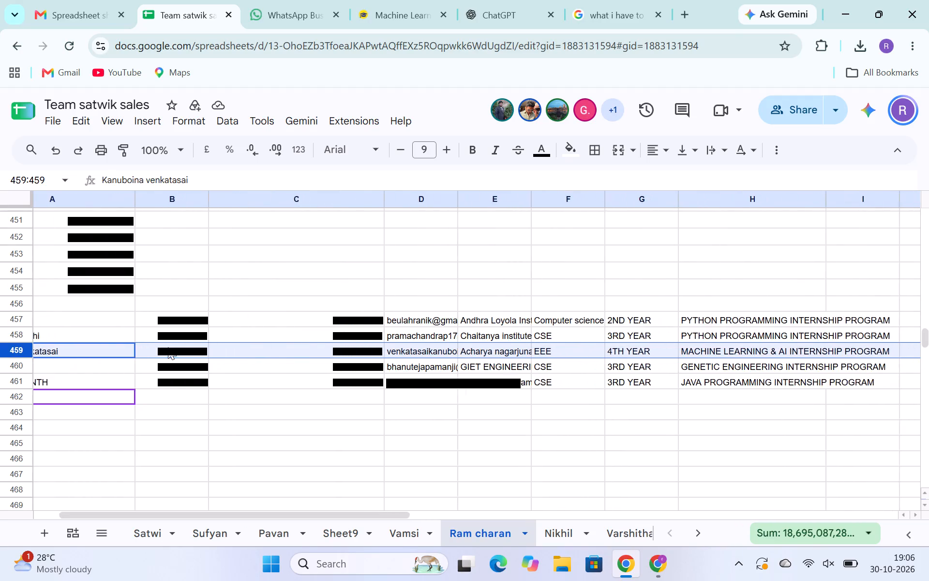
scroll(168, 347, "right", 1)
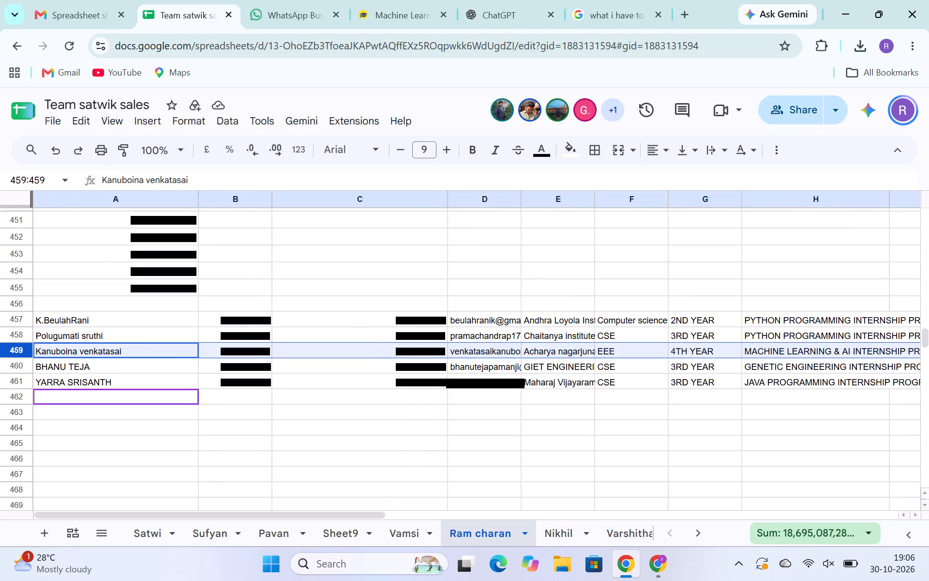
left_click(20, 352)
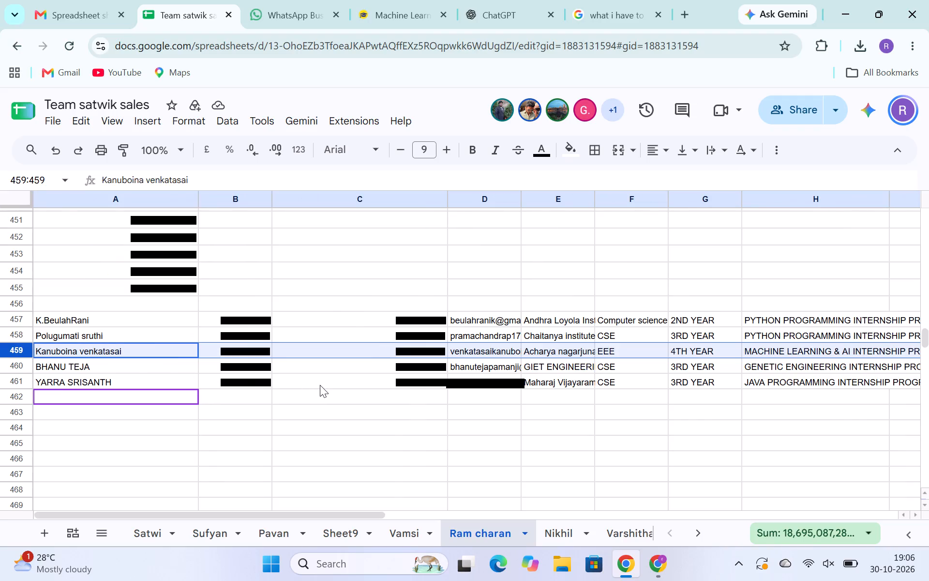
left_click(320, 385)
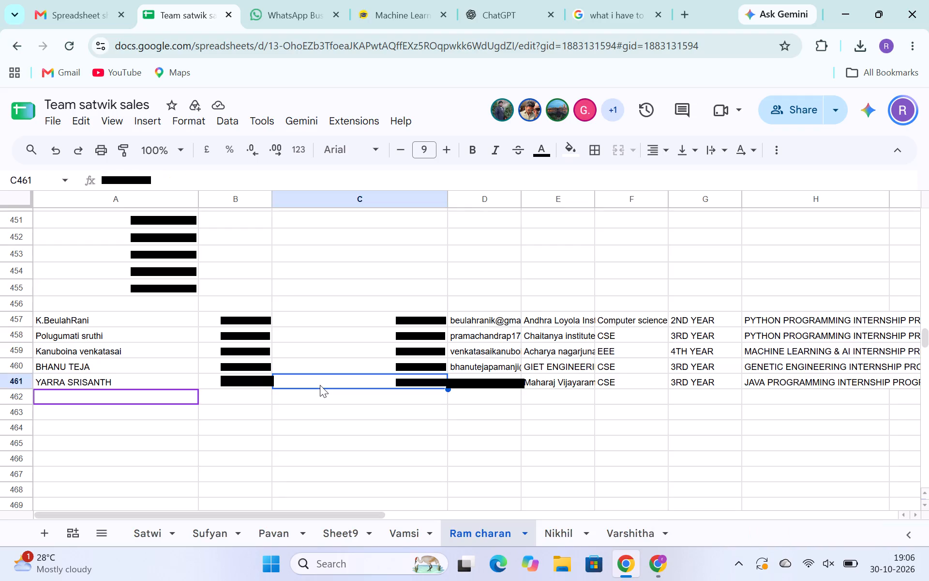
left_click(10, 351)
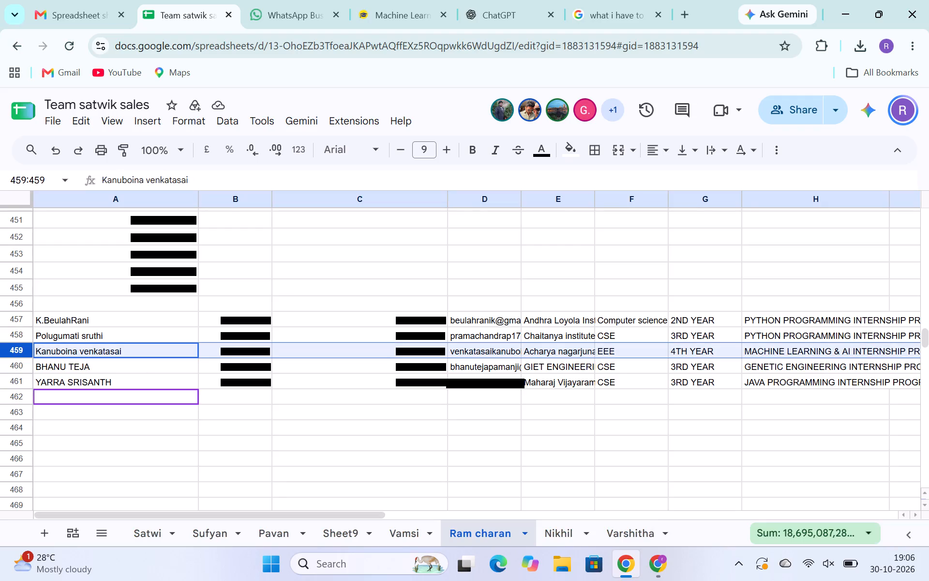
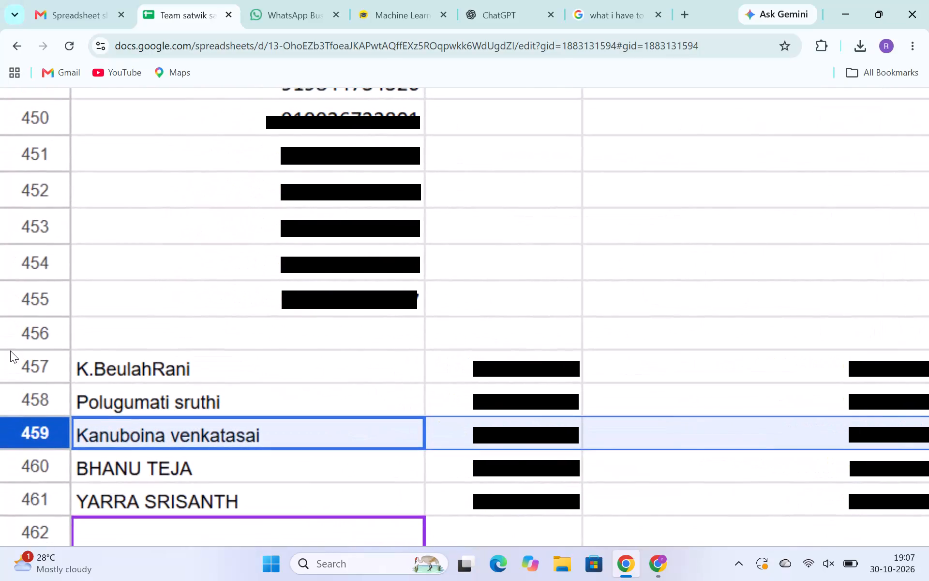
Review the NEXTGEN Engineers-2026 number list and the lead call outcomes recorded just above it.
scroll(10, 351, "up", 1)
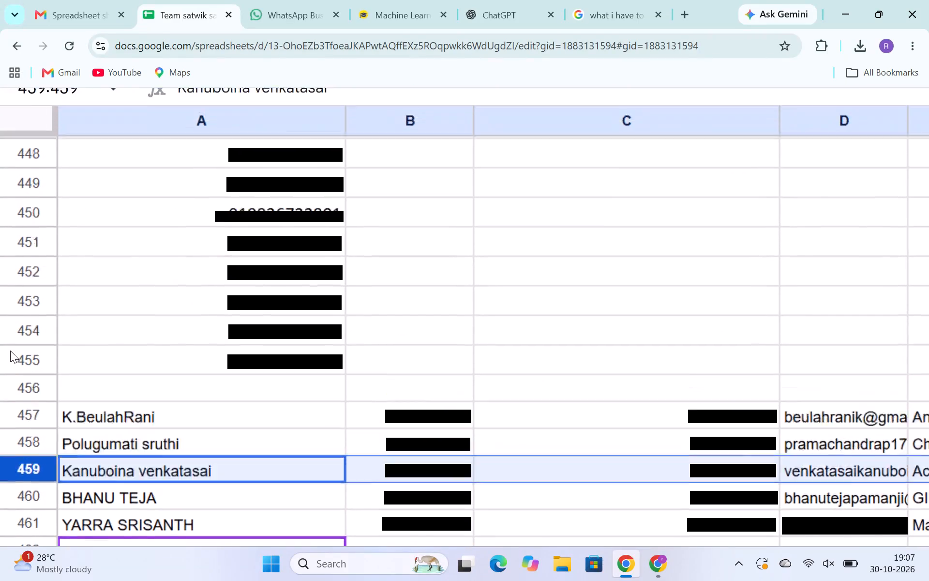
scroll(10, 351, "up", 8)
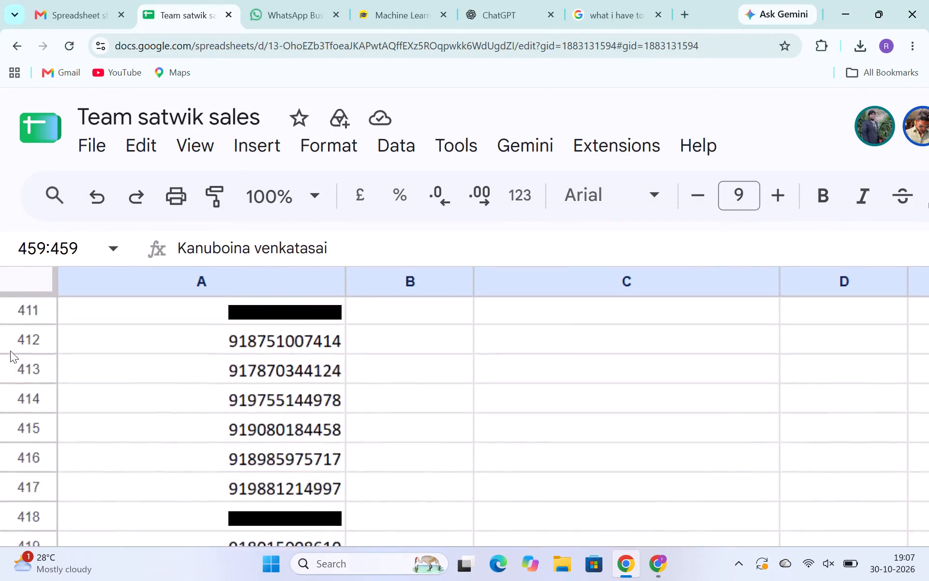
scroll(10, 351, "up", 1)
scroll(10, 351, "down", 3)
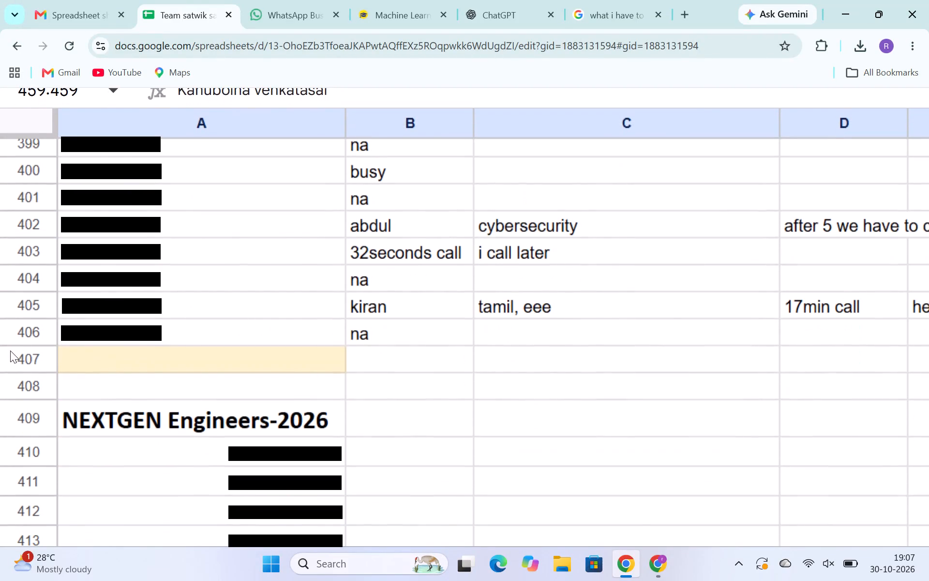
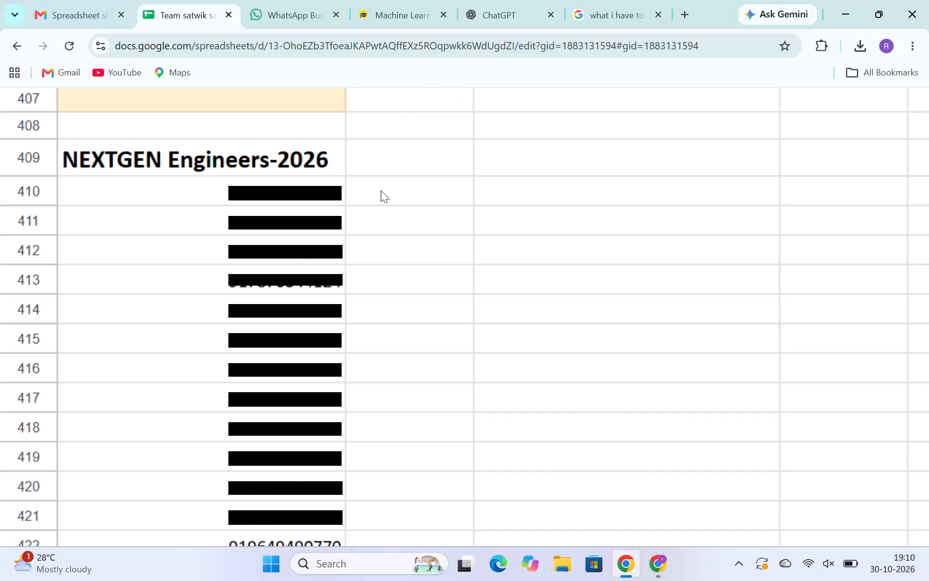
Record the outcome "call busy" beside the first number under NEXTGEN Engineers-2026, and select the second number in the list.
left_click(382, 193)
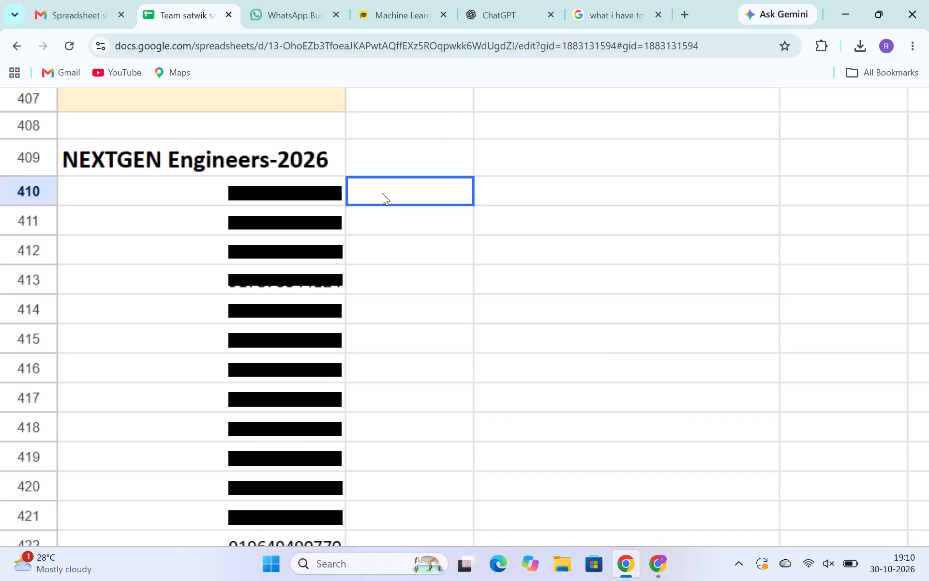
type("call busy")
key("Down")
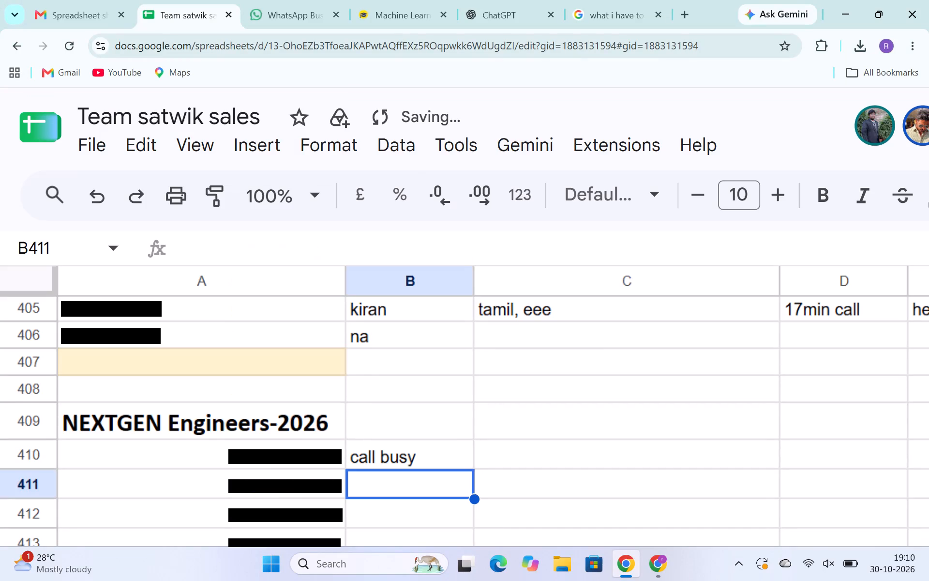
key("Left")
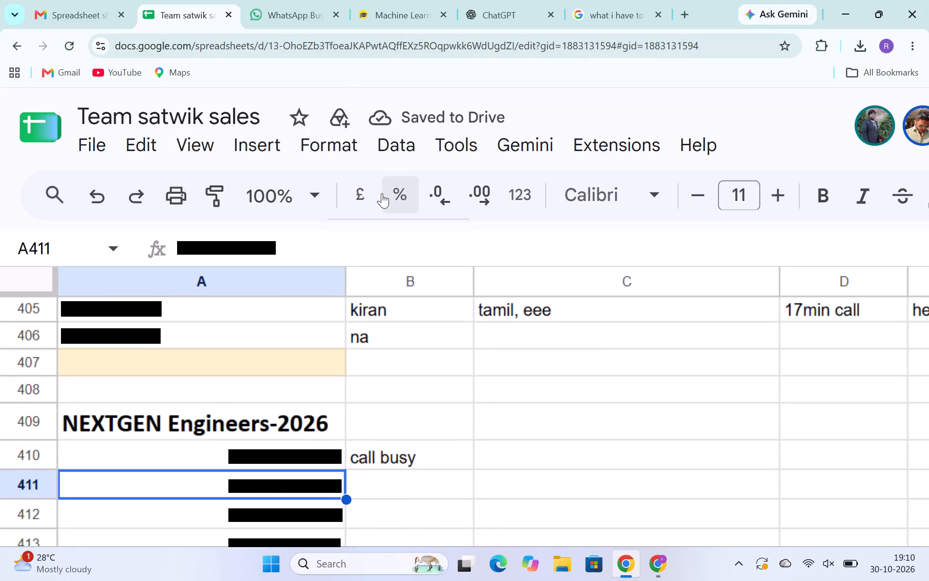
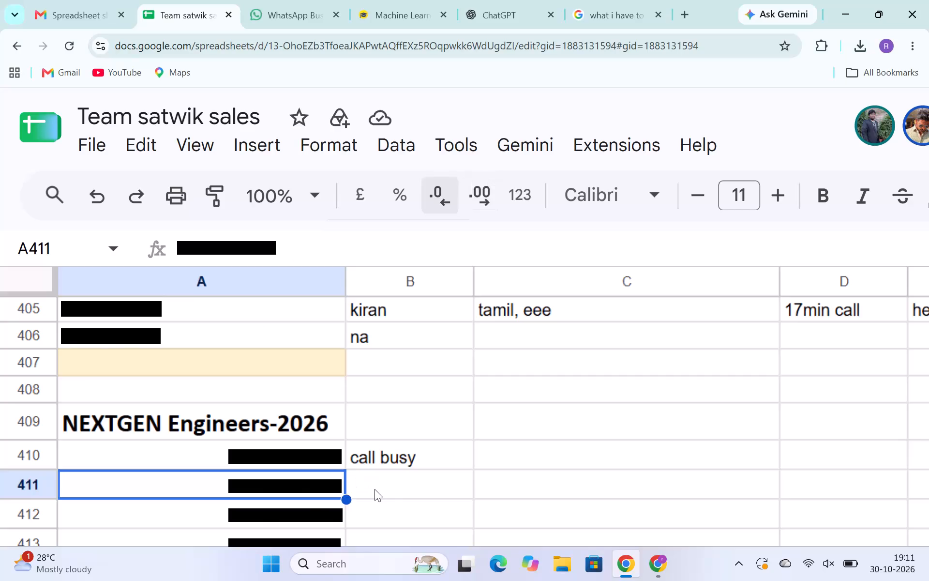
Record the outcome "na" beside the second number under NEXTGEN Engineers-2026, and select the third number in the list.
left_click(376, 489)
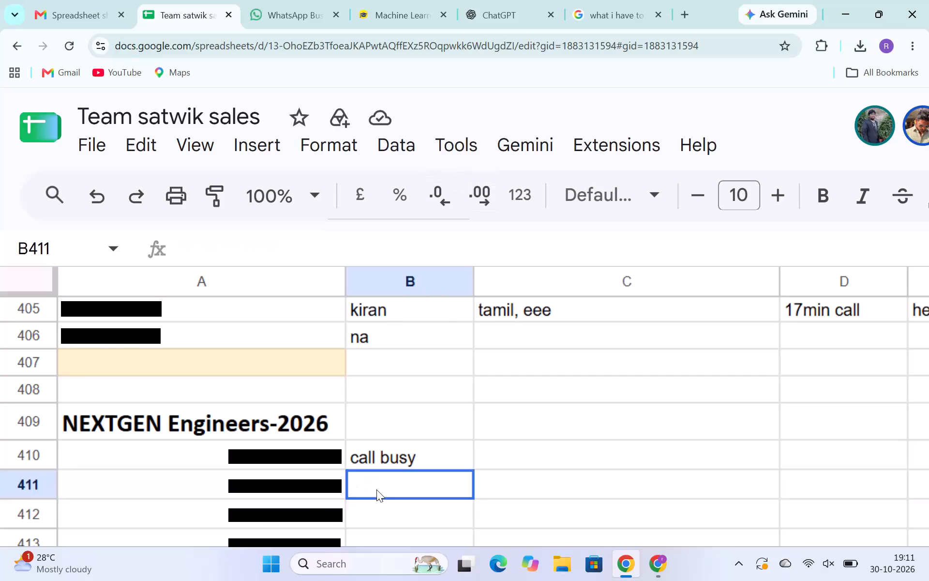
type("na")
key("Down")
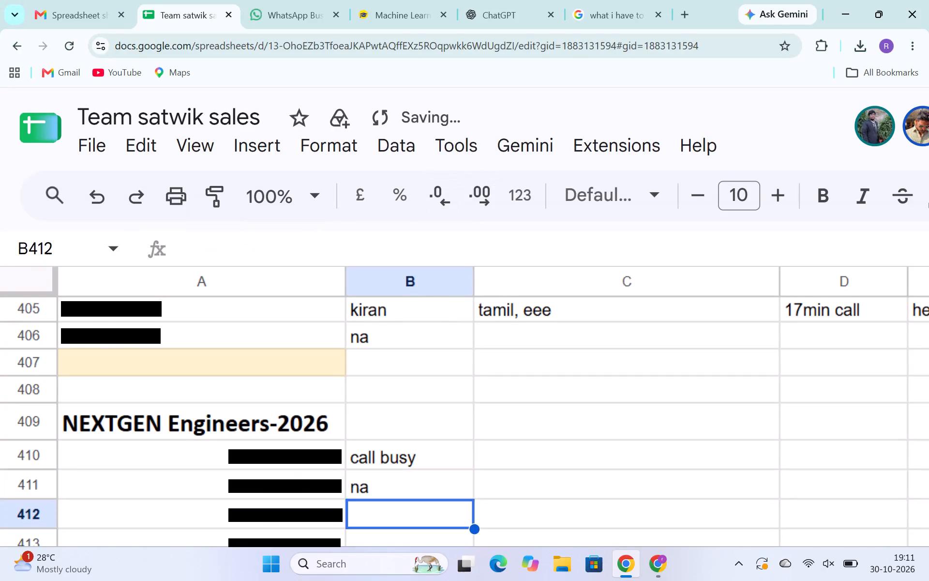
key("Left")
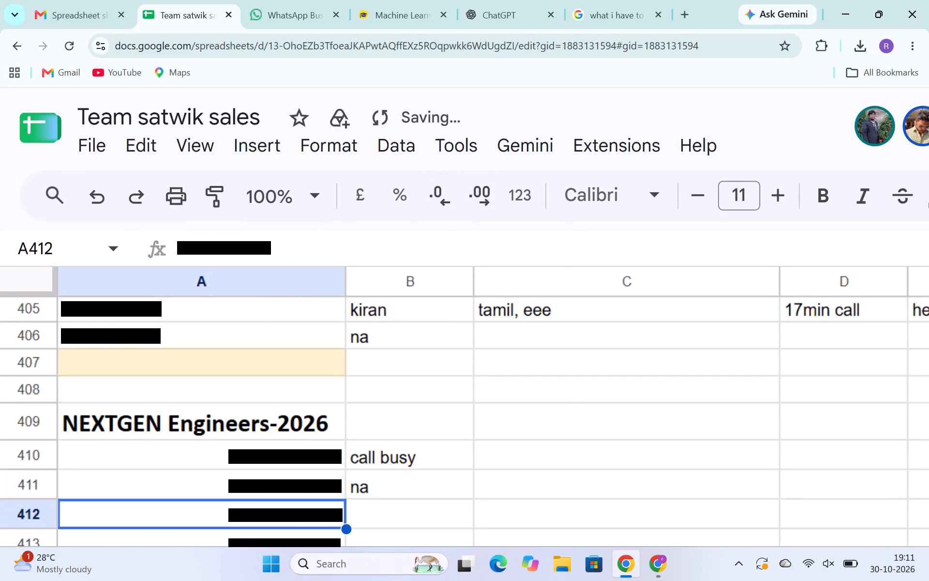
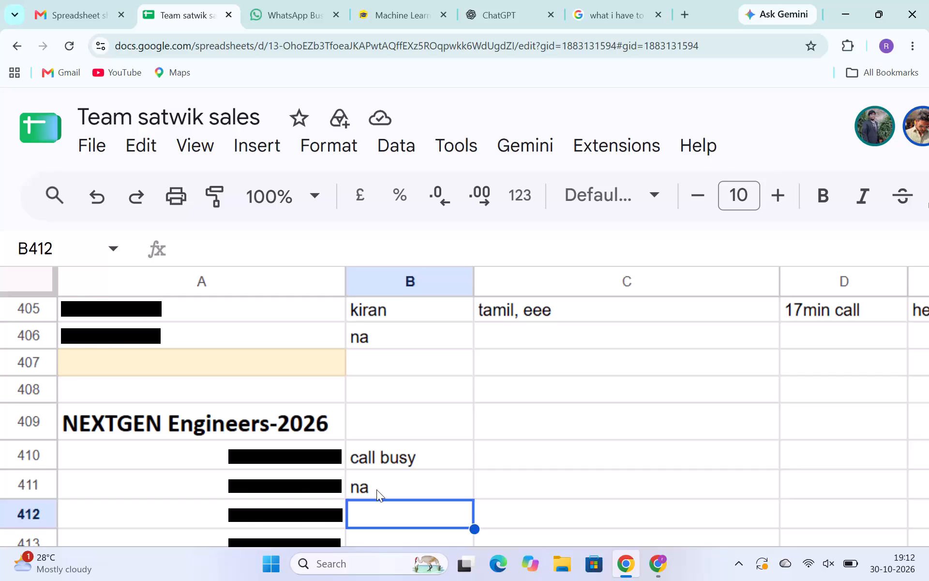
Enter the lead's name "chinmoi" in column B beside the third number under NEXTGEN Engineers-2026.
key("Left")
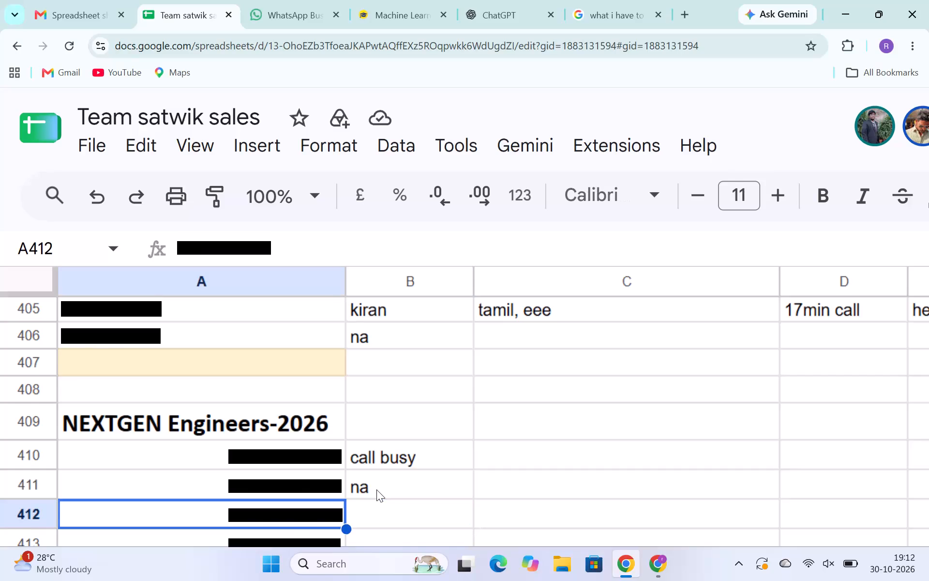
scroll(376, 489, "down", 1)
left_click(364, 377)
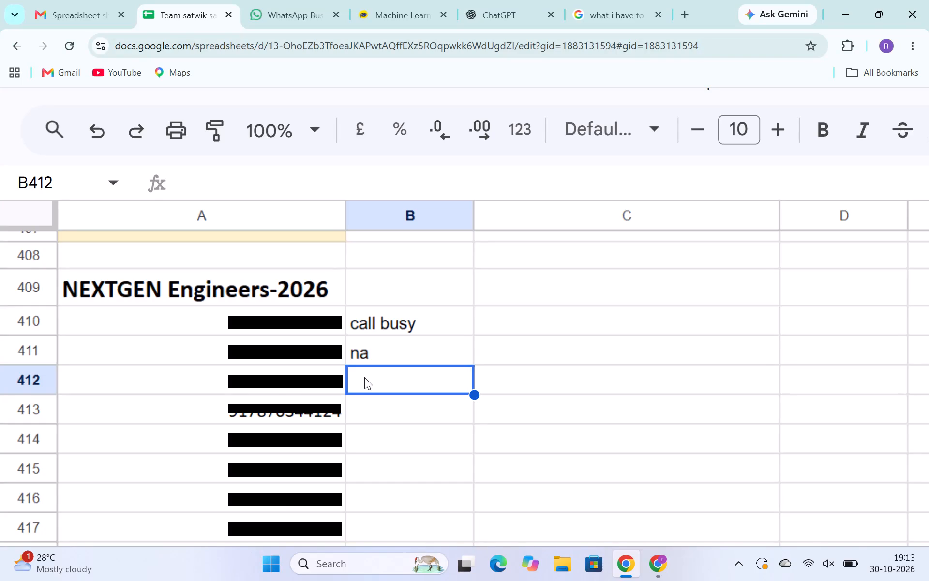
key("s")
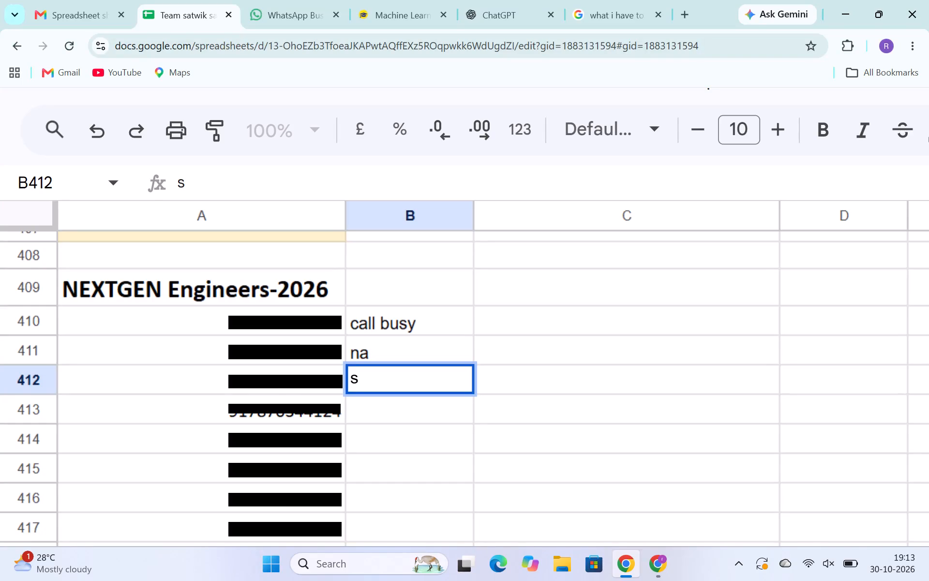
key("BackSpace")
type("chi")
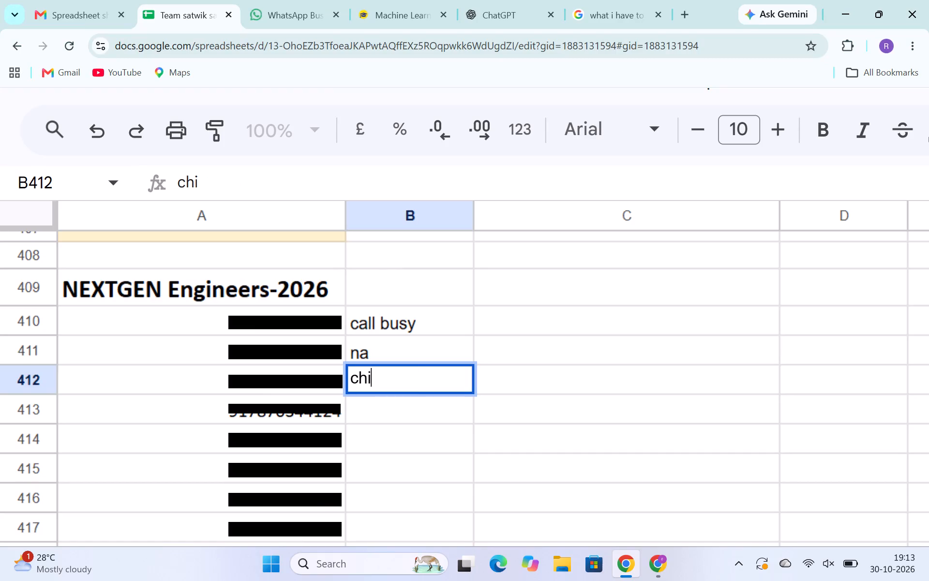
type("na")
key("BackSpace")
type("moi")
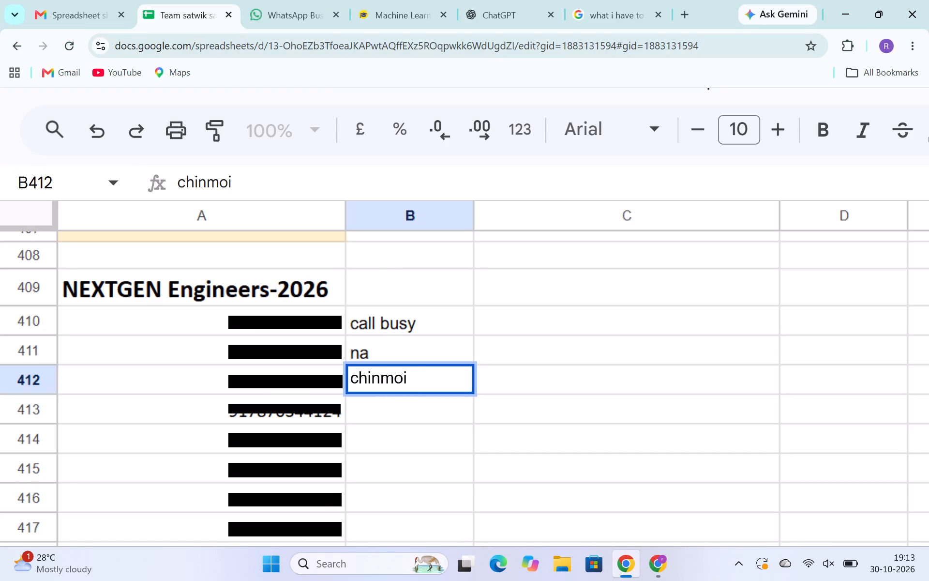
key("space")
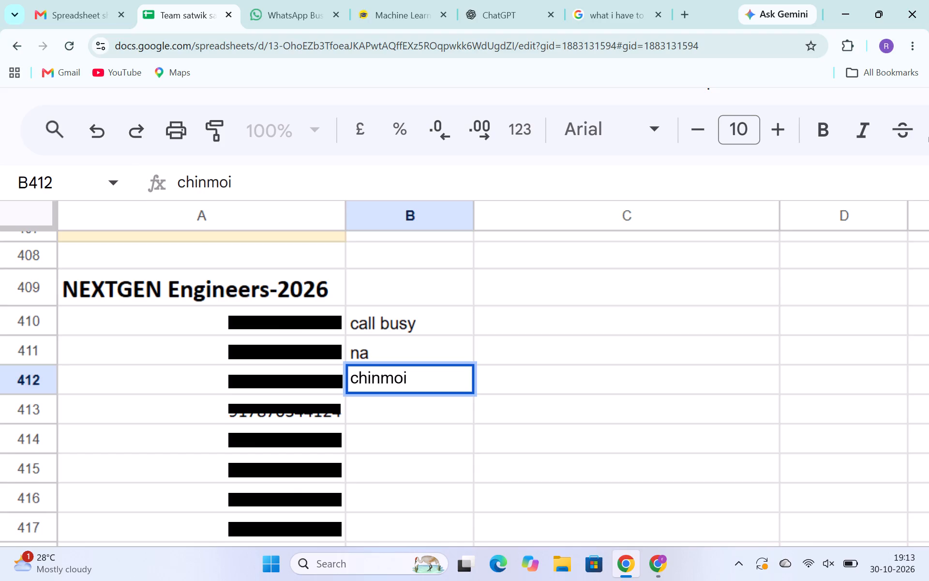
key("s")
key("BackSpace")
Enter the year note "1st," in column C of the third NEXTGEN Engineers-2026 lead's row.
left_click(505, 379)
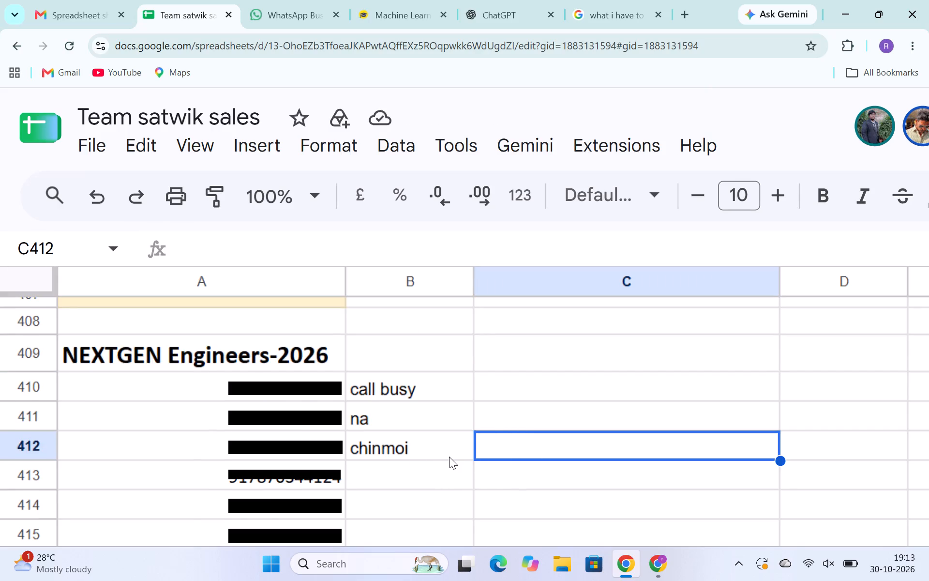
type("1s")
key("t")
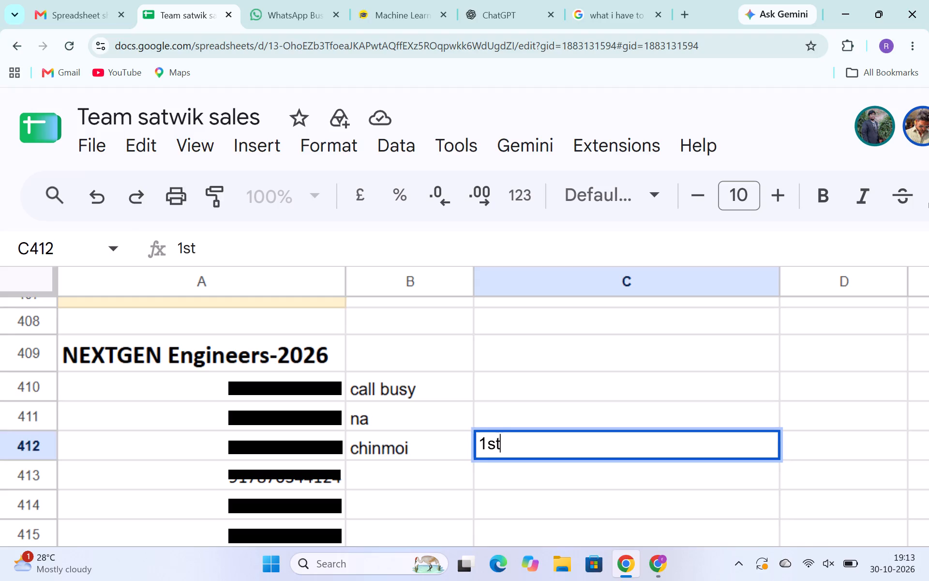
key("comma")
scroll(411, 537, "down", 6)
scroll(411, 537, "up", 5)
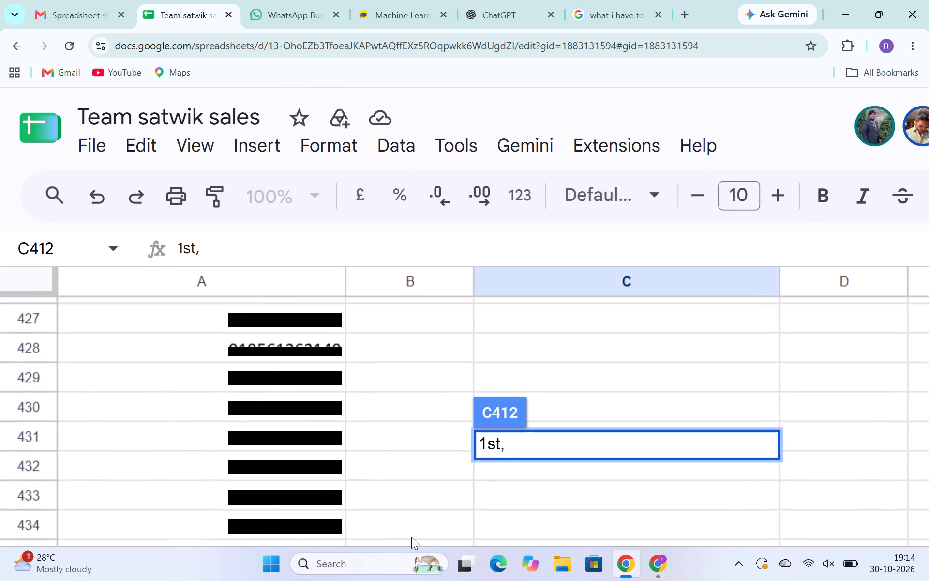
scroll(411, 537, "up", 7)
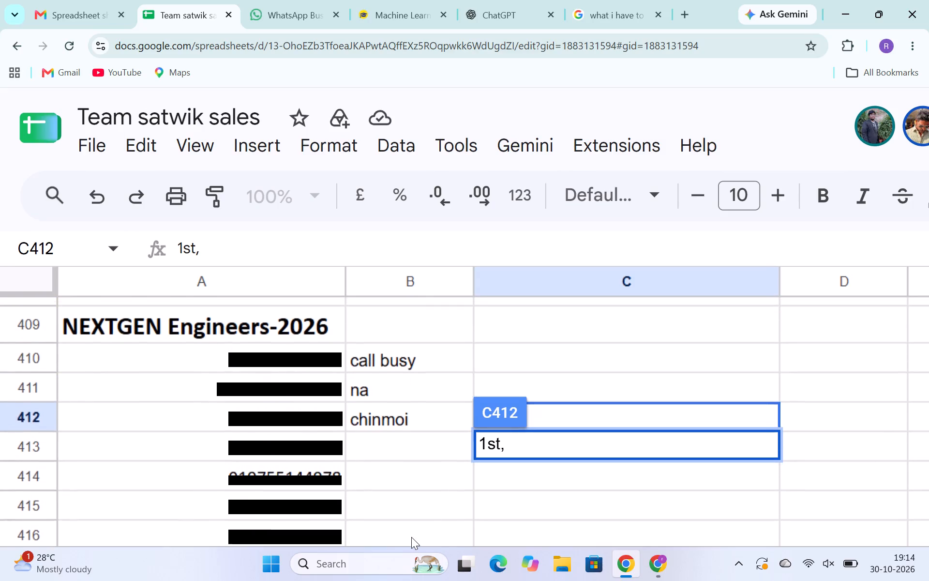
left_click(393, 502)
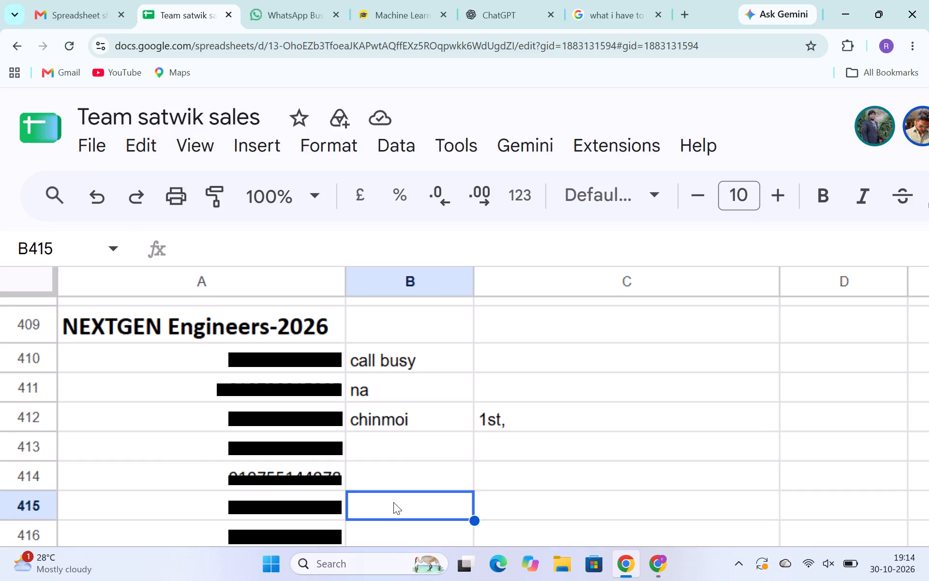
left_click(514, 368)
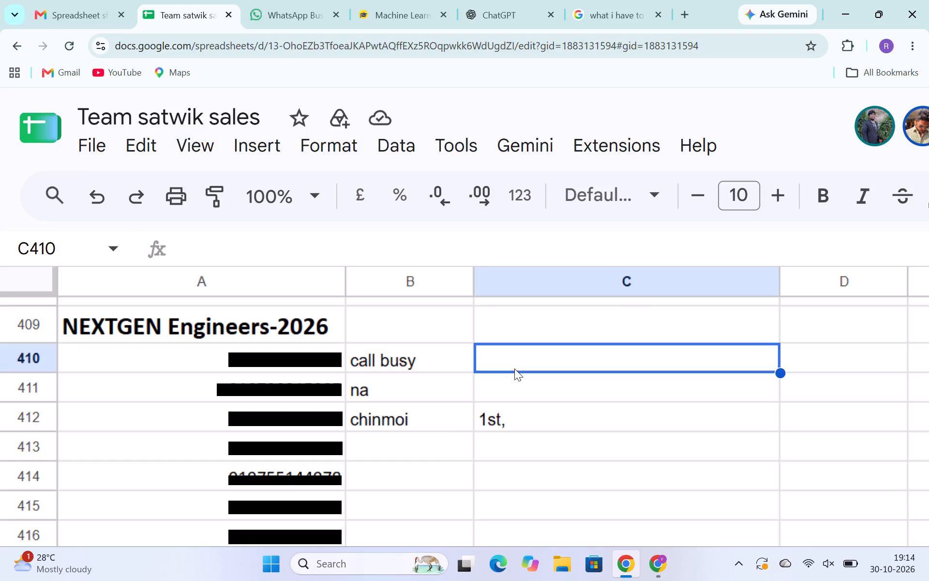
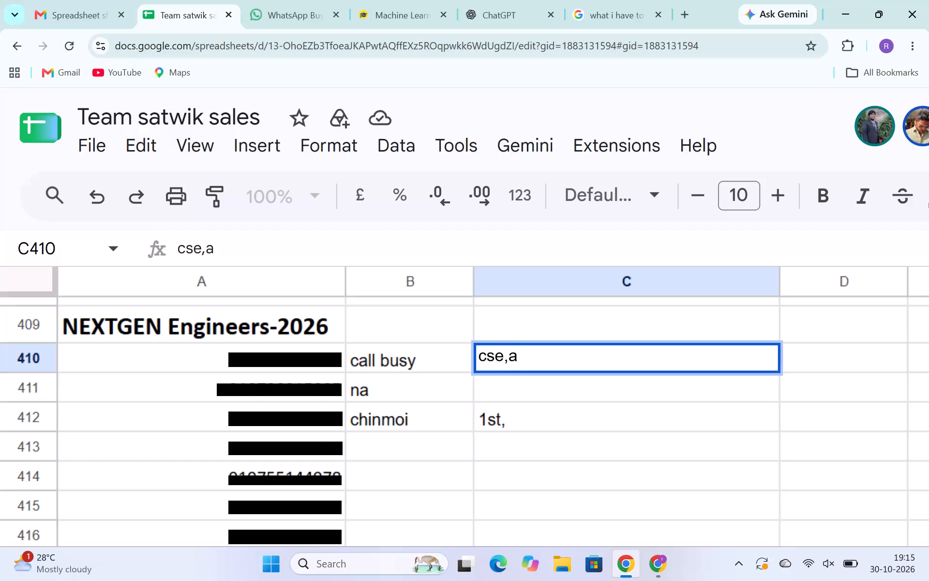
Complete the branch note in column C of the first NEXTGEN Engineers-2026 lead's row as "cse,aiml,".
type("iml")
key("comma")
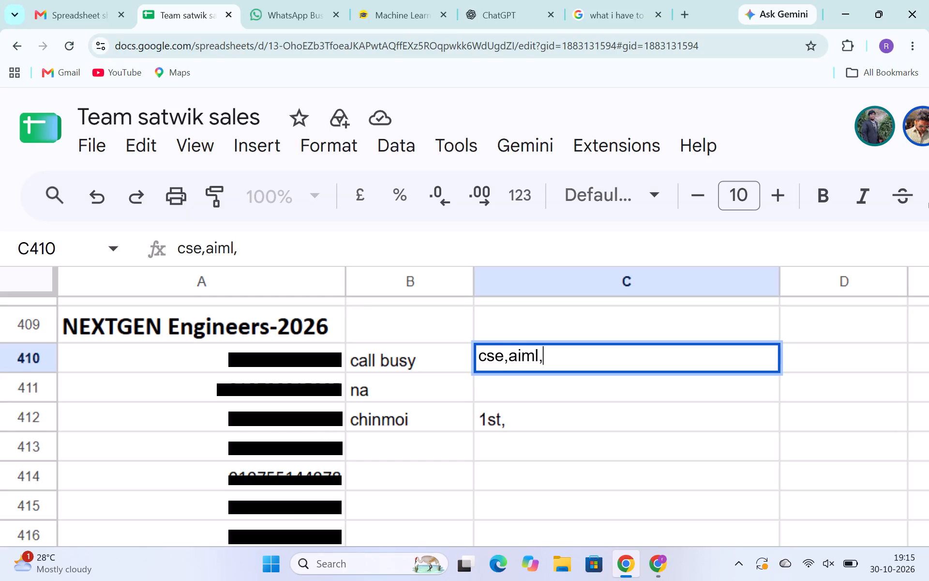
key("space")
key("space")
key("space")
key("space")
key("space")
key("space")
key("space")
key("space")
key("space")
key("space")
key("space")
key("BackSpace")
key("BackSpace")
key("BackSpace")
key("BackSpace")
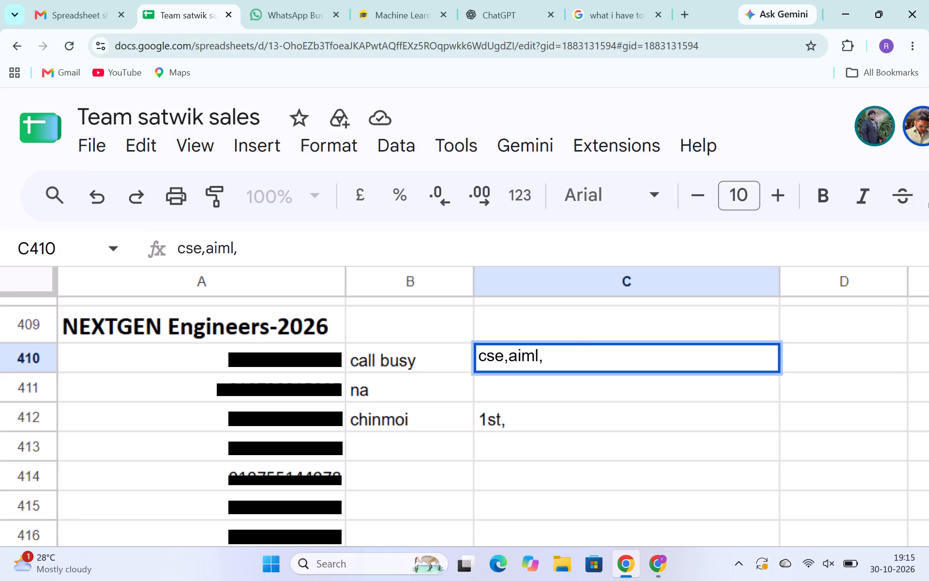
Commit the "cse,aiml," note in the first NEXTGEN Engineers-2026 lead's row and select the empty column D cell beside it.
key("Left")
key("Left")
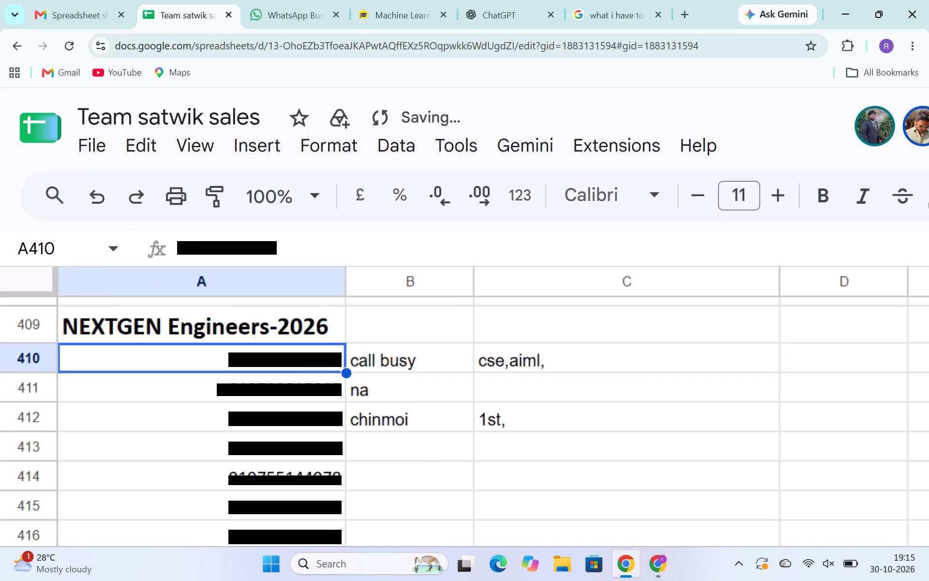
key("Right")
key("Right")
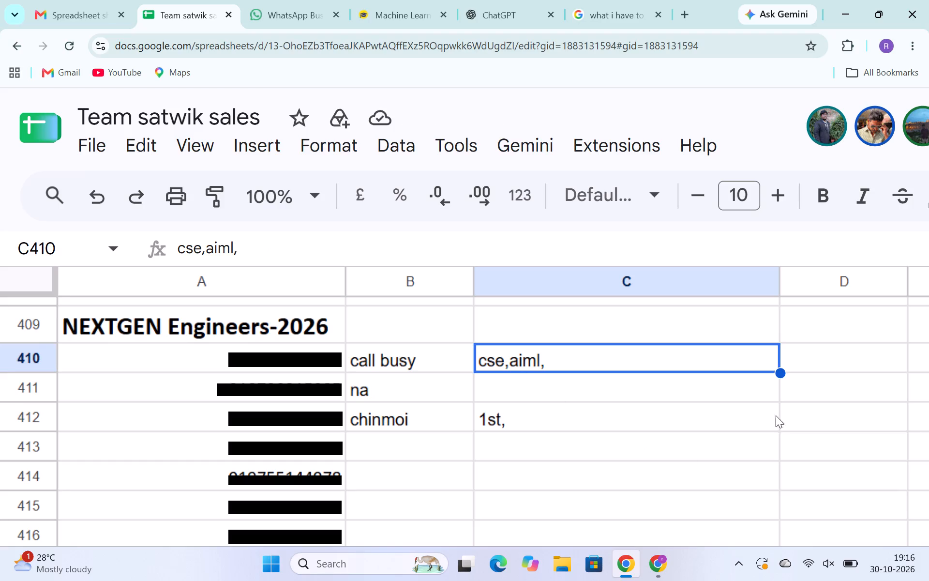
left_click(818, 361)
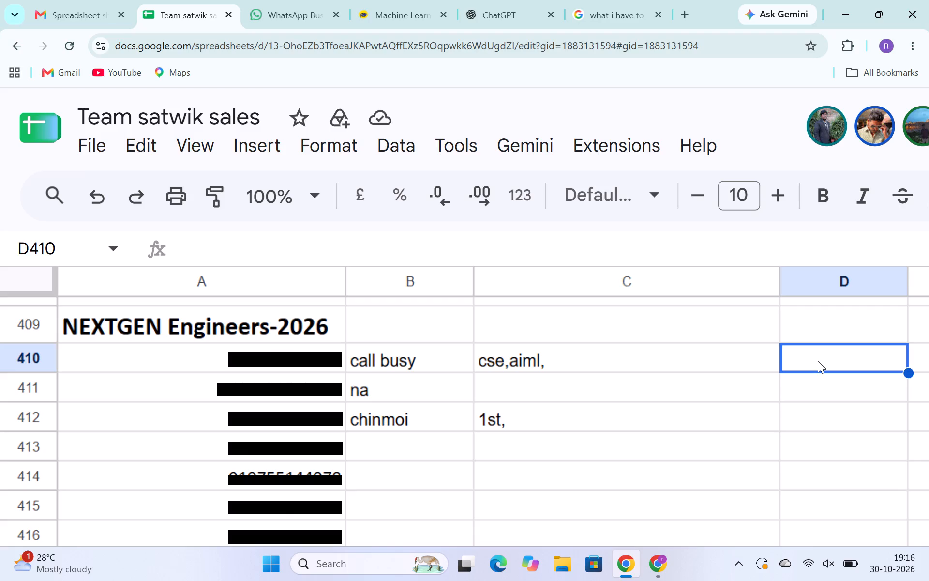
Switch to the Learners Track Machine Learning & AI course page to review the Smart Learning and Advance Learning fees.
left_click(409, 11)
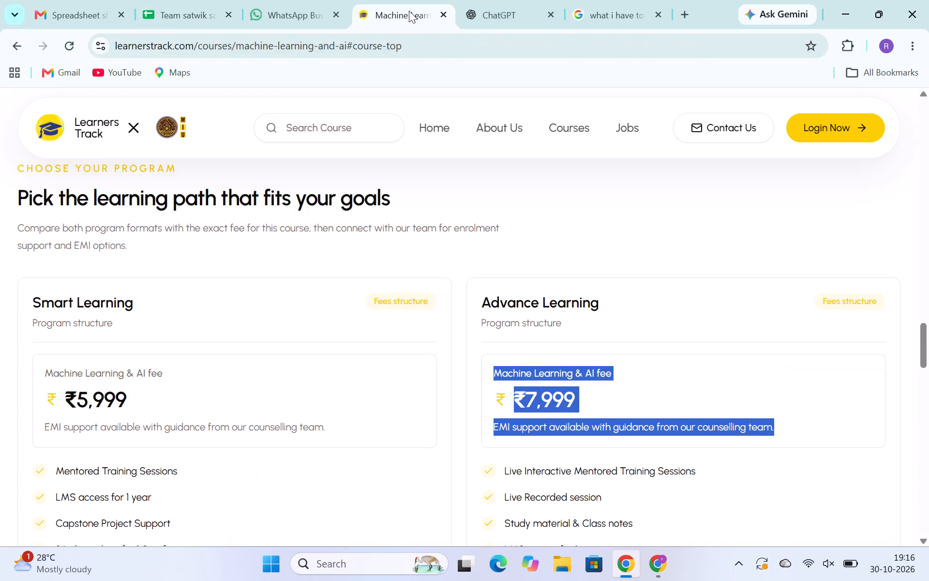
left_click(452, 264)
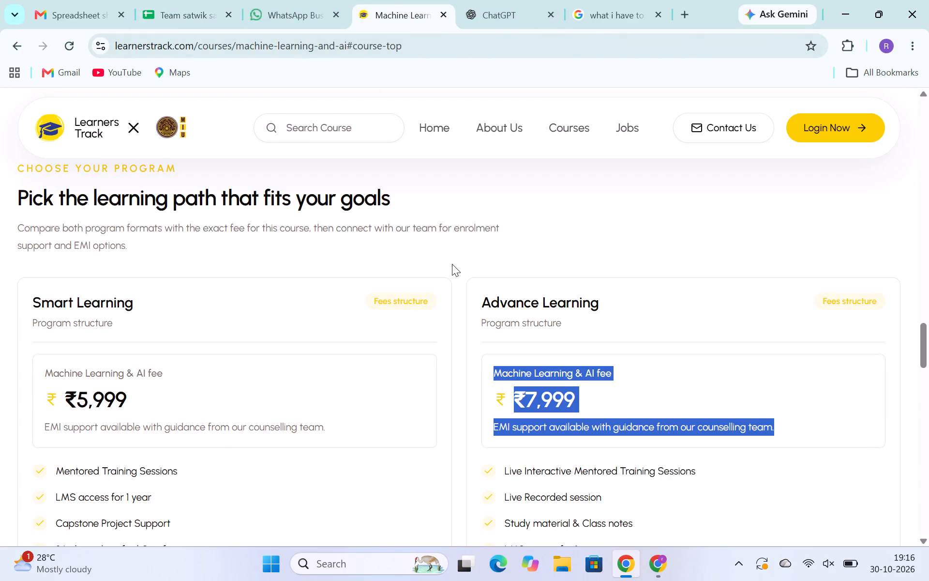
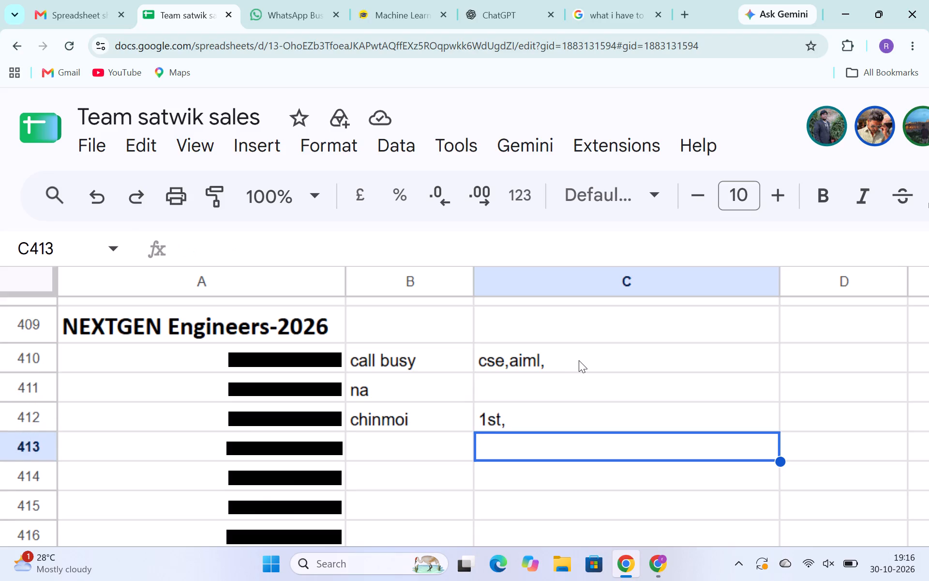
Go to the next uncalled lead's number in column A, row 413, of the NEXTGEN Engineers-2026 list.
key("Left")
key("Left")
scroll(579, 360, "down", 1)
scroll(579, 360, "right", 3)
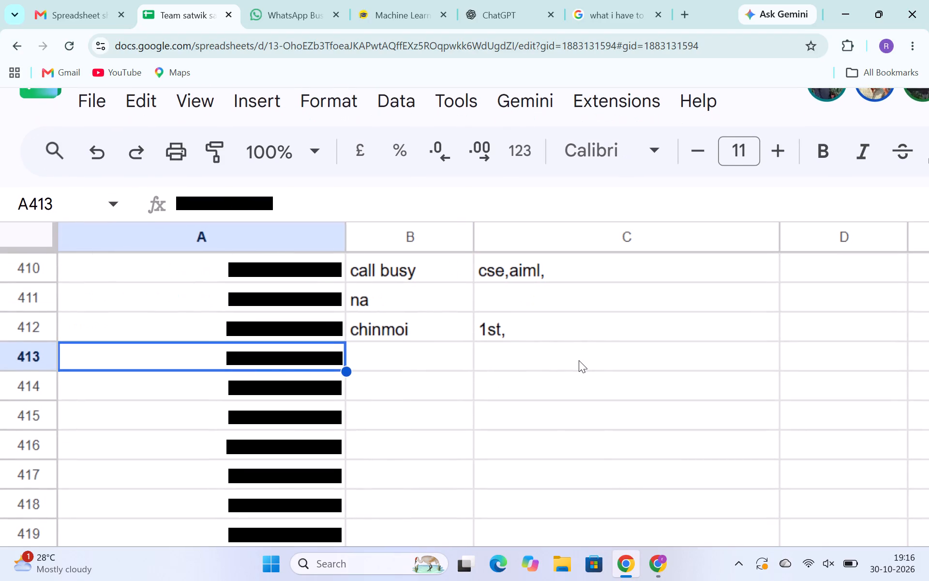
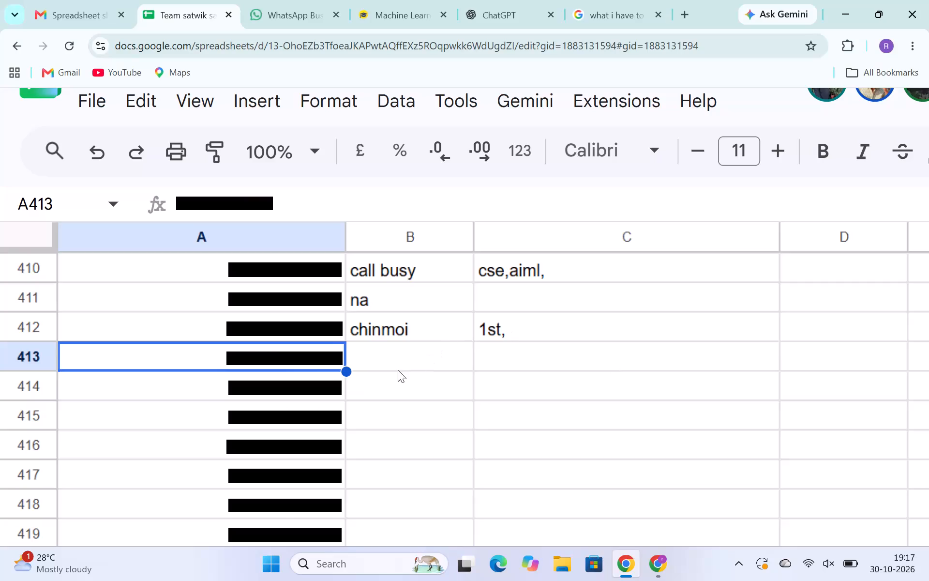
Record the call outcome for the lead in row 413 as "na" in column B.
left_click(398, 370)
type("na")
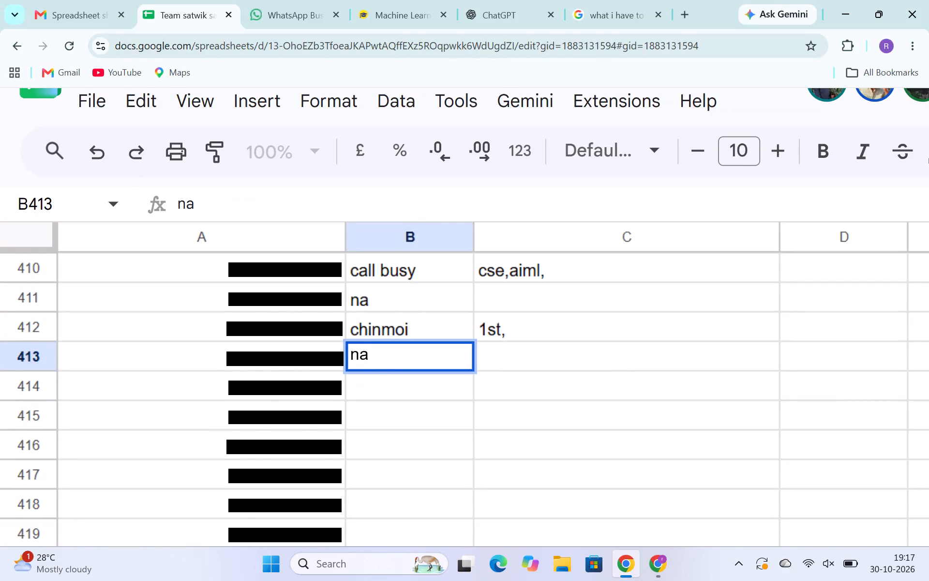
key("Down")
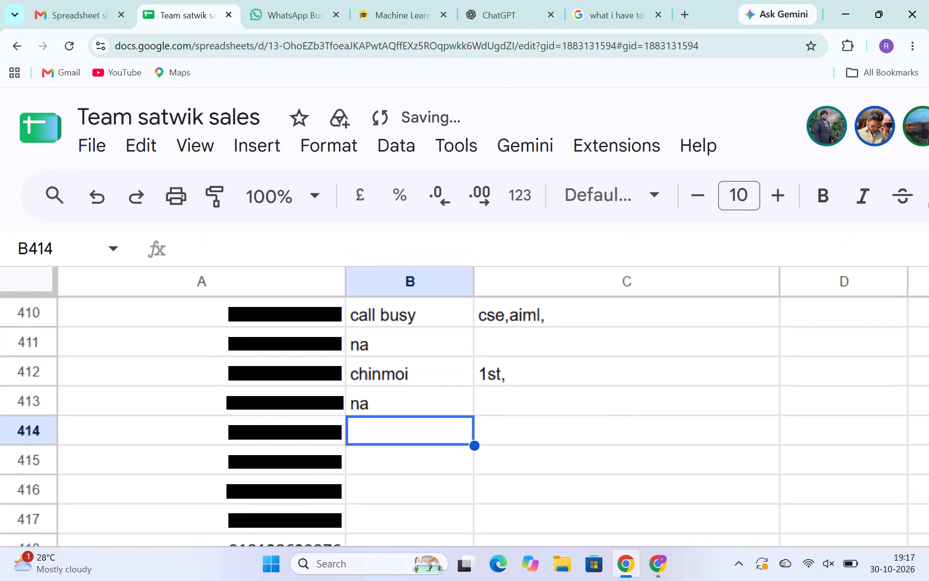
Go to the next uncalled lead's number in column A, row 414.
left_click(296, 433)
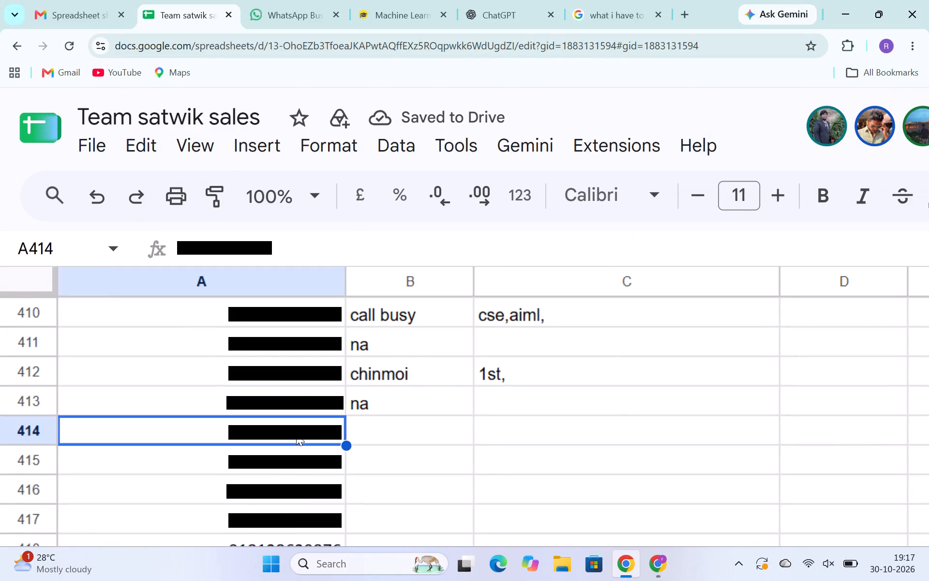
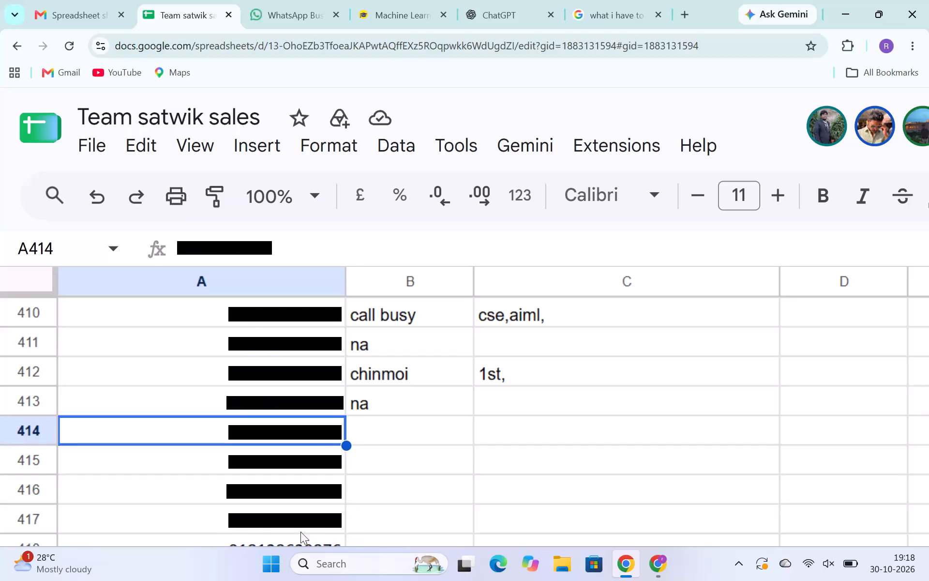
Record the lead's name and year in row 414, column B, as "pranjal,1styear".
scroll(254, 461, "down", 1)
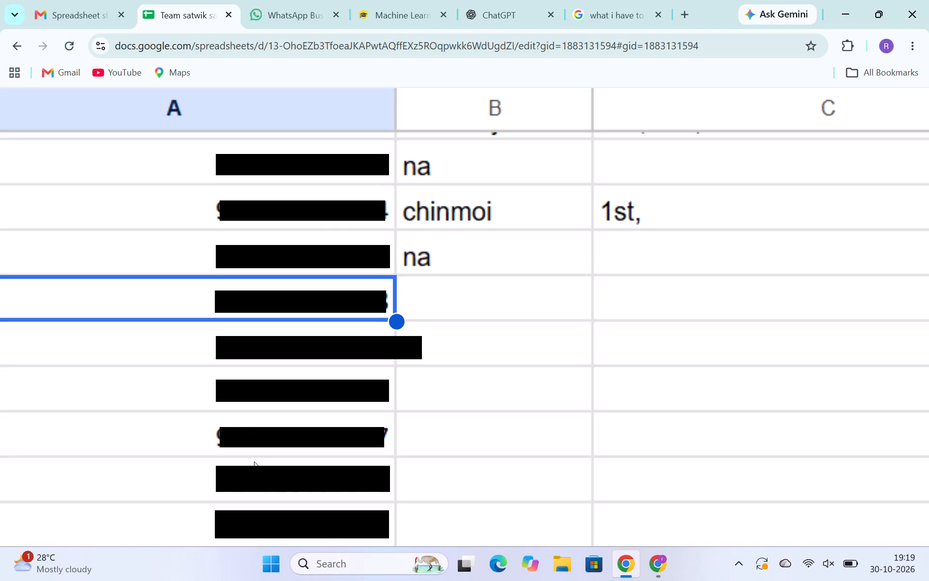
scroll(254, 461, "right", 6)
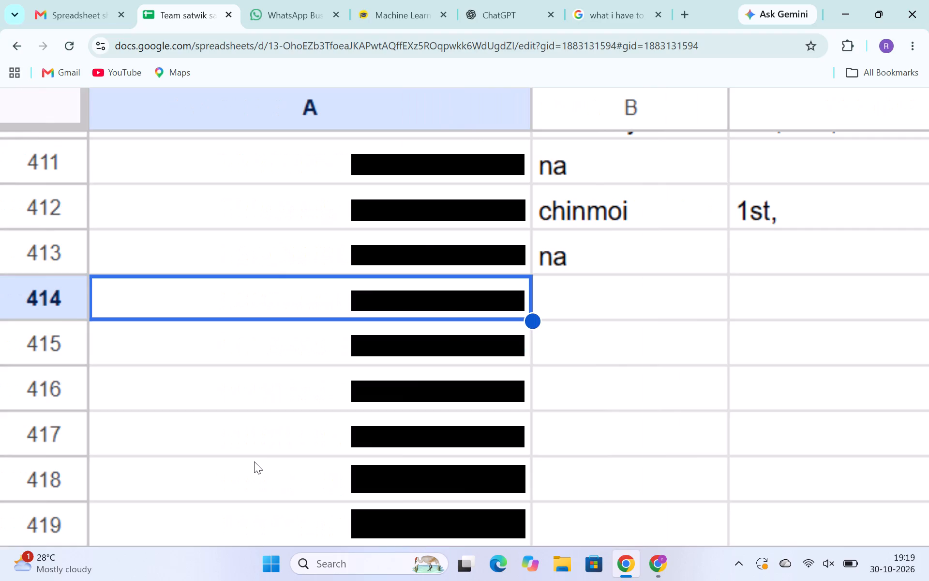
scroll(254, 461, "left", 4)
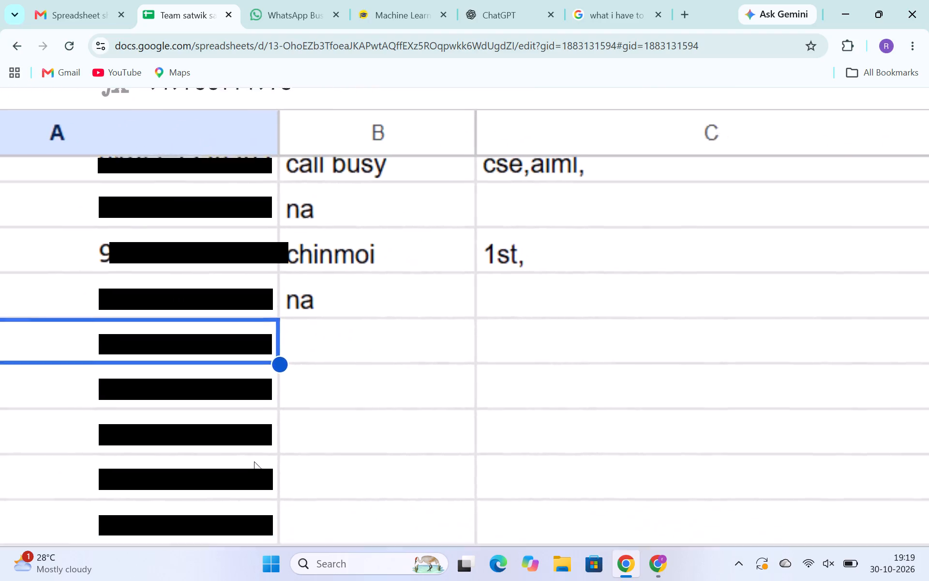
scroll(254, 461, "right", 4)
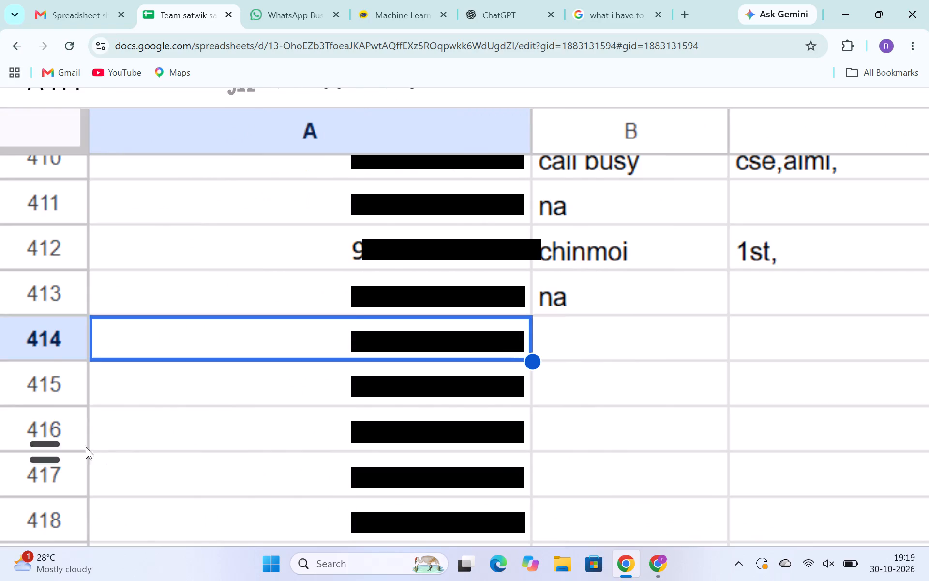
left_click(66, 339)
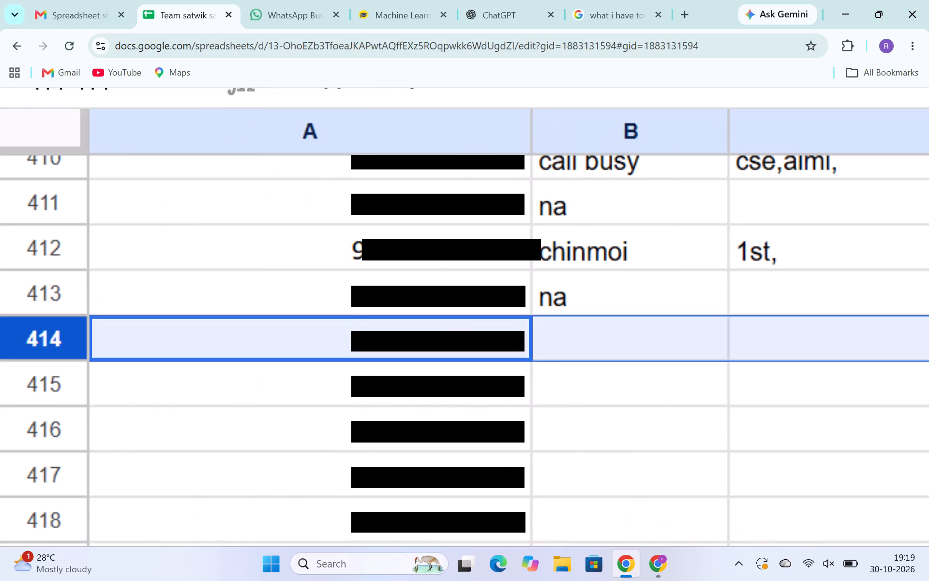
scroll(66, 339, "left", 4)
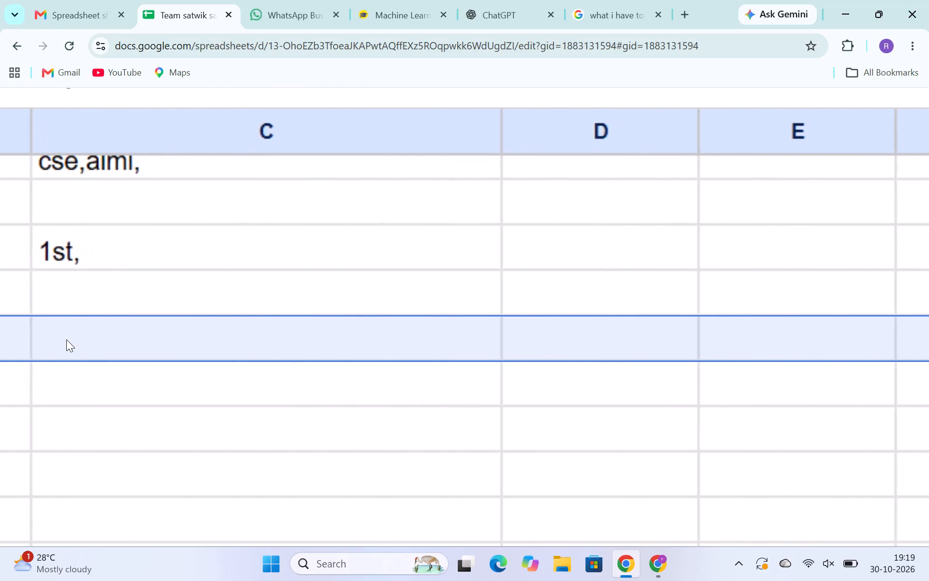
scroll(66, 339, "right", 7)
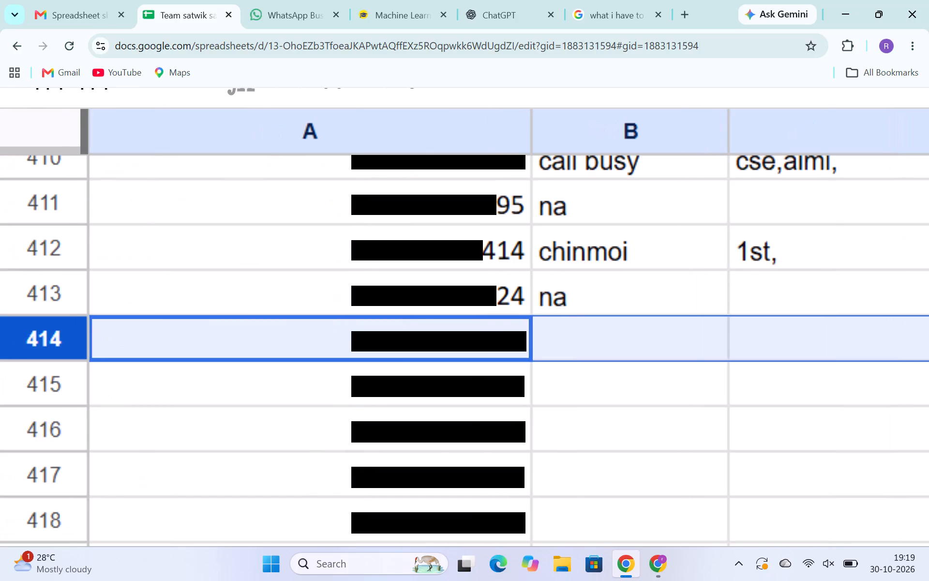
left_click(543, 326)
scroll(543, 326, "left", 1)
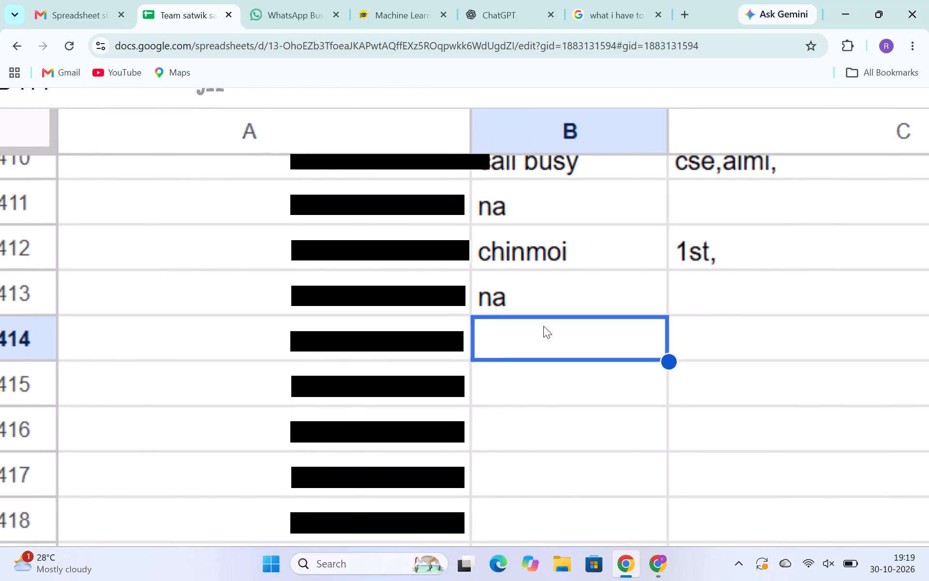
scroll(543, 326, "left", 1)
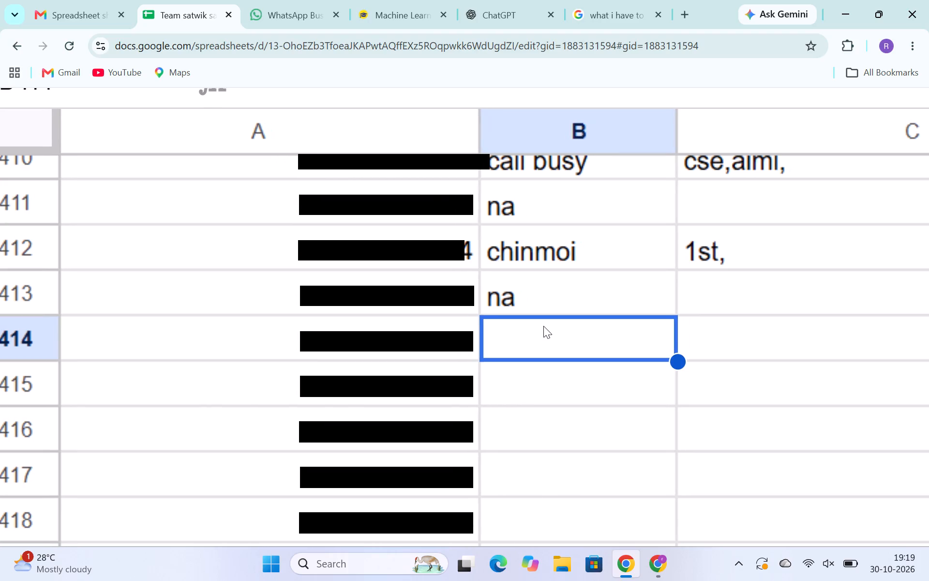
key("p")
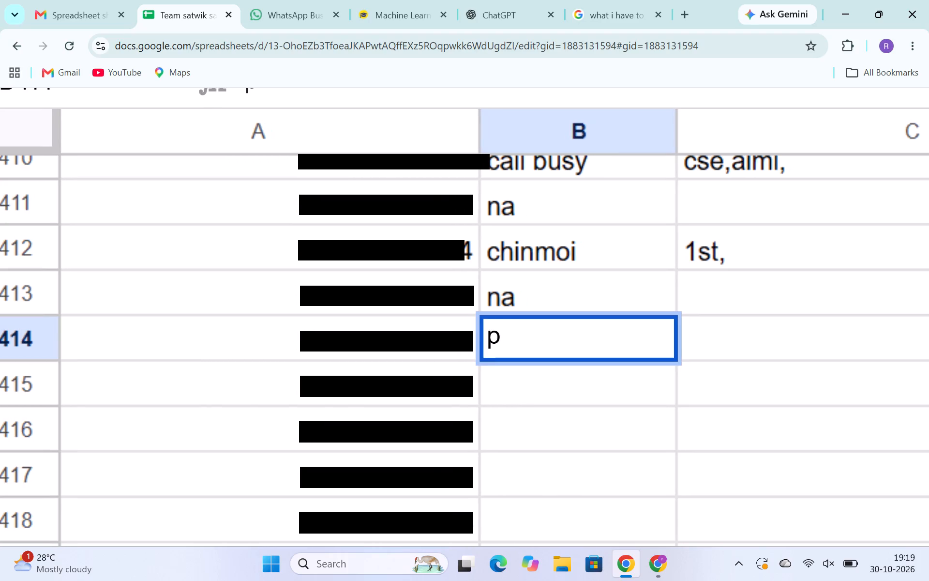
key("r")
key("BackSpace")
key("BackSpace")
type("pranjal")
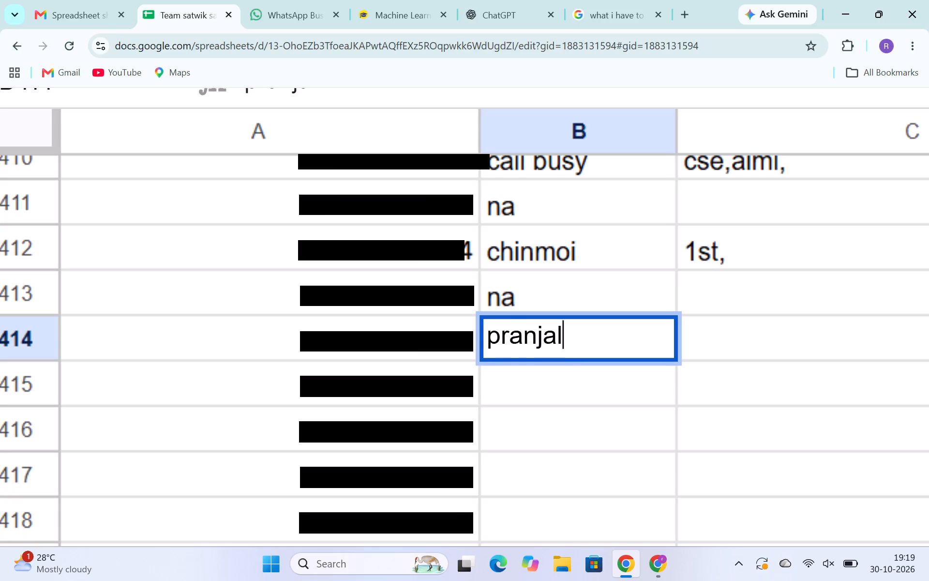
key("comma")
type("1styear")
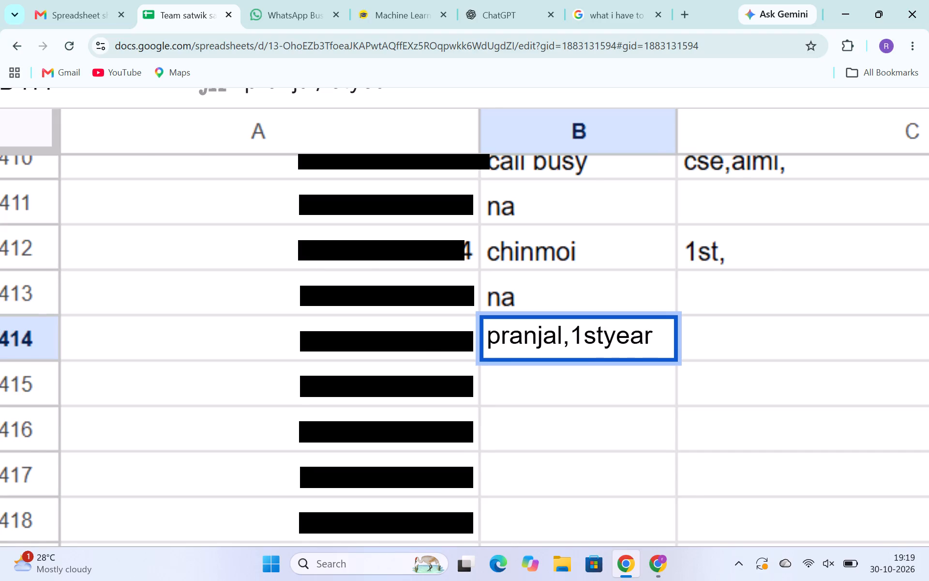
Fill in row 414 with the branch "metullergy" in column C and the college "nit raipur" in column D.
key("Right")
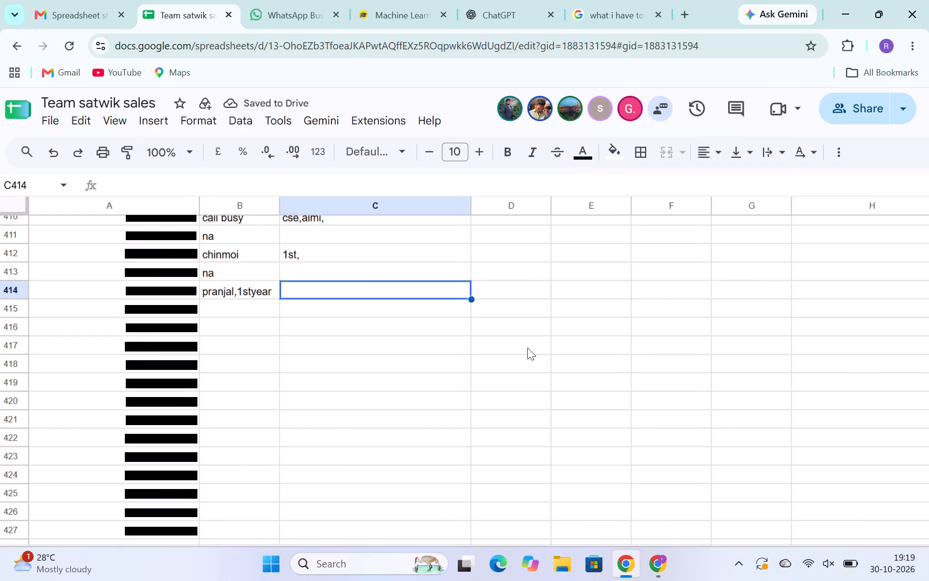
type("metull")
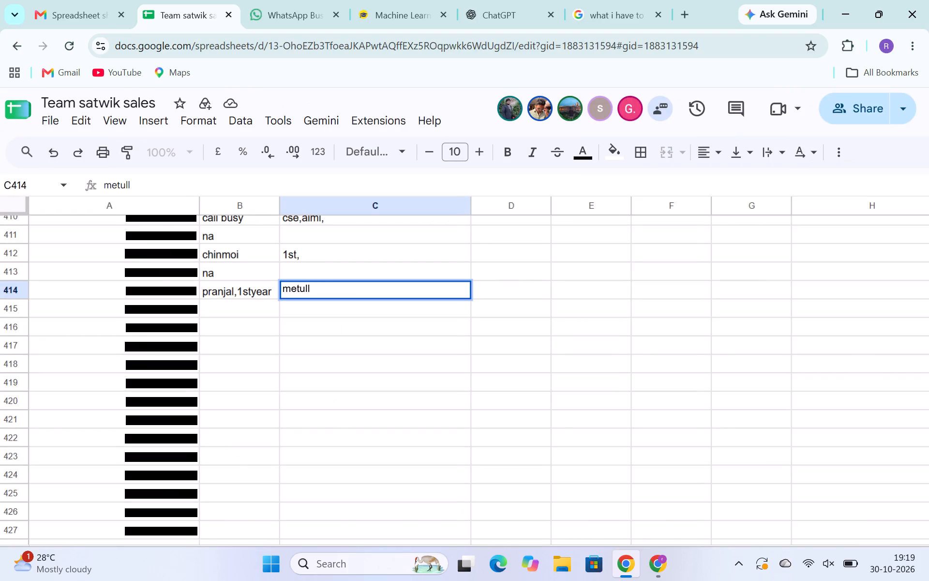
type("ergy")
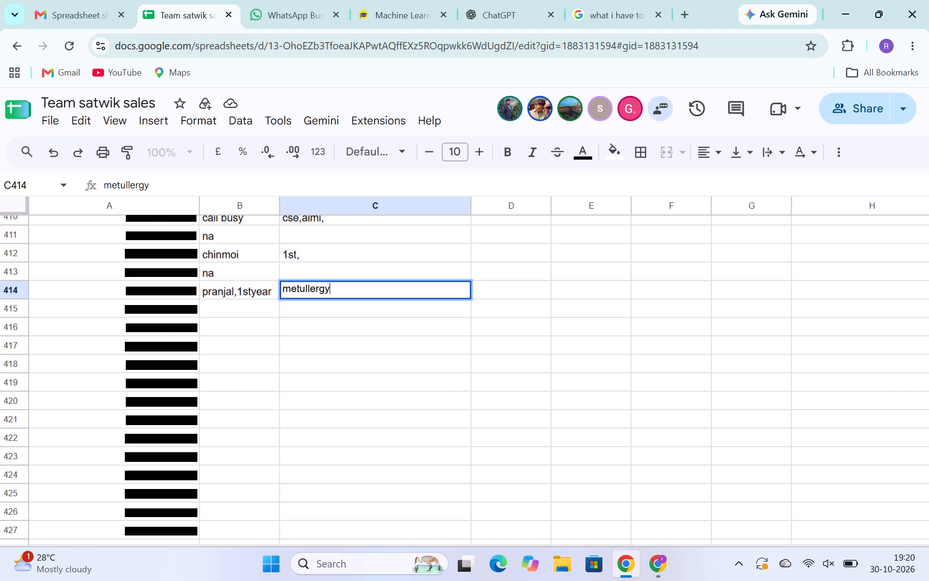
key("Right")
type("nit")
key("space")
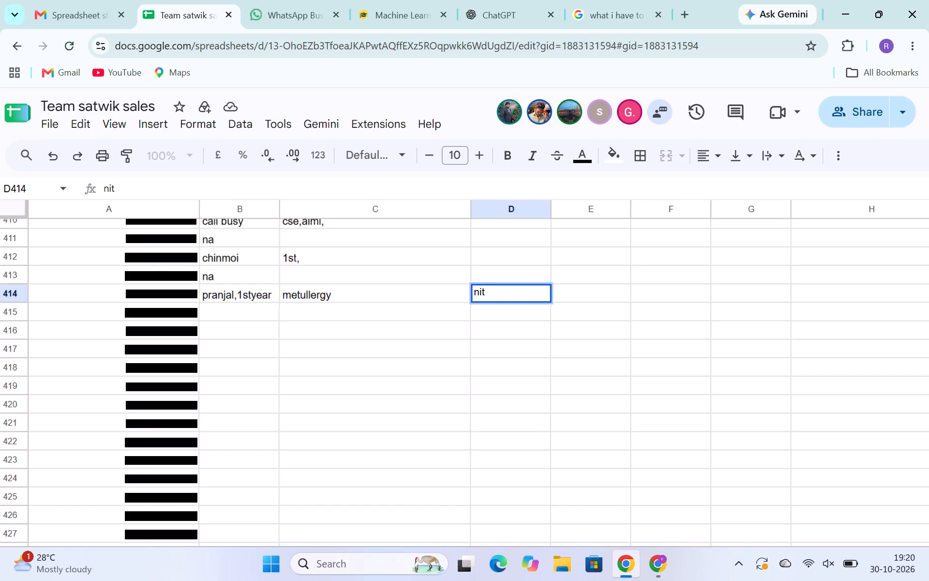
type("raipur")
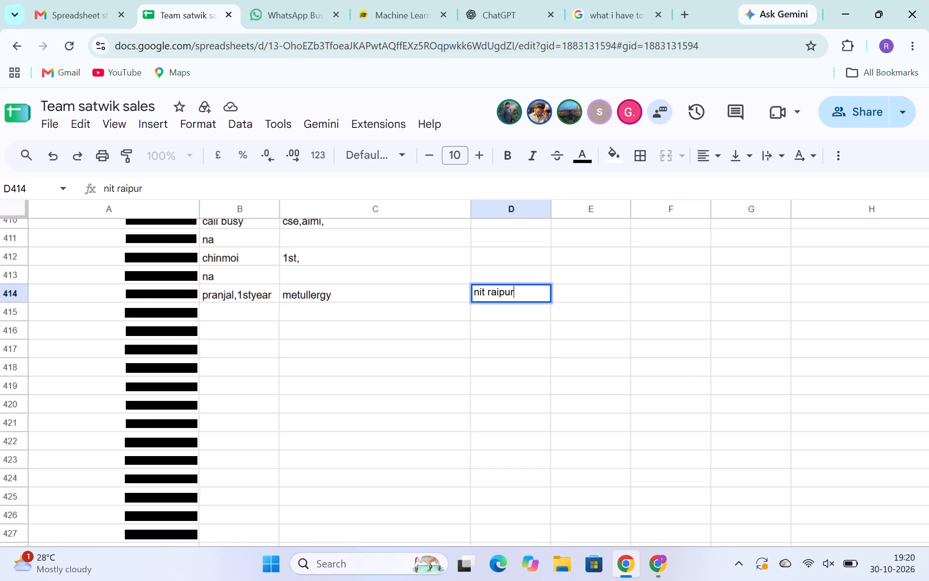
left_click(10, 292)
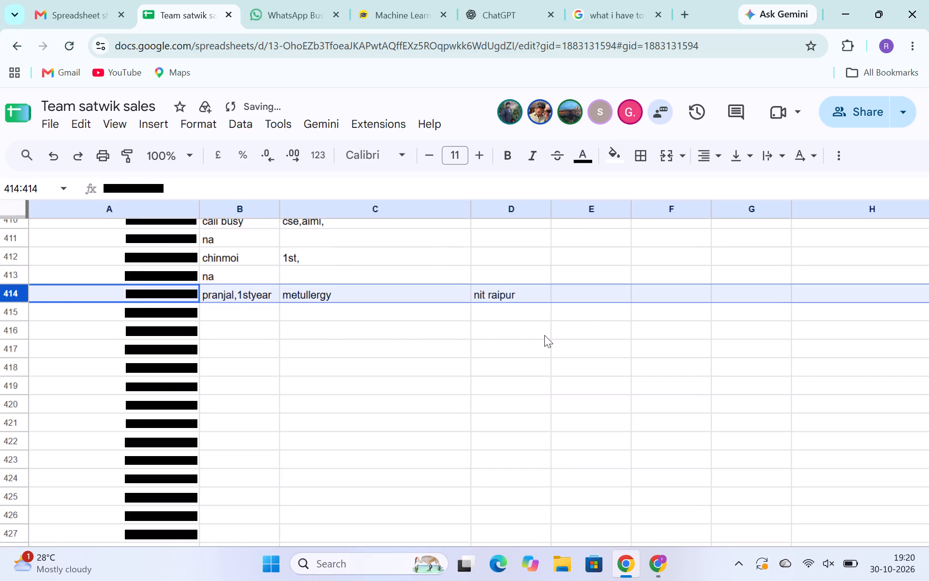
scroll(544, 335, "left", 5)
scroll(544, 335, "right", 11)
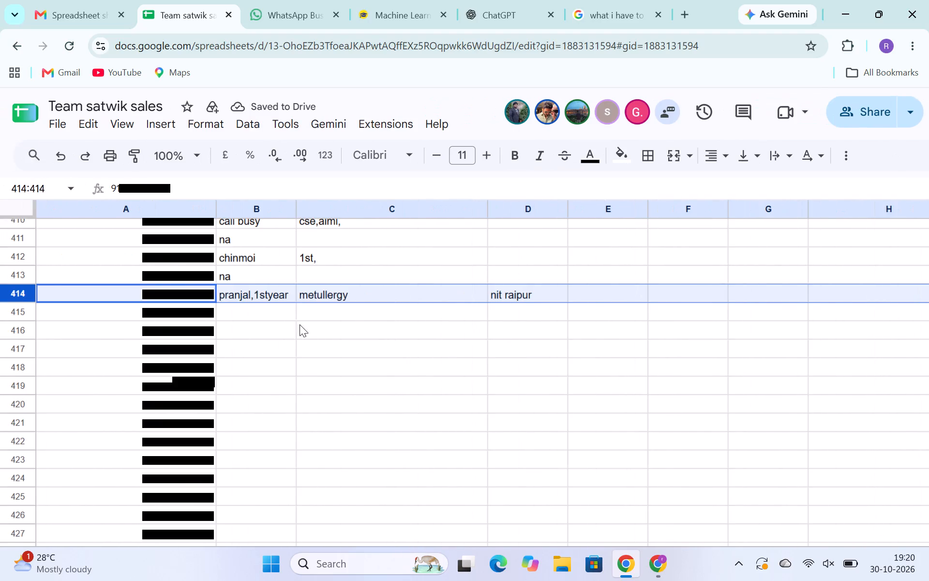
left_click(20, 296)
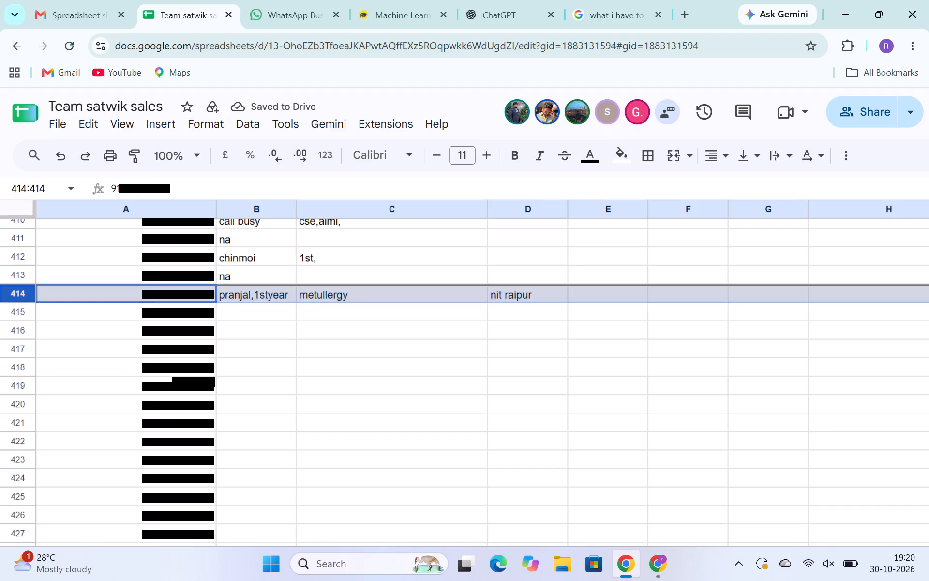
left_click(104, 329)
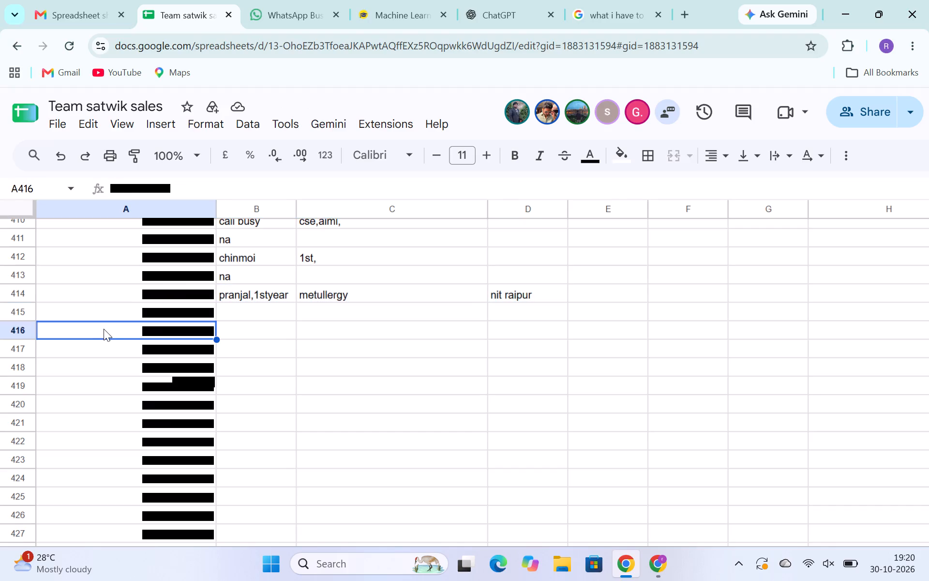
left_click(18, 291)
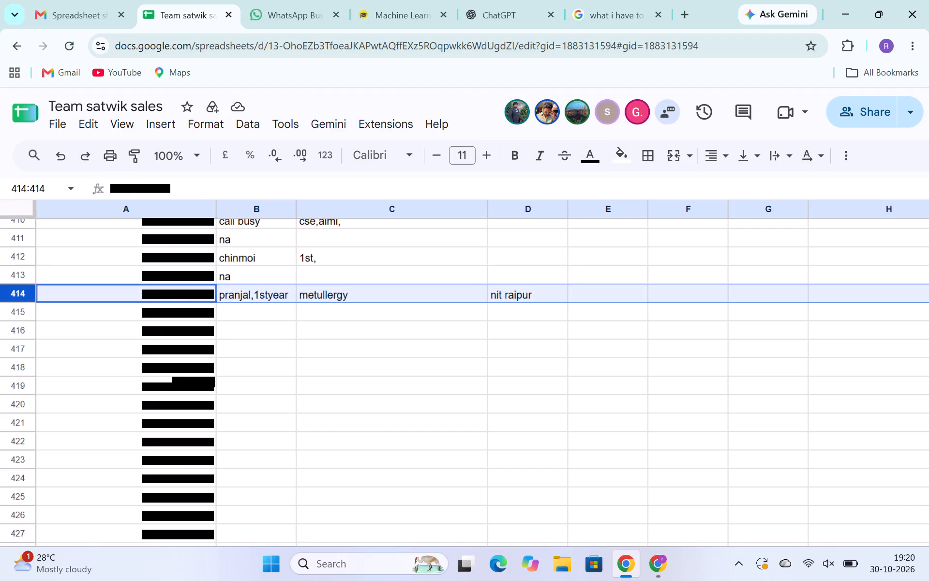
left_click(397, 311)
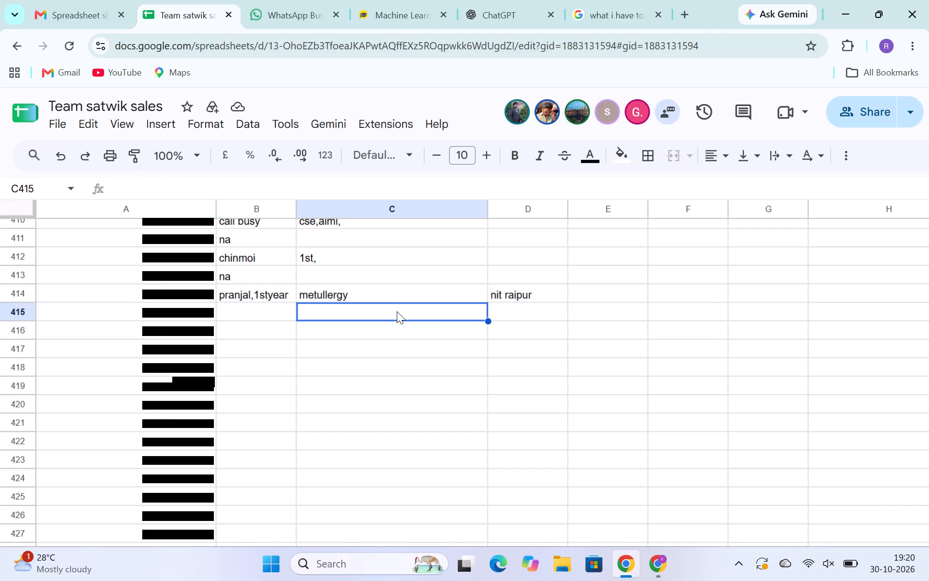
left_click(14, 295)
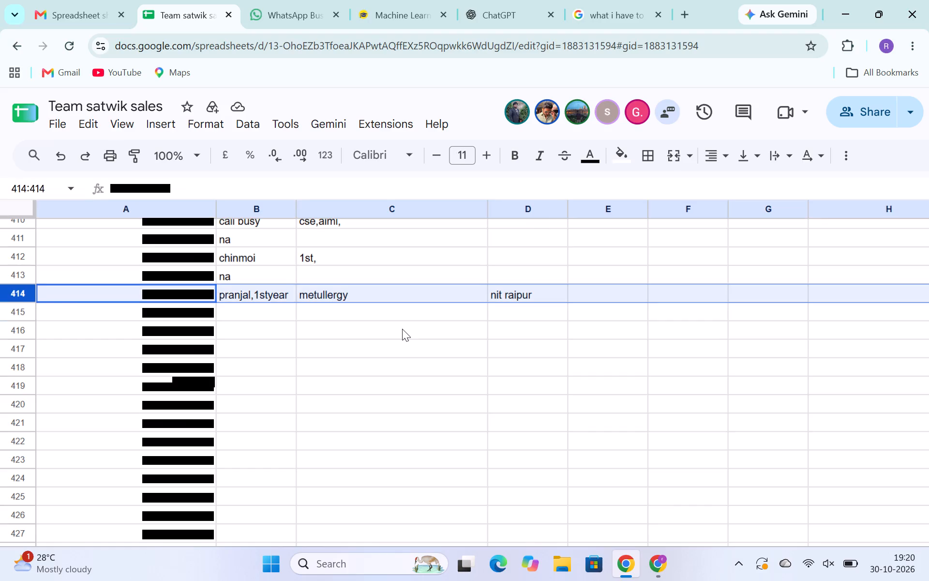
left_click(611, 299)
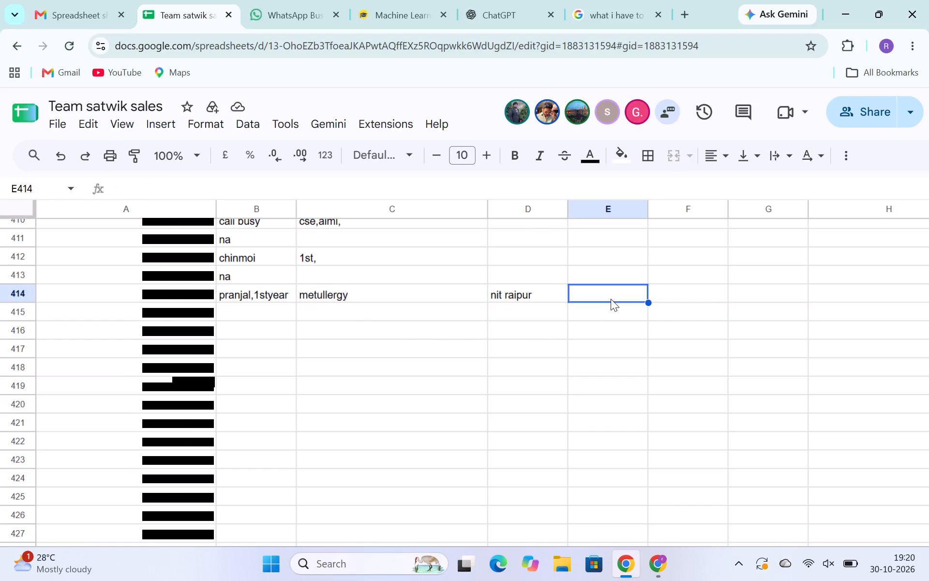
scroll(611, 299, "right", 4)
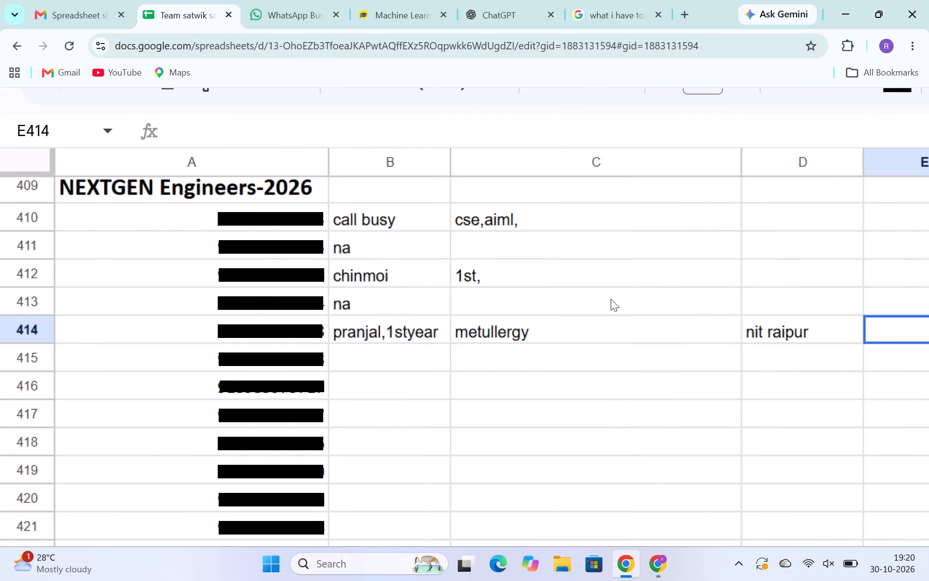
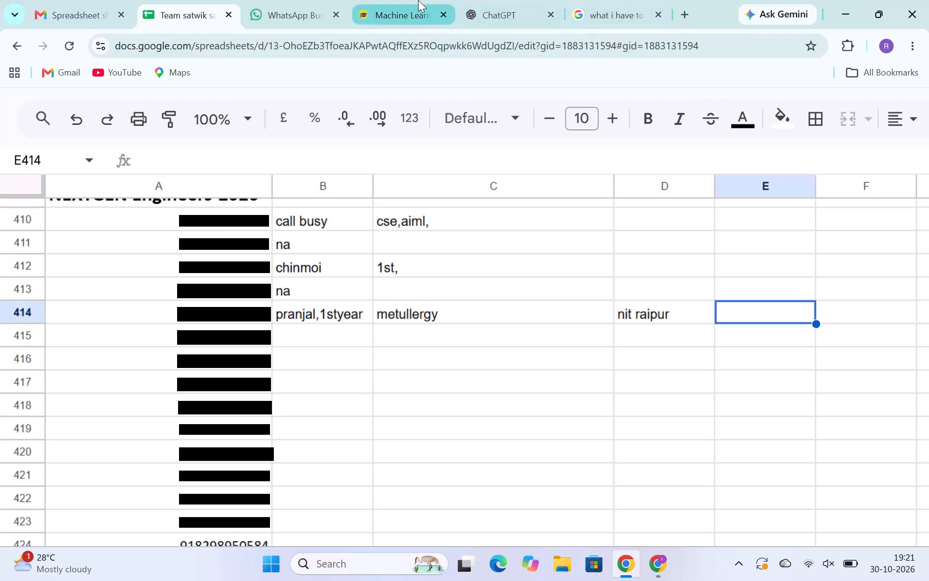
Switch to the Learners Track site and search its courses for "metu" to look for a metallurgy-related course.
left_click(418, 0)
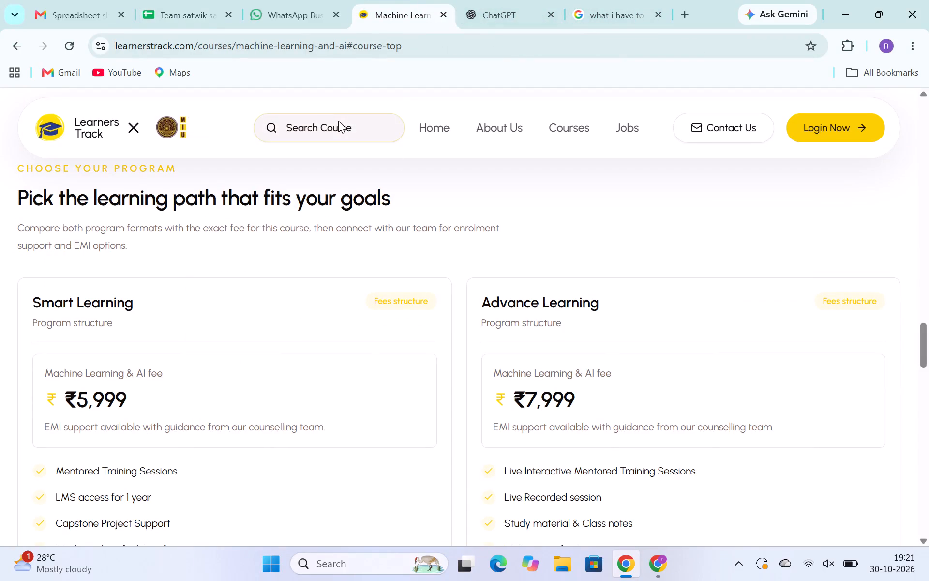
left_click(338, 121)
type("met")
key("u")
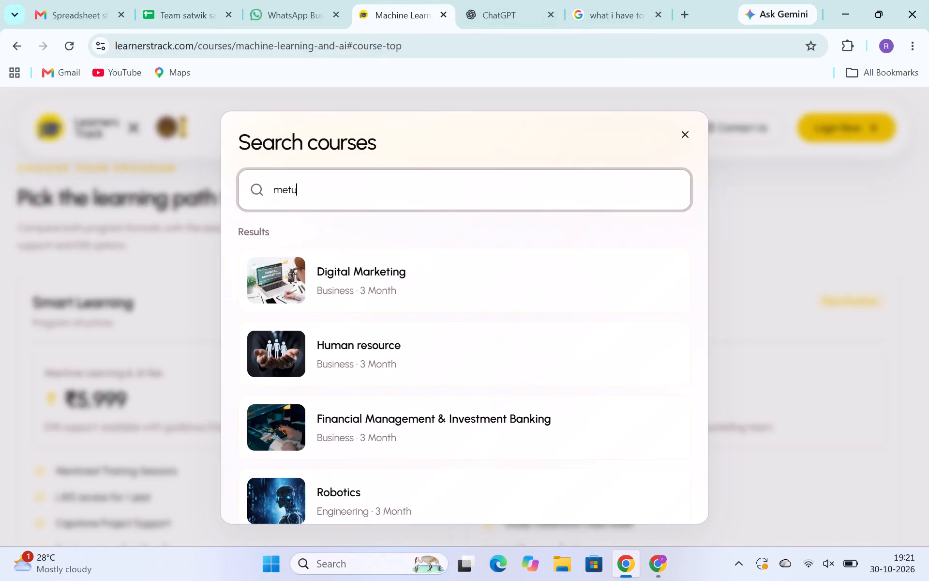
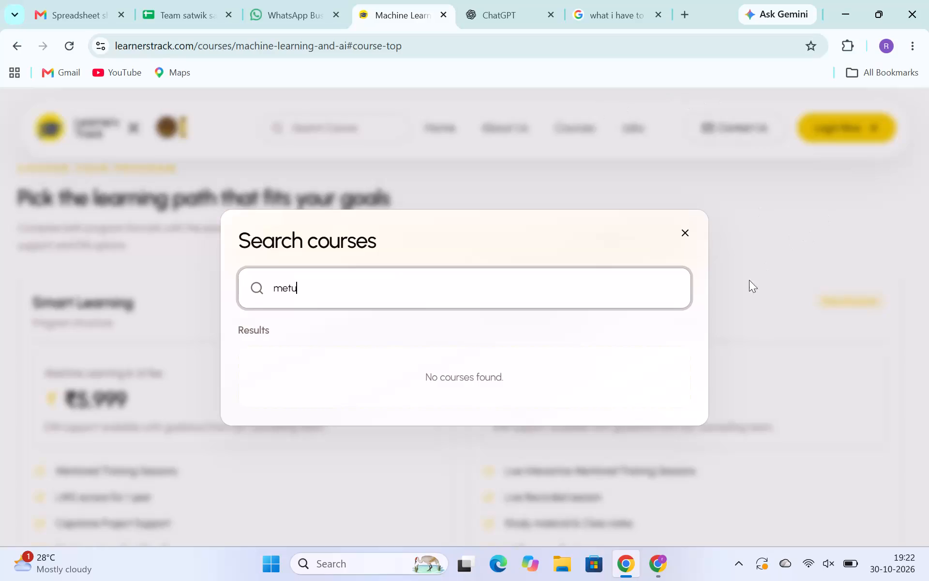
Dismiss the "metu" course search and reopen a blank course search on the Learners Track site.
left_click(685, 229)
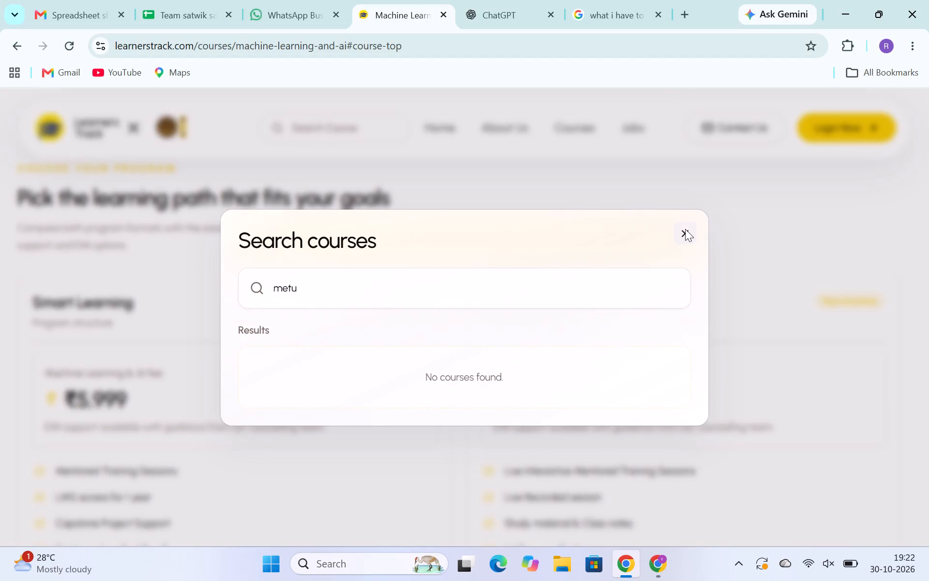
scroll(551, 250, "up", 16)
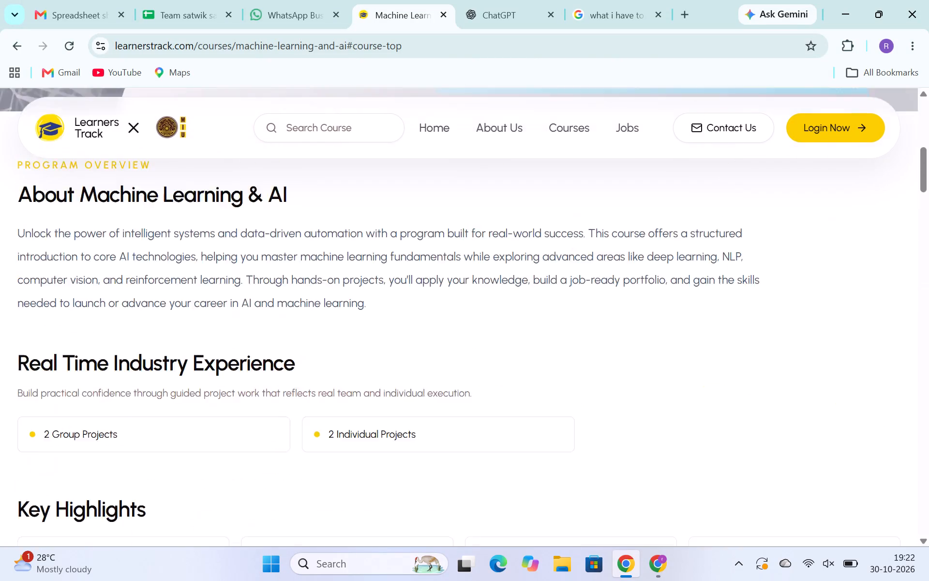
scroll(551, 250, "up", 8)
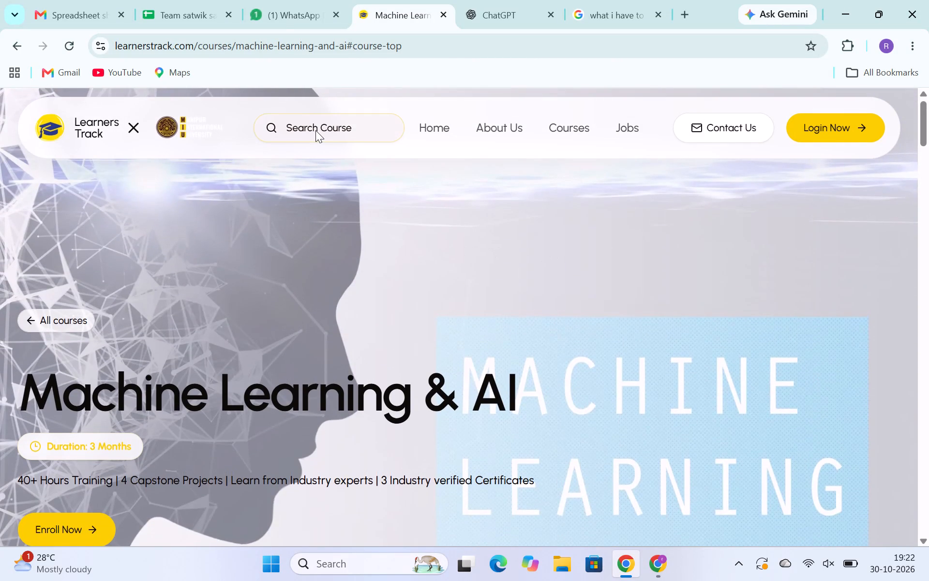
left_click(315, 130)
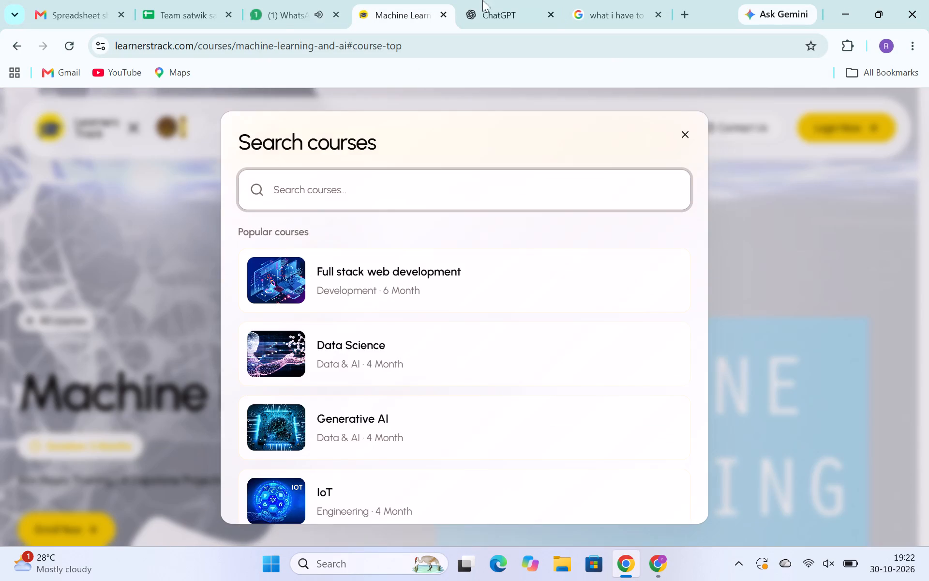
Switch from the Learners Track site to the new ChatGPT chat.
left_click(495, 0)
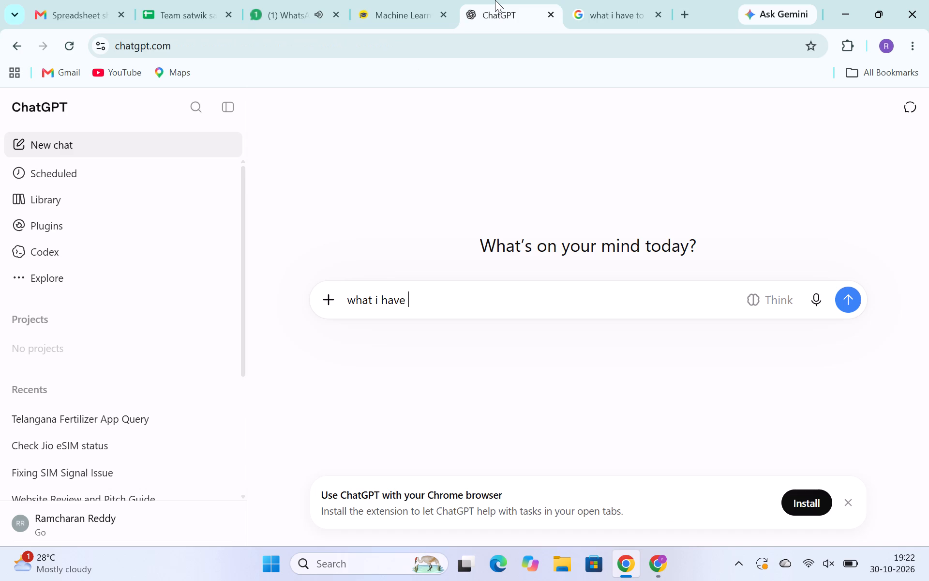
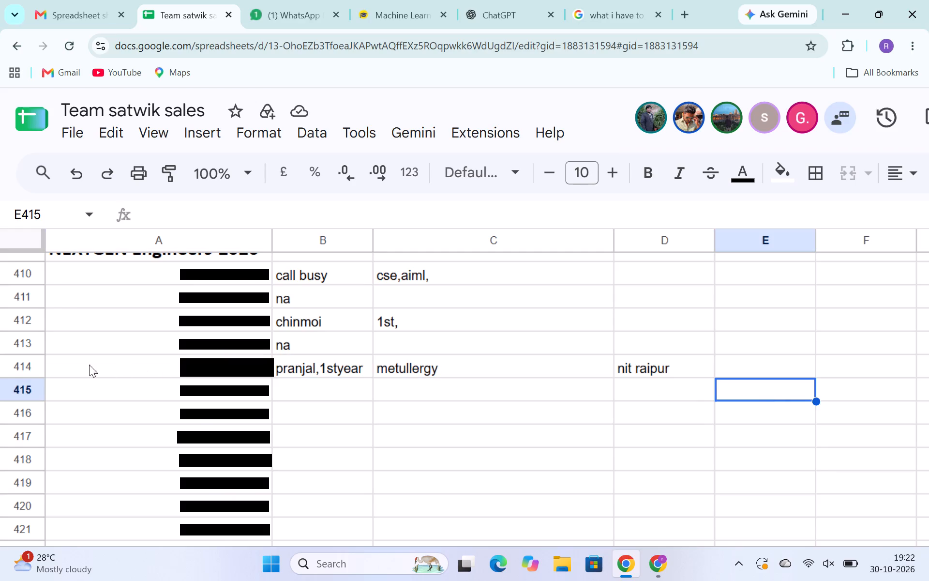
Select row 415 in the NEXTGEN Engineers-2026 list to view the next lead's contact number.
left_click(31, 367)
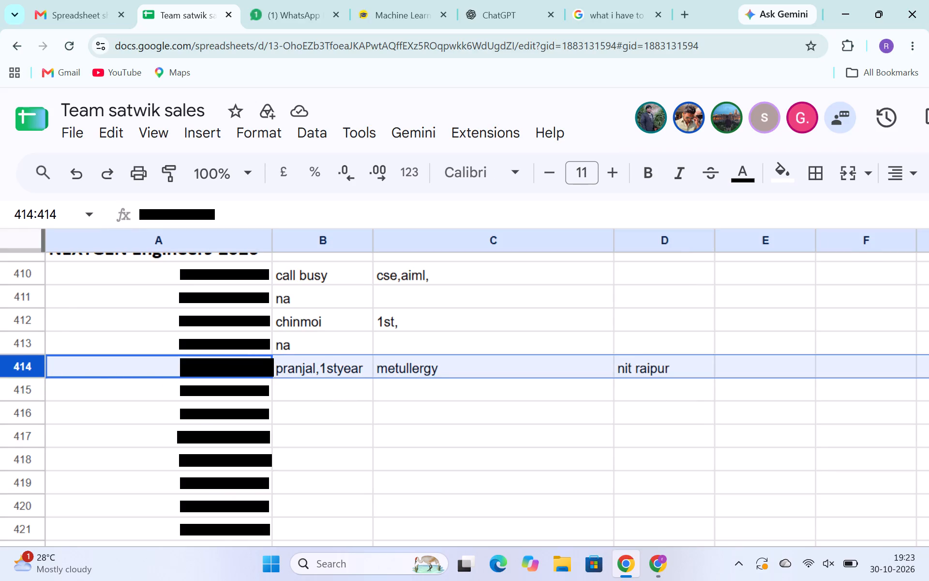
left_click(37, 386)
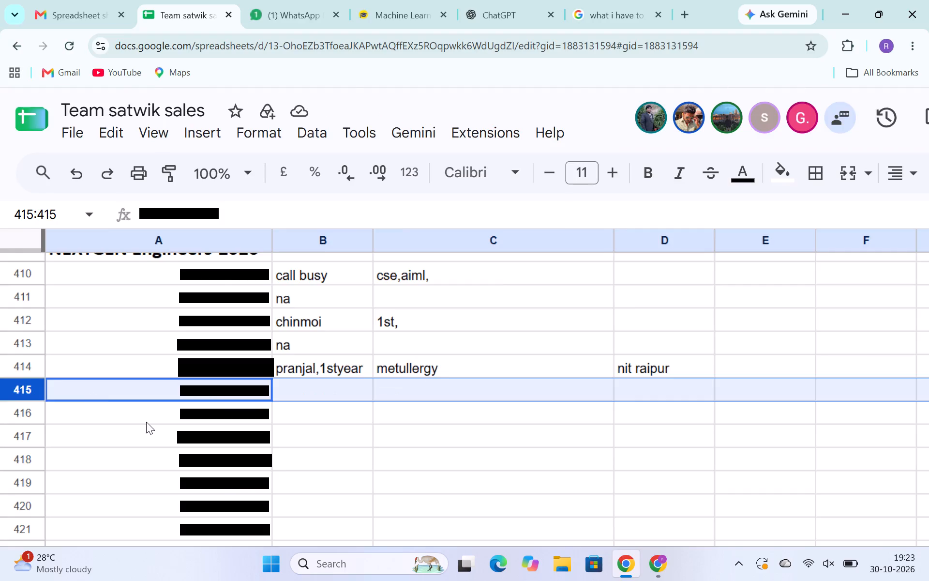
scroll(146, 422, "right", 4)
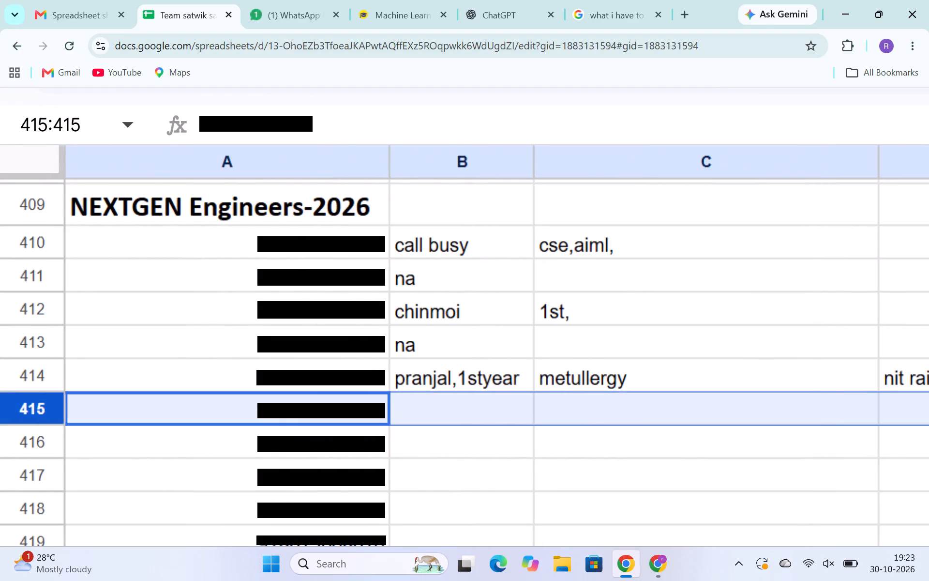
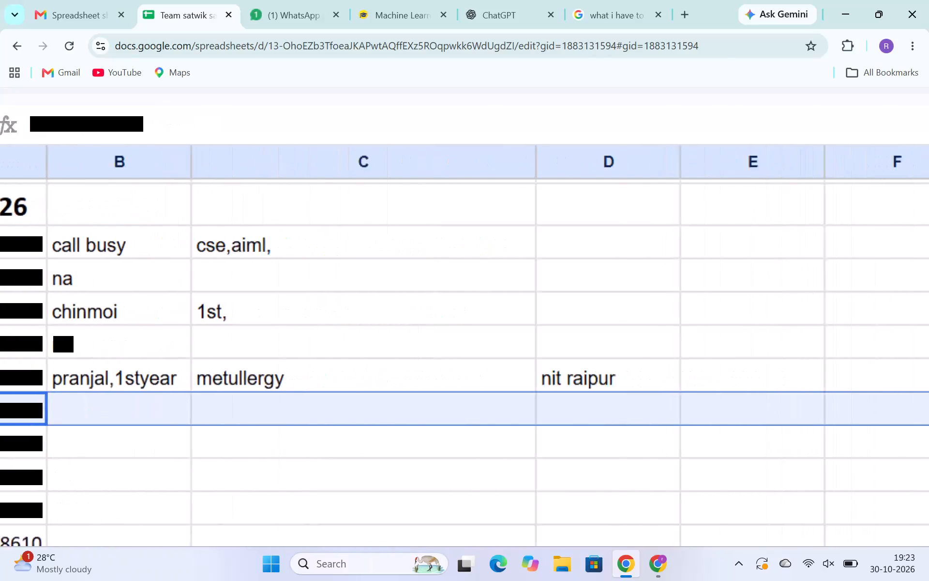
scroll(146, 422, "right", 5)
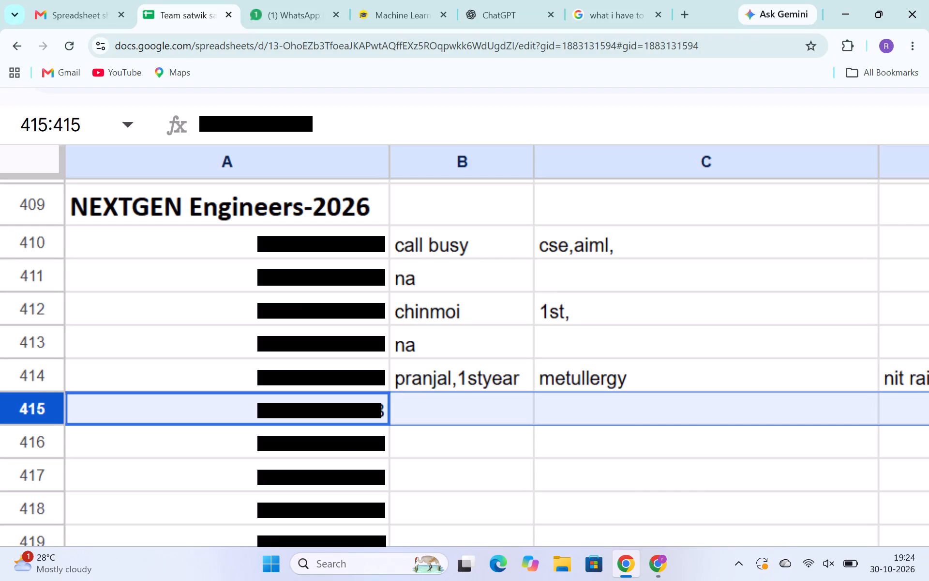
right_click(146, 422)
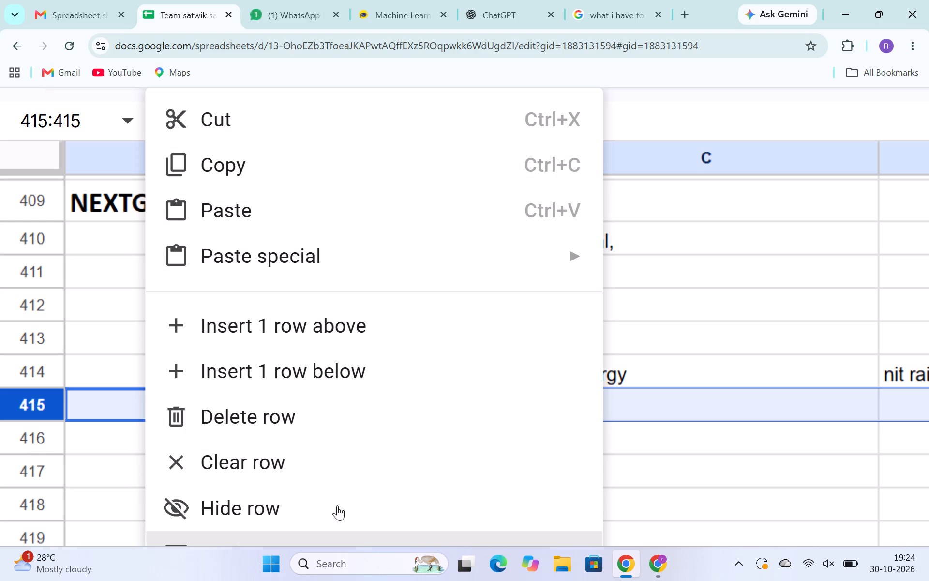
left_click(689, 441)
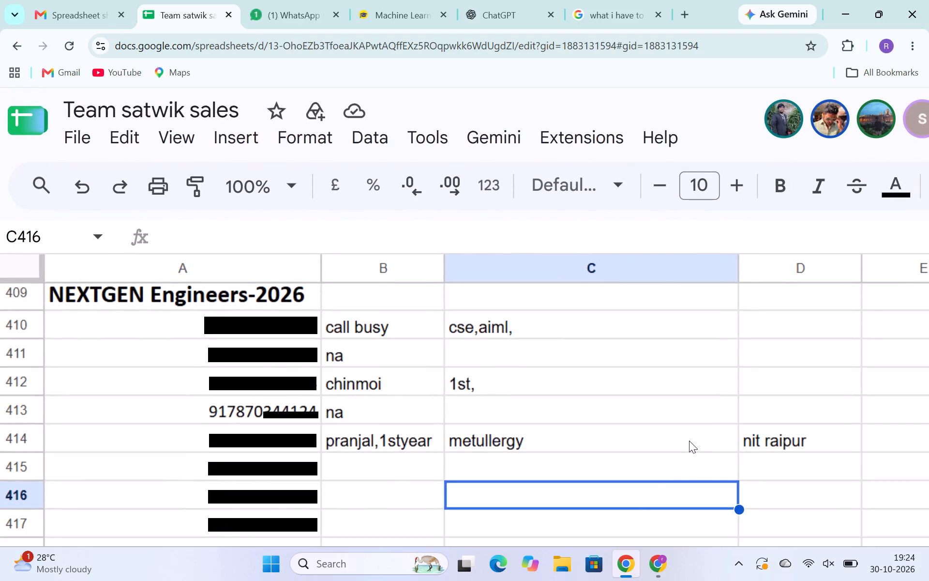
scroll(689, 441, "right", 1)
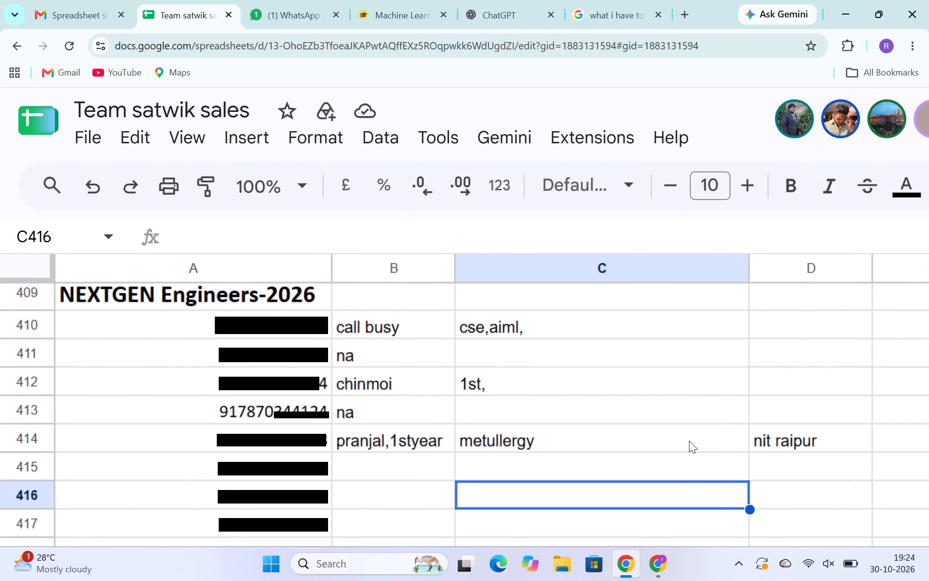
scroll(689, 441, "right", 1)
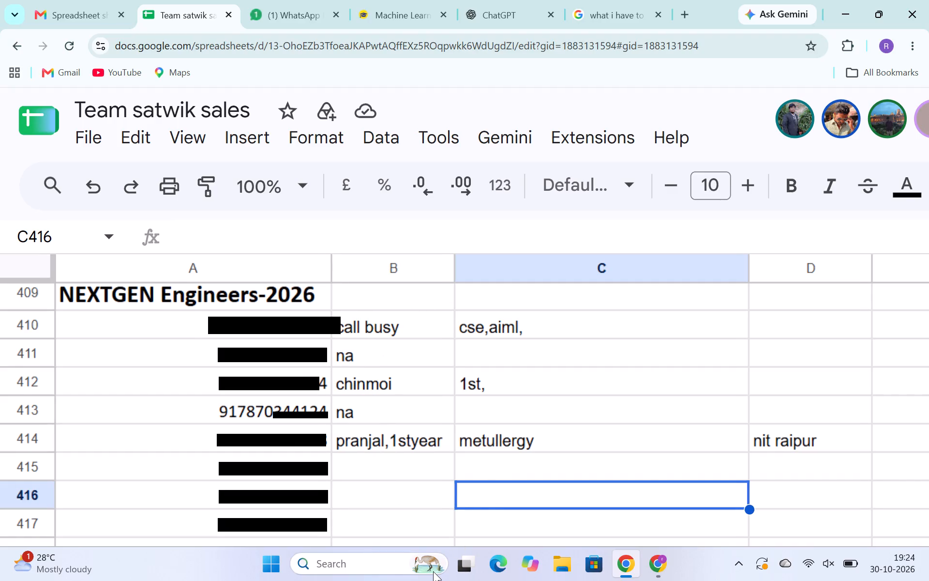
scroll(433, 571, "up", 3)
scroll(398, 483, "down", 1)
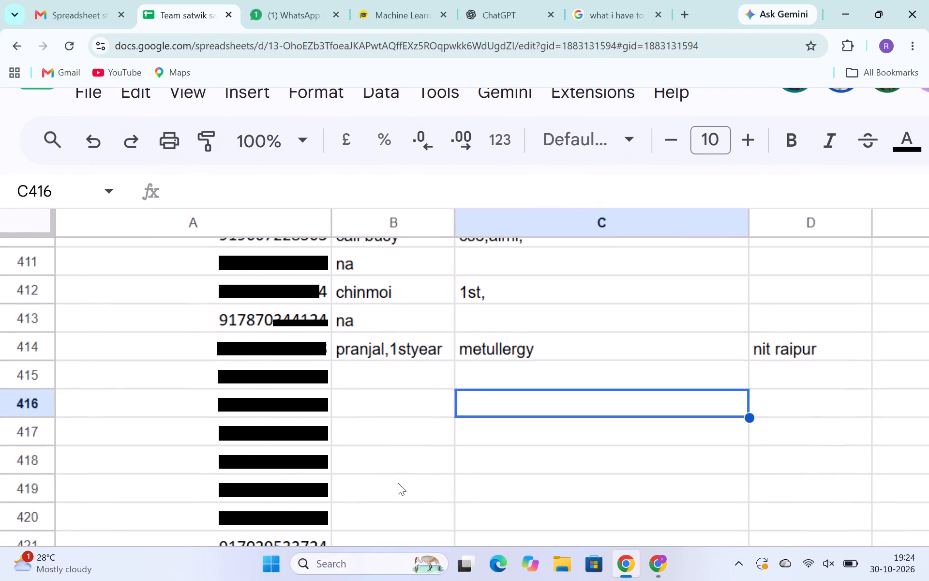
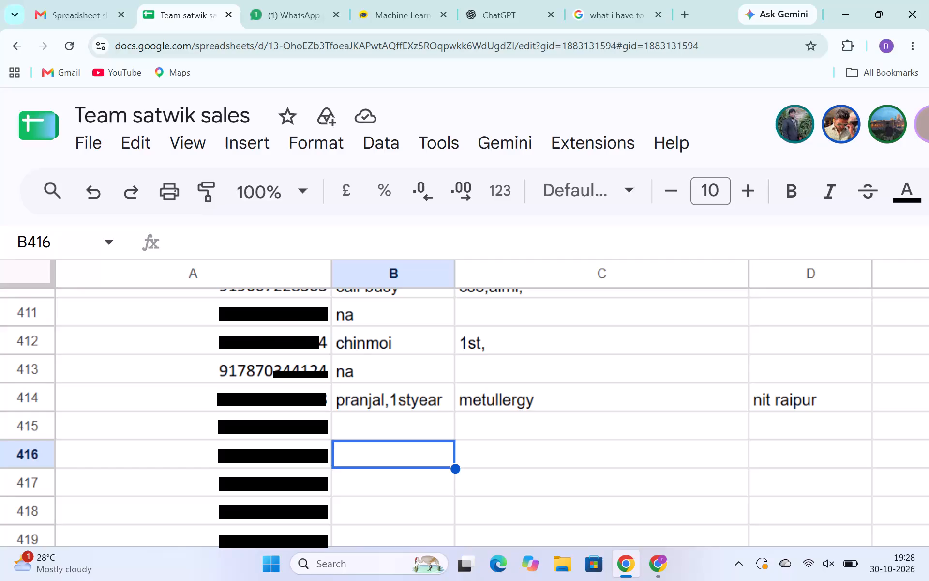
Record the call outcome "na" beside the phone number in row 415, column B.
key("Up")
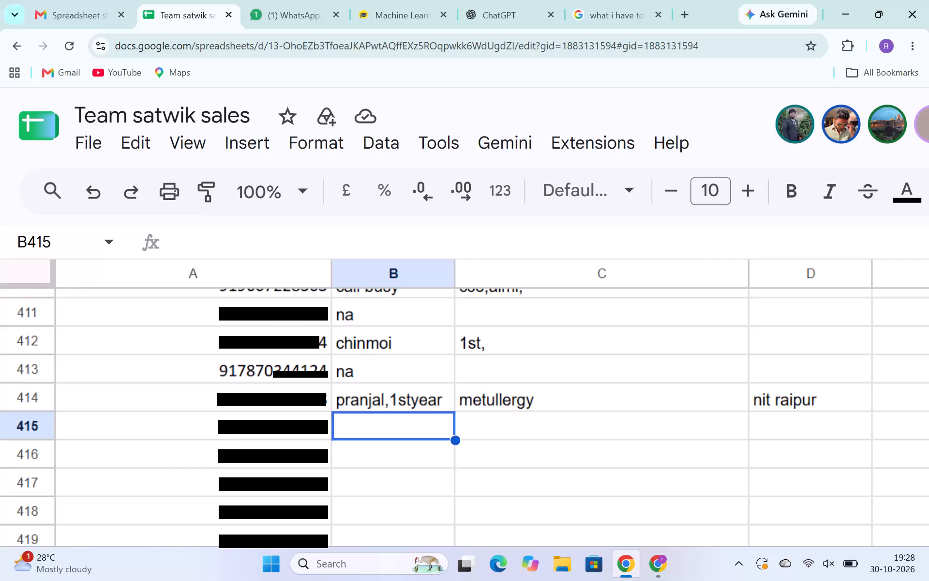
type("na")
key("Down")
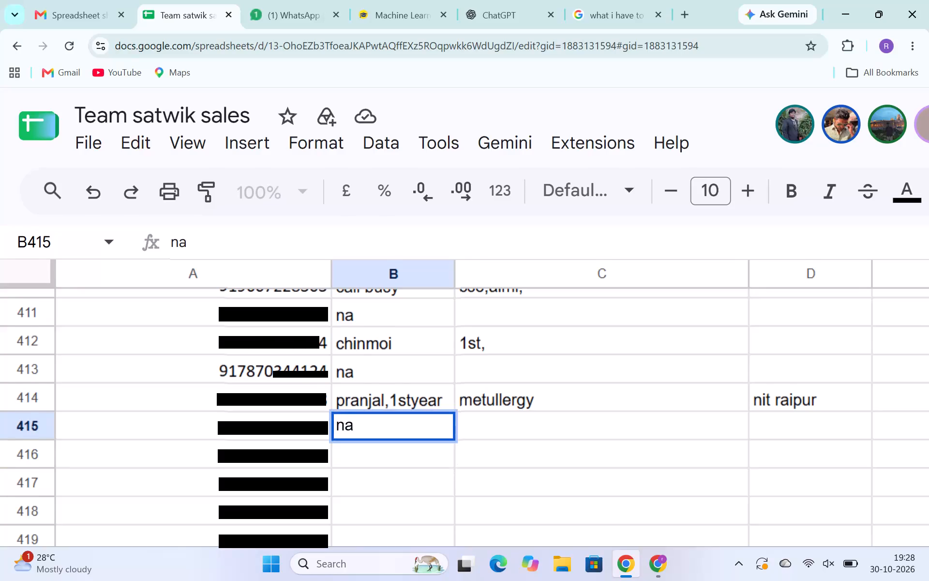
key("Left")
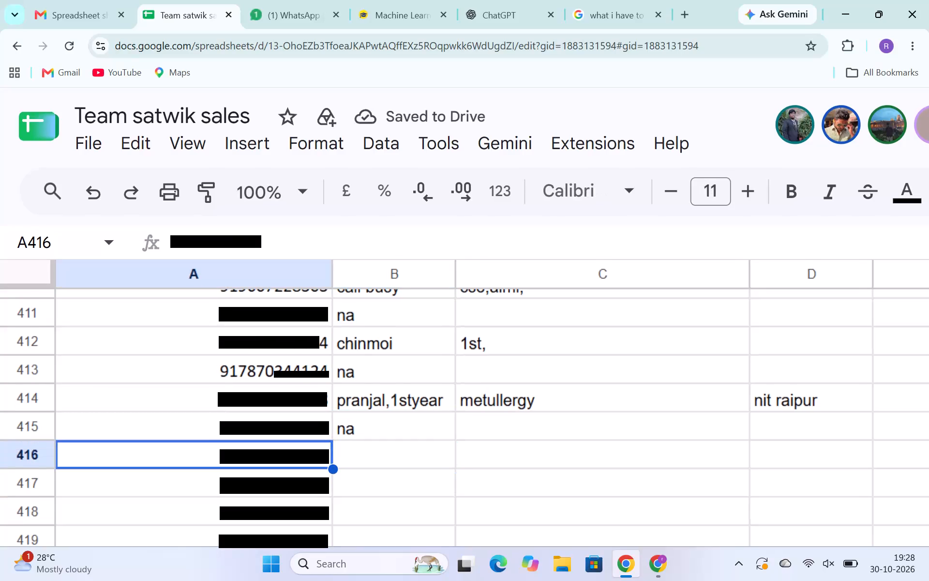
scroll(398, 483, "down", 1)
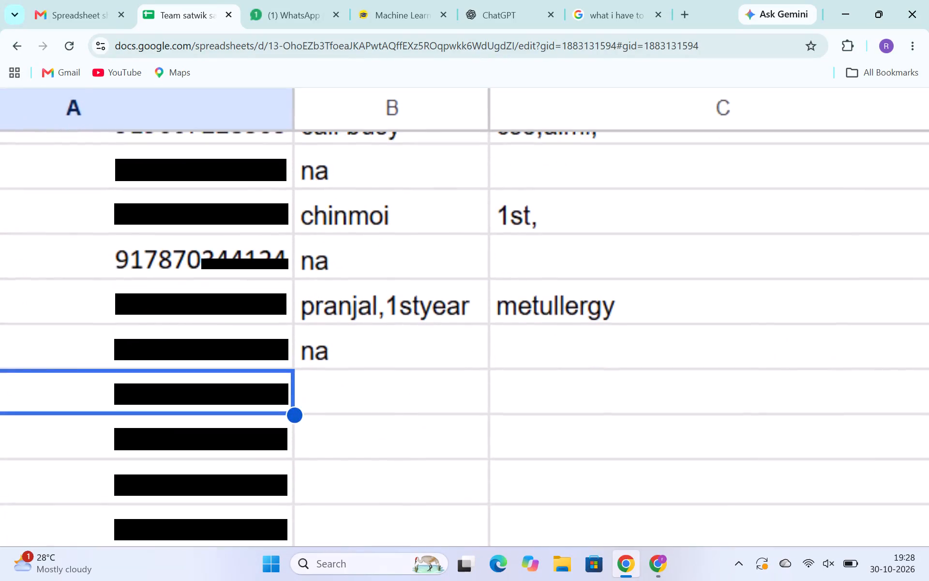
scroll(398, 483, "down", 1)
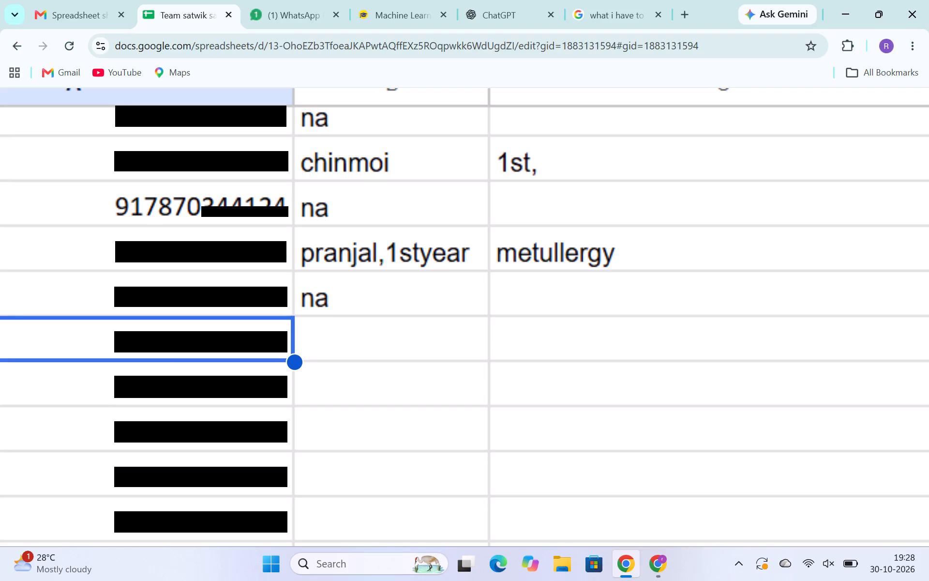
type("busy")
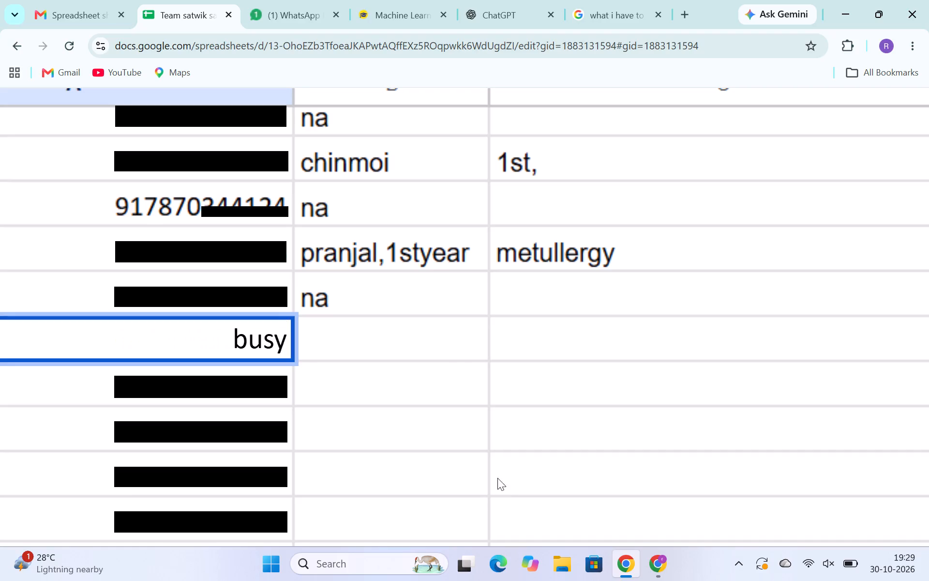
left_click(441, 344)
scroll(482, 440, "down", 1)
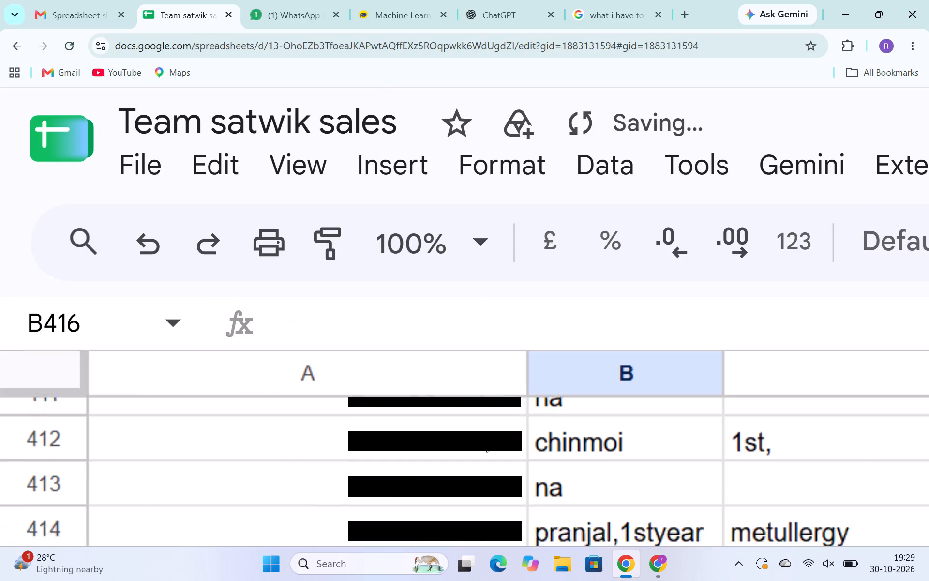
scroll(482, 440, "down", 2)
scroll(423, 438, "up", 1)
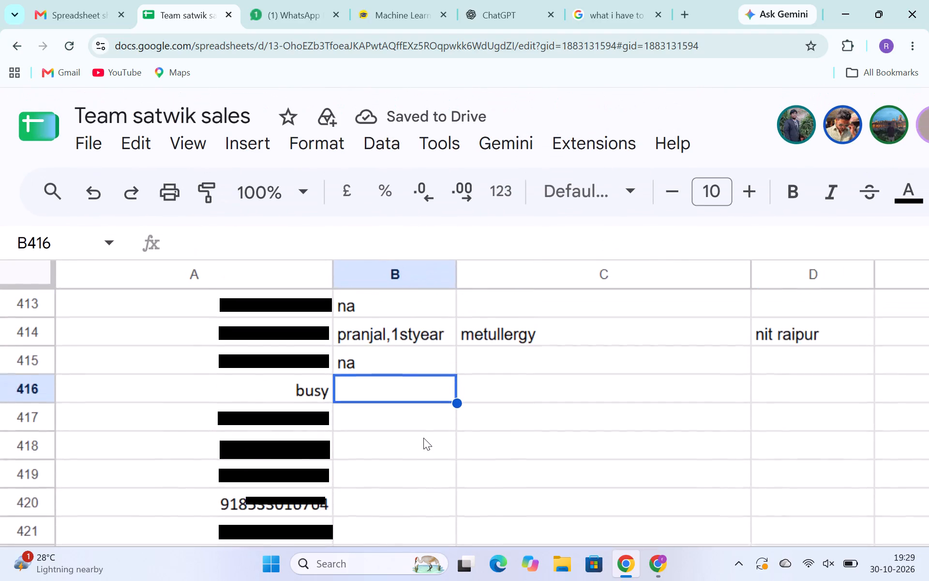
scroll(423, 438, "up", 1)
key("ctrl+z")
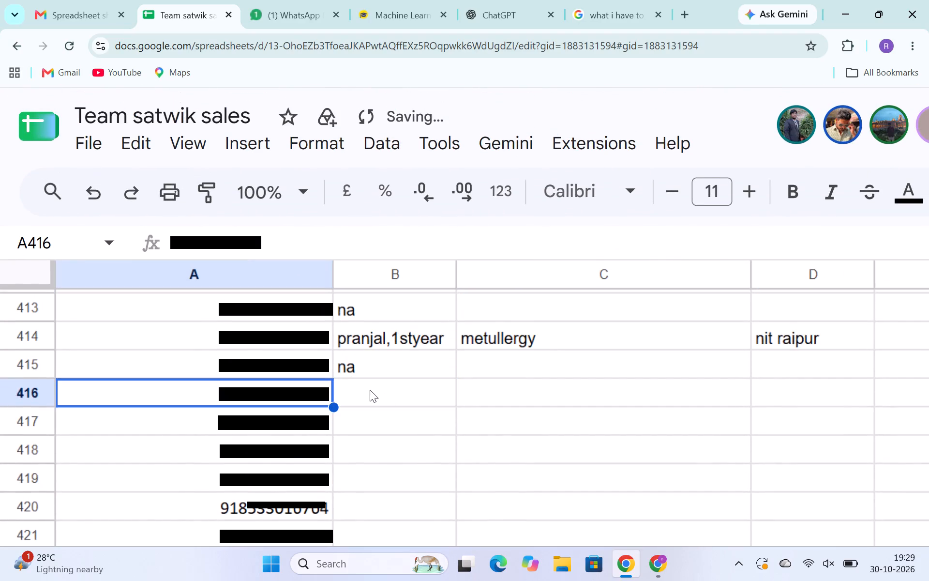
Record the call outcome "busy in another call" beside the phone number in row 416, column B.
left_click(369, 390)
type("busy")
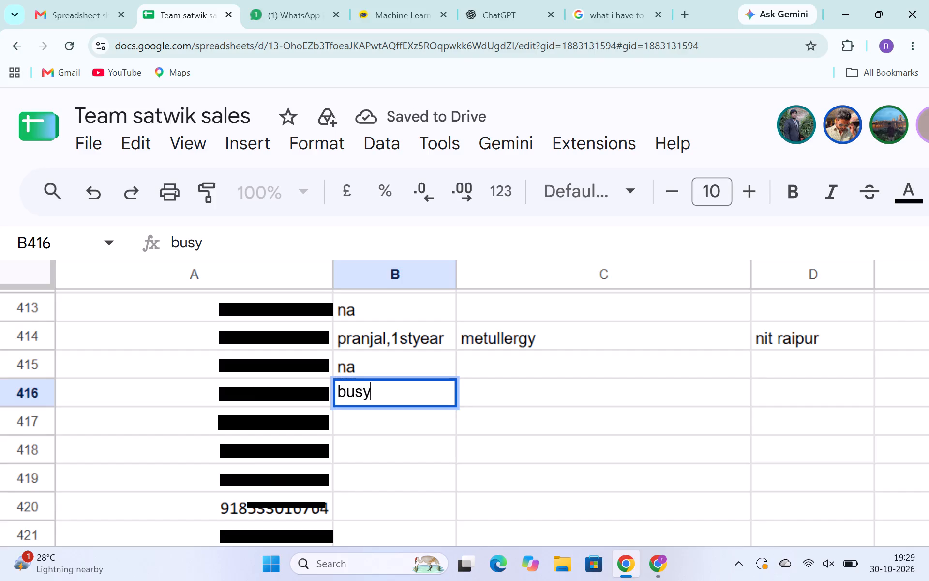
key("comma")
key("BackSpace")
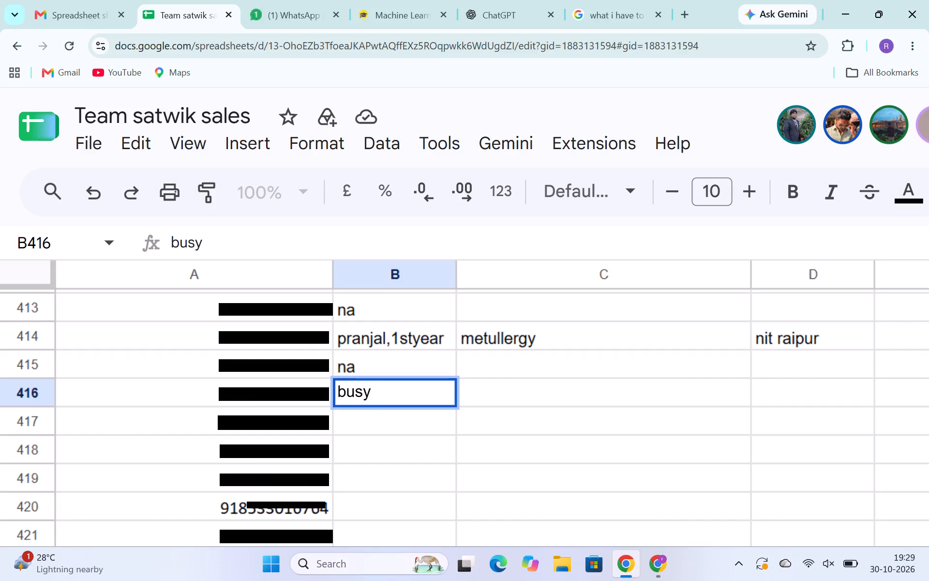
key("space")
type("in ano")
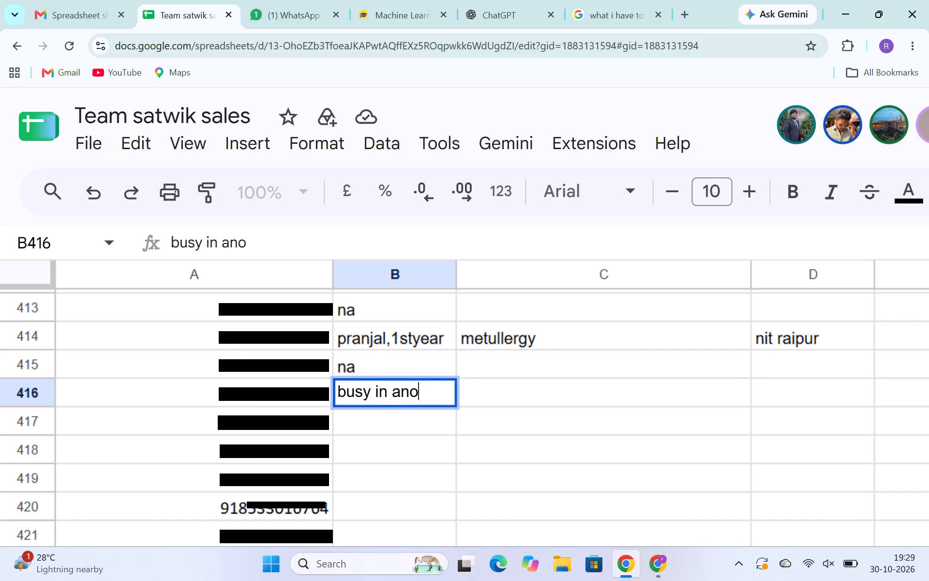
type("ther call")
left_click(260, 429)
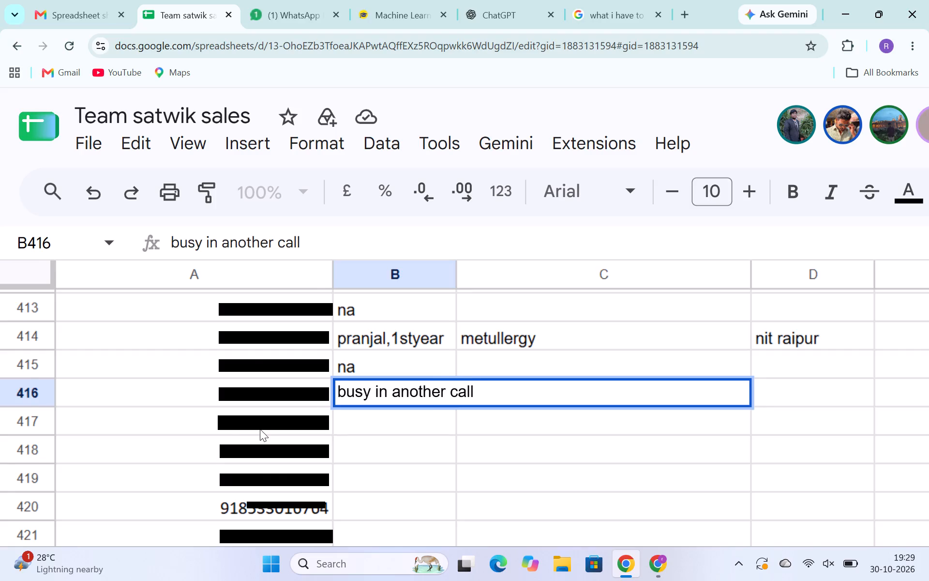
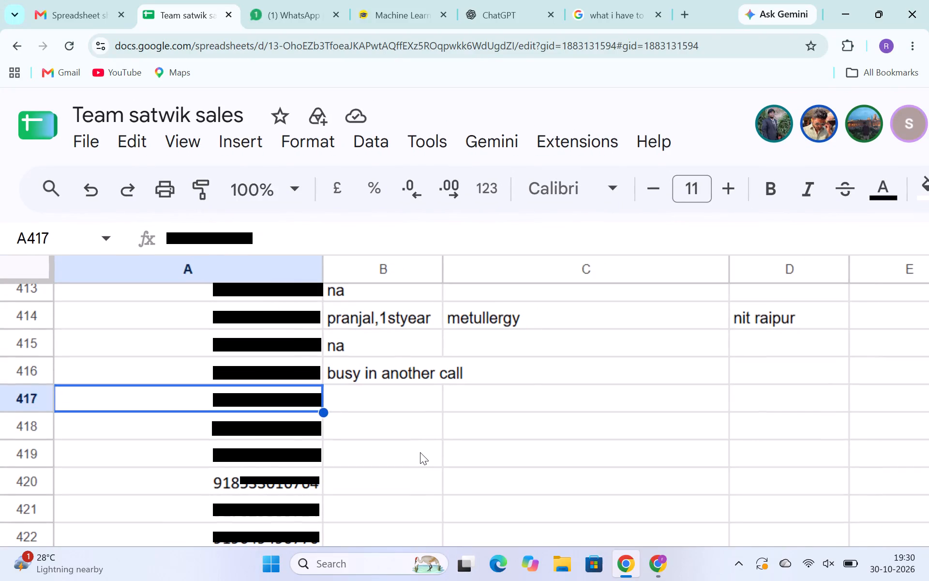
key("Right")
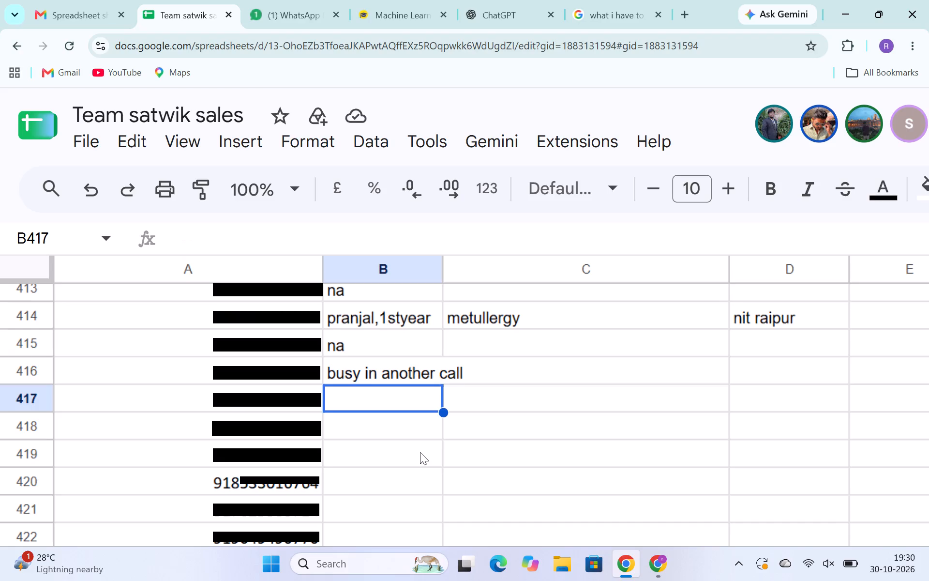
type("harsh")
key("comma")
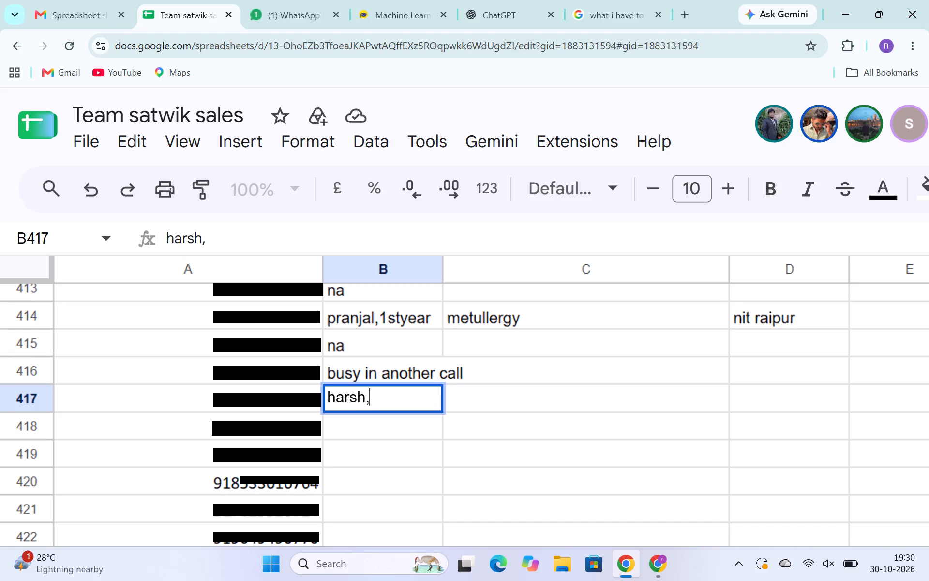
type("1st")
key("space")
type("year")
key("Right")
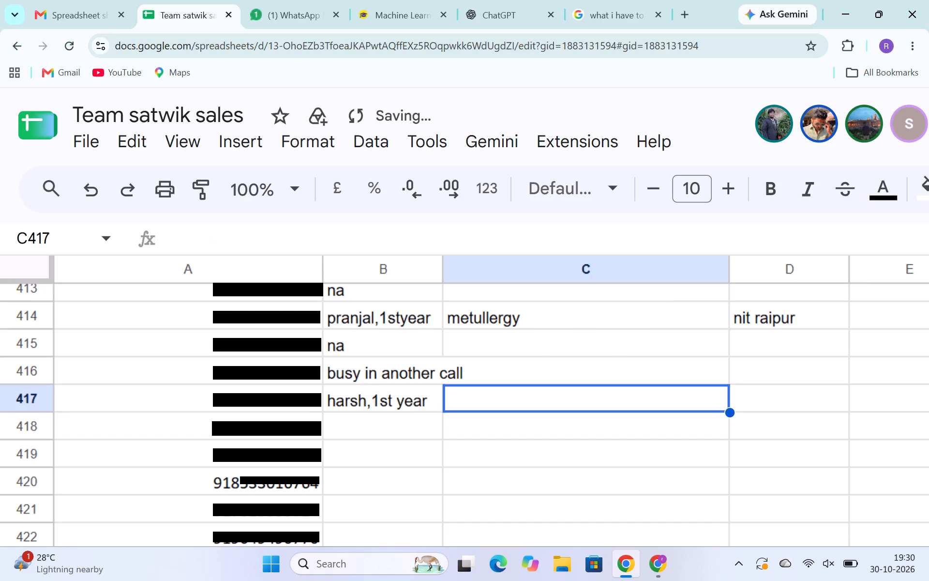
type("nit")
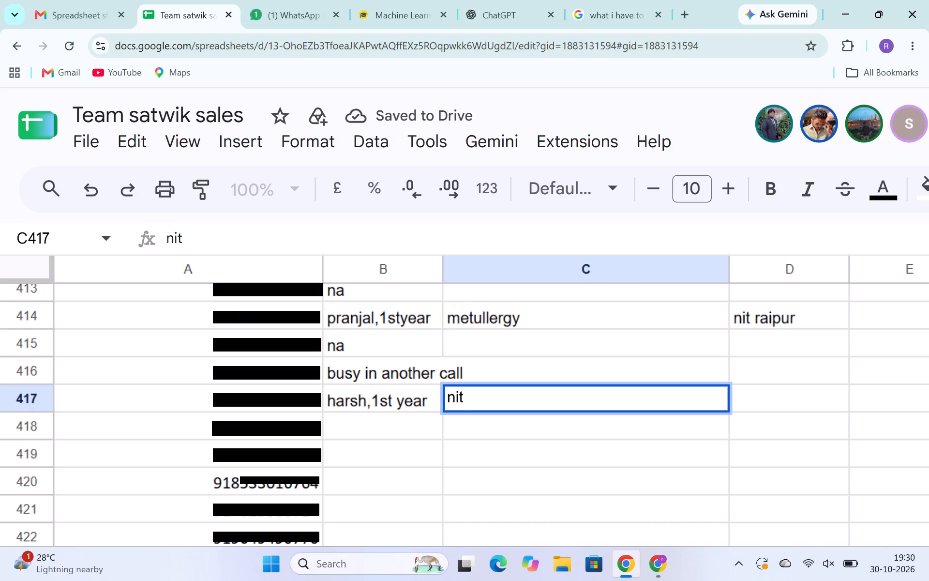
key("space")
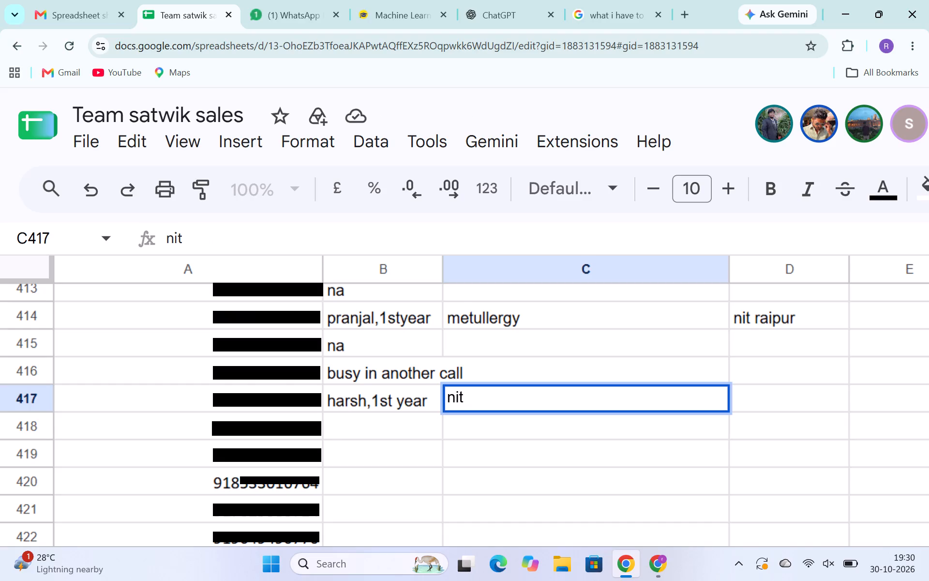
type("nagpur")
key("Right")
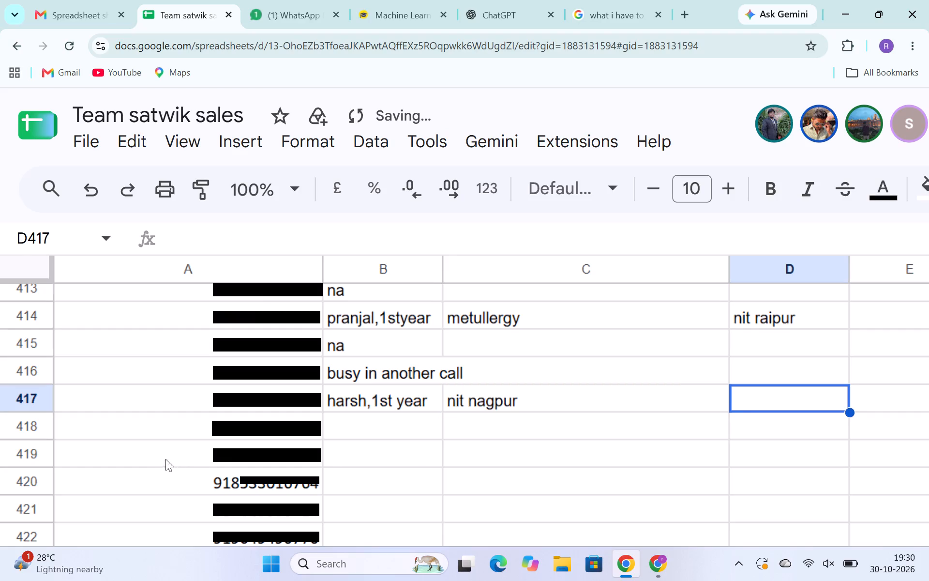
Enter the lead's branch "cse" in row 417, column D.
scroll(163, 455, "right", 5)
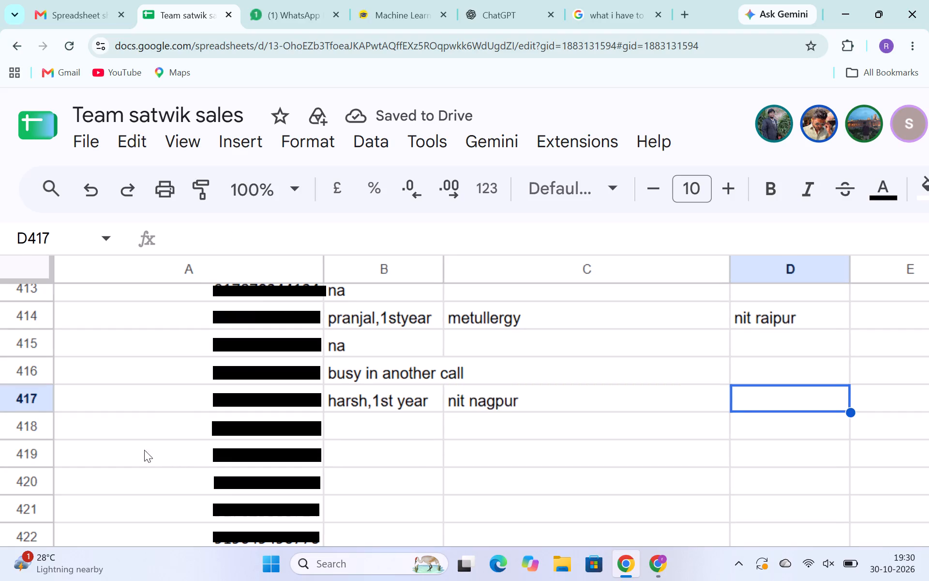
left_click(20, 403)
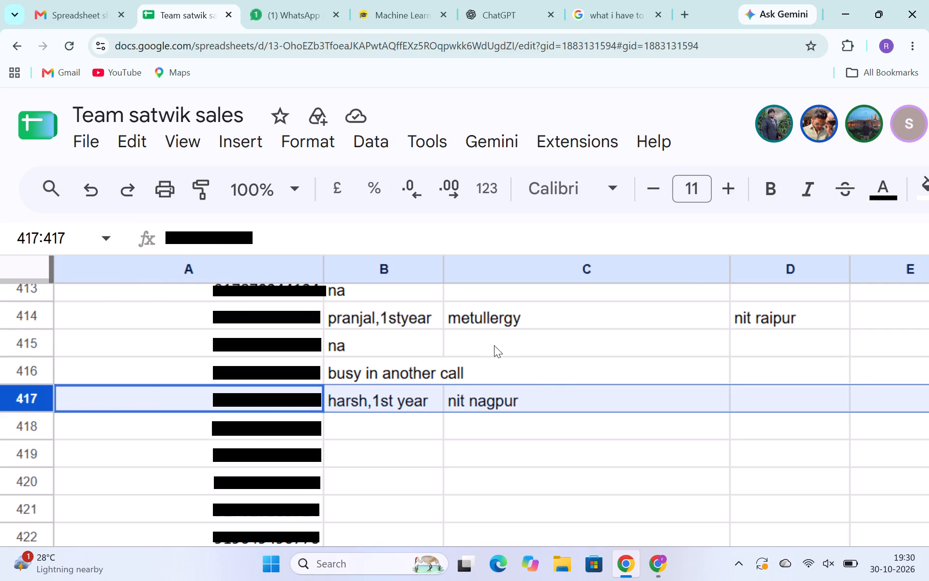
left_click(737, 404)
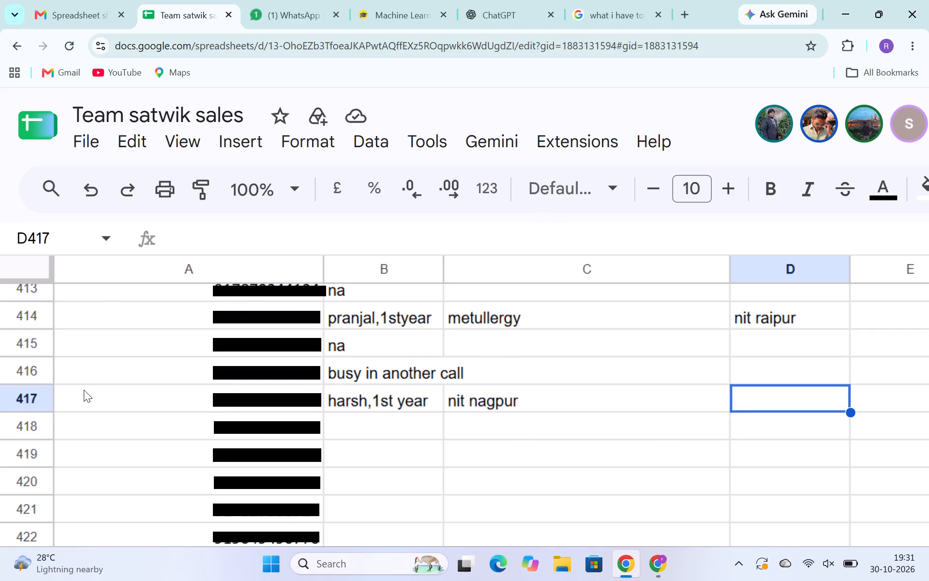
left_click(42, 402)
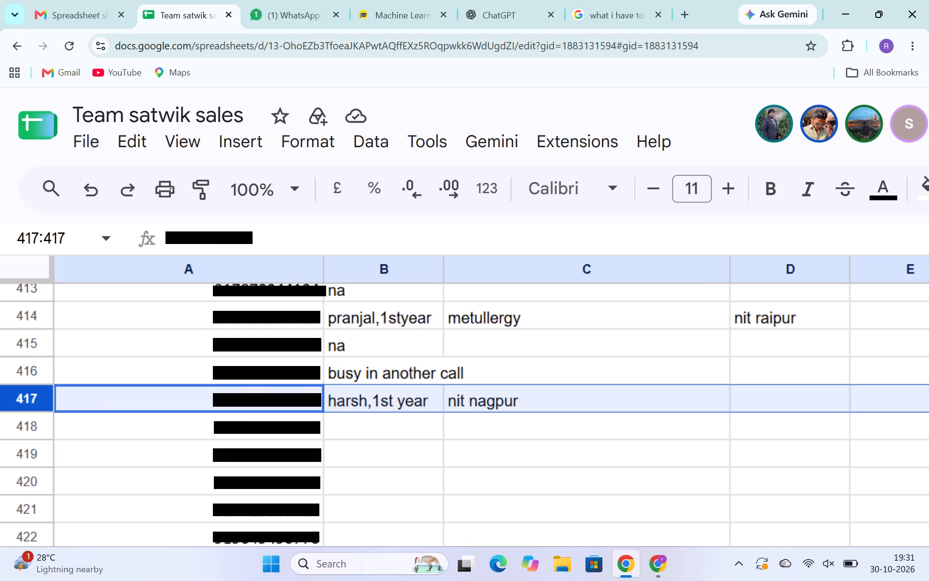
left_click(558, 407)
left_click(776, 402)
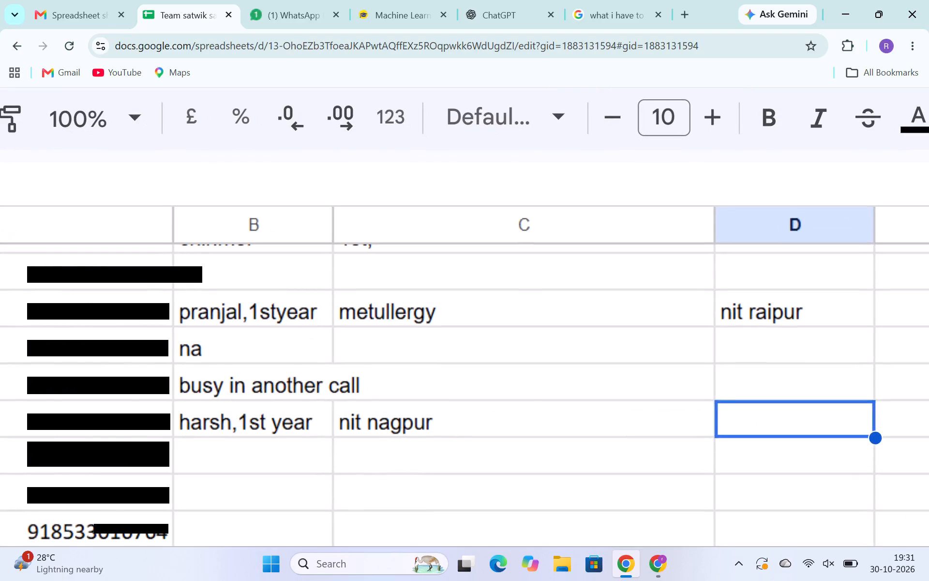
type("cse")
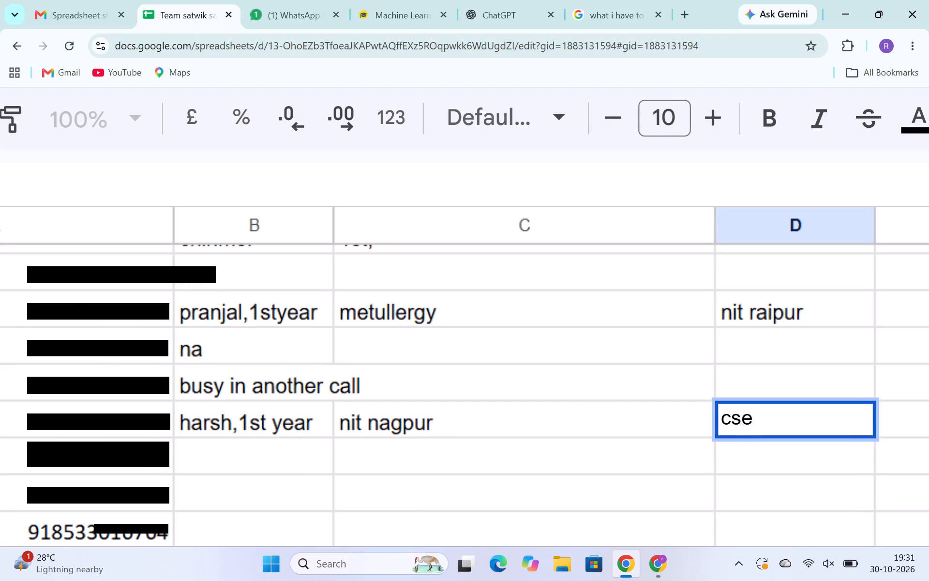
scroll(776, 402, "right", 3)
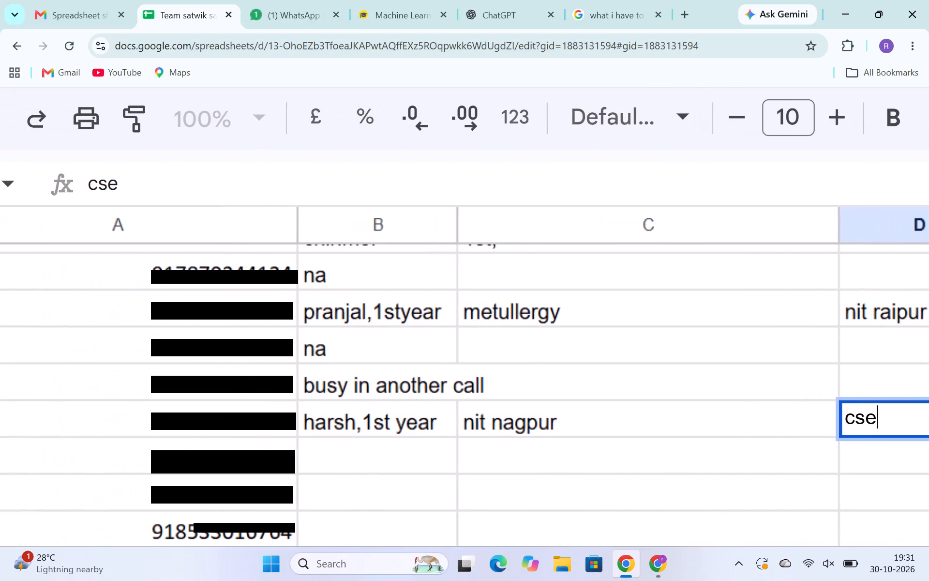
scroll(776, 402, "right", 1)
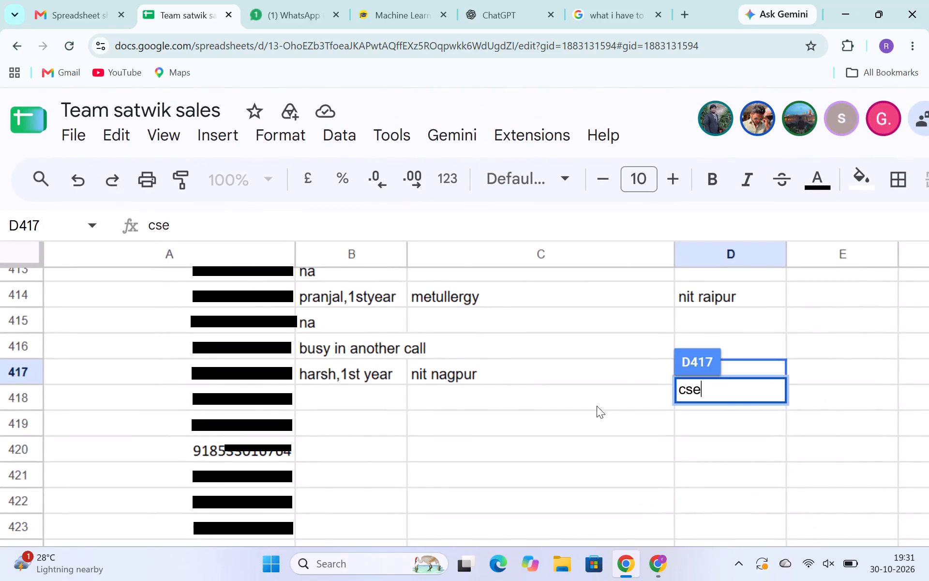
left_click(597, 406)
Go to the next lead in row 418 and select its phone number in column A.
scroll(597, 406, "right", 1)
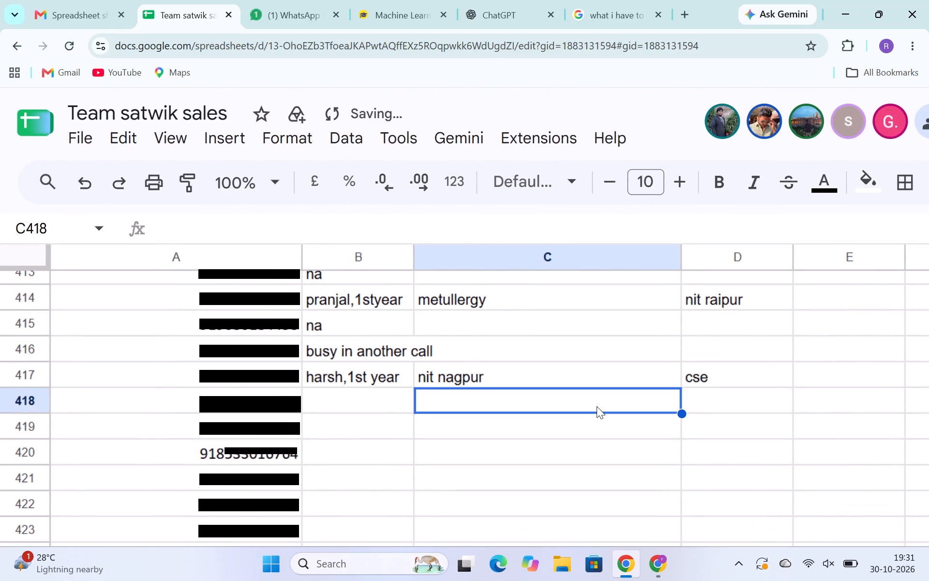
scroll(597, 406, "right", 1)
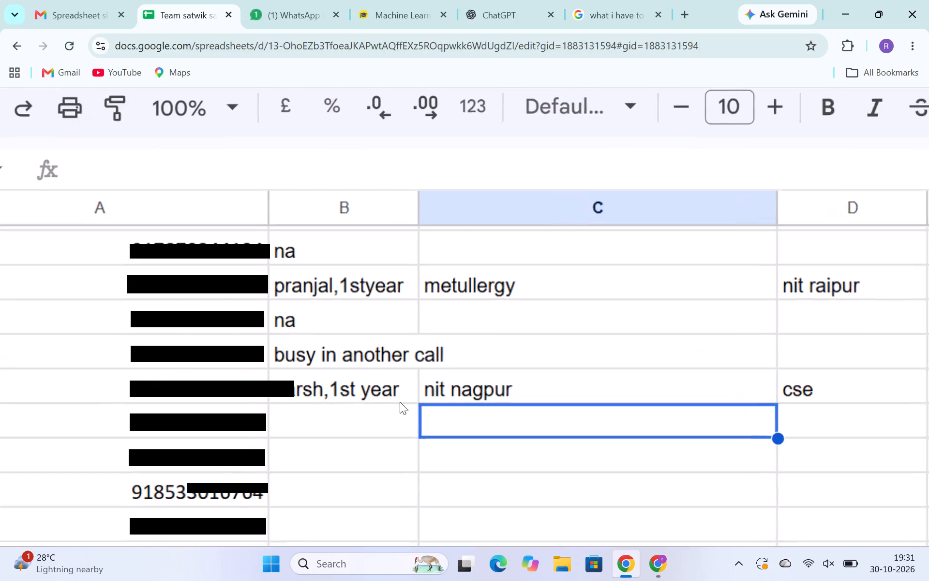
scroll(400, 402, "right", 2)
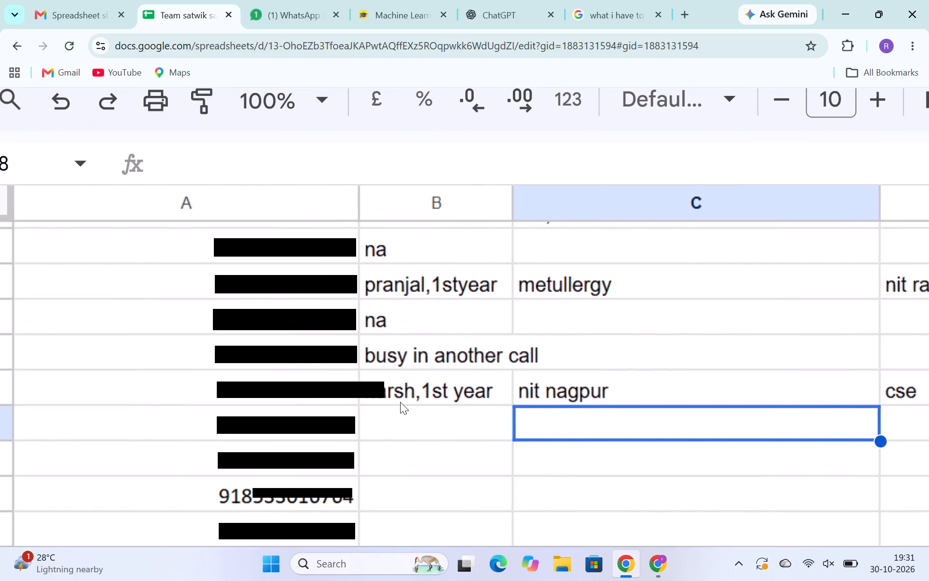
scroll(400, 402, "right", 3)
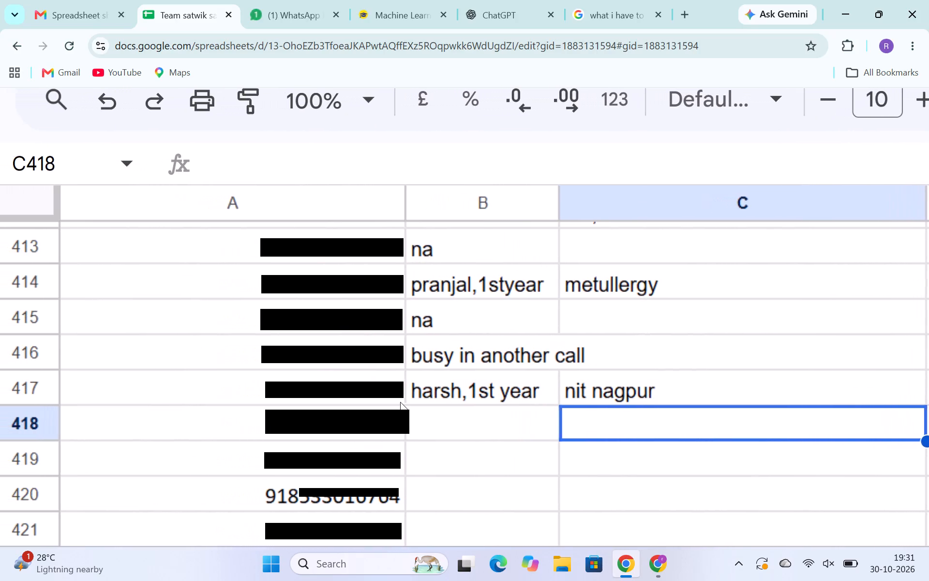
scroll(400, 402, "right", 2)
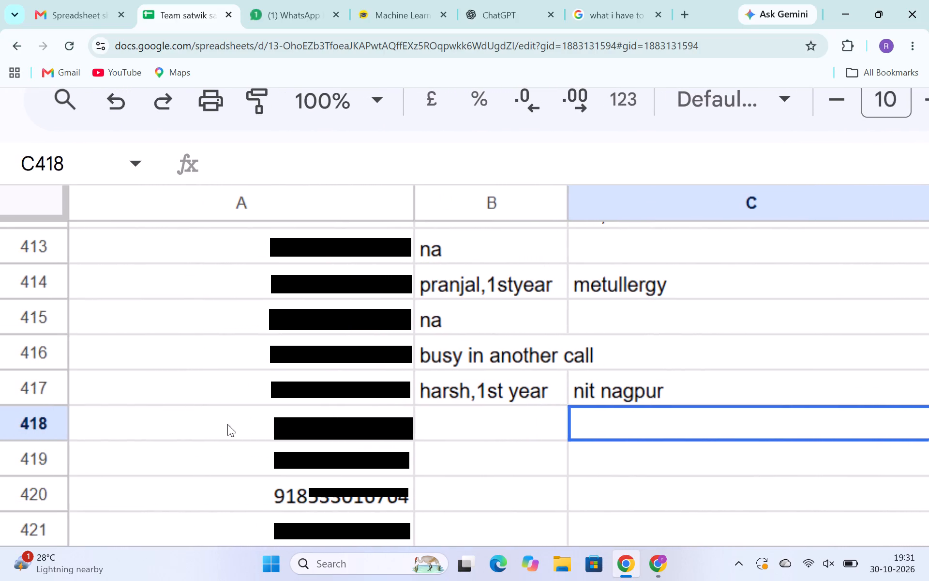
left_click(59, 435)
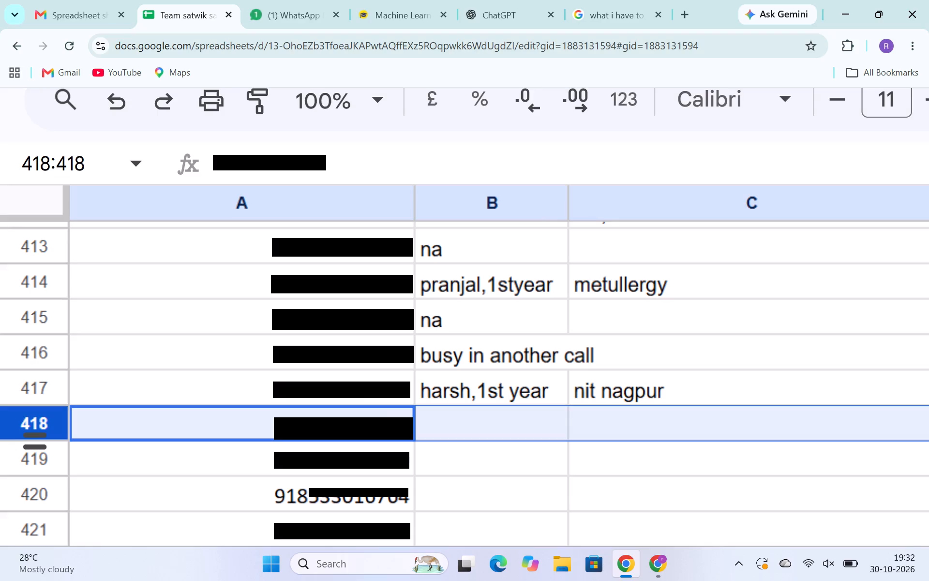
left_click(489, 438)
left_click(387, 423)
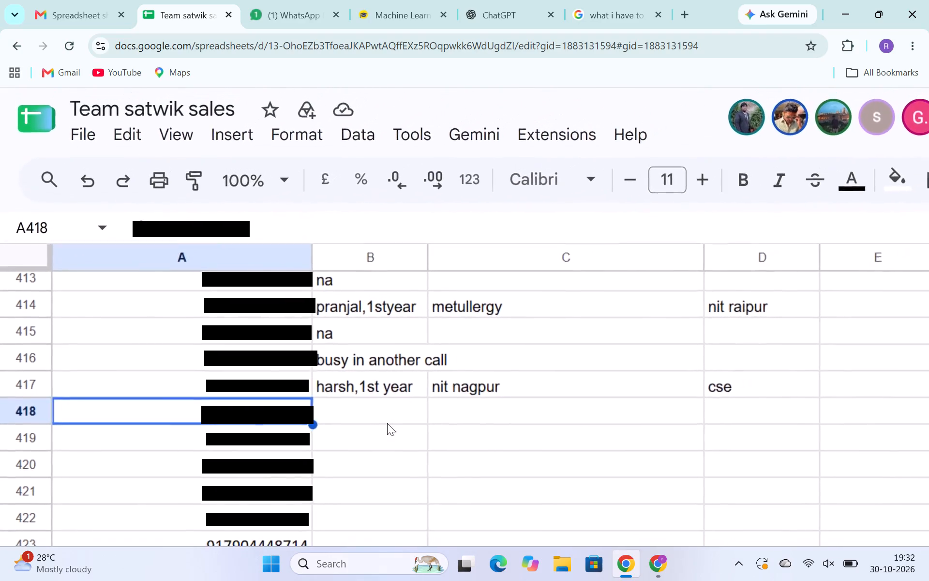
scroll(387, 423, "left", 7)
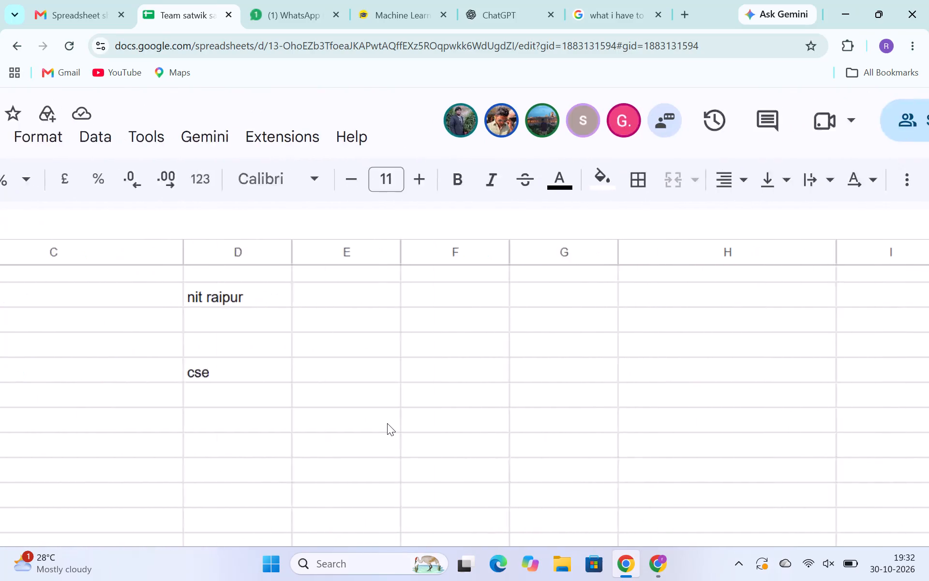
scroll(387, 423, "right", 8)
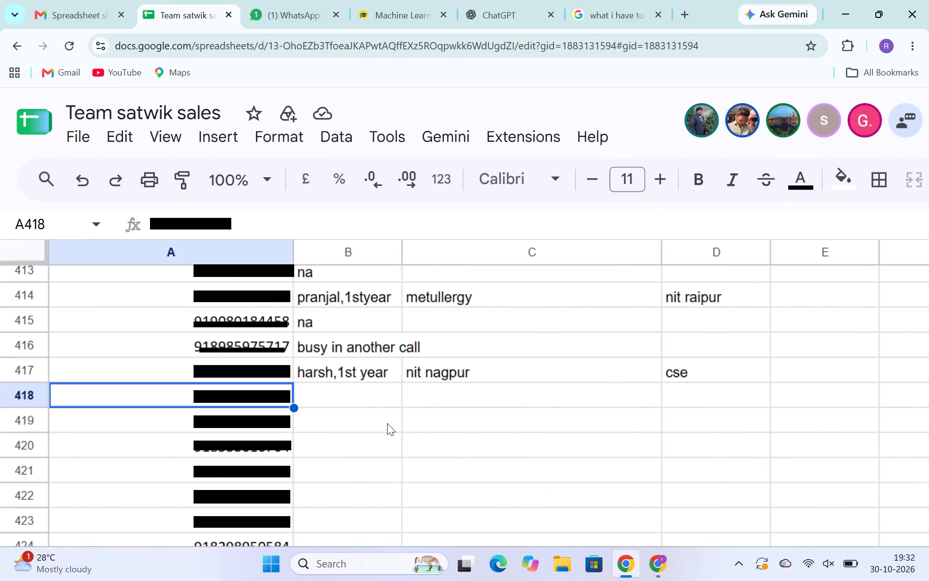
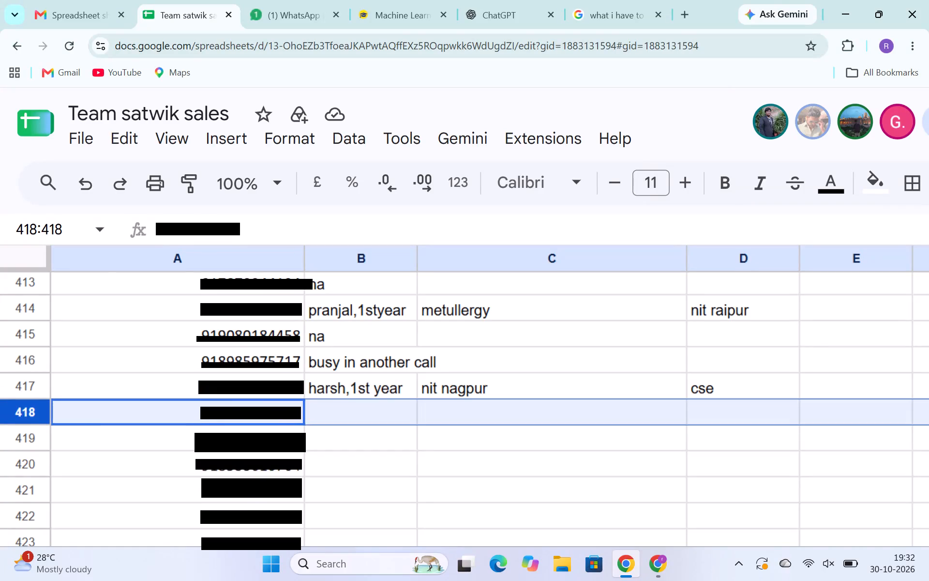
Select the whole of row 417, the first-year nit nagpur lead's entry.
scroll(148, 434, "left", 3)
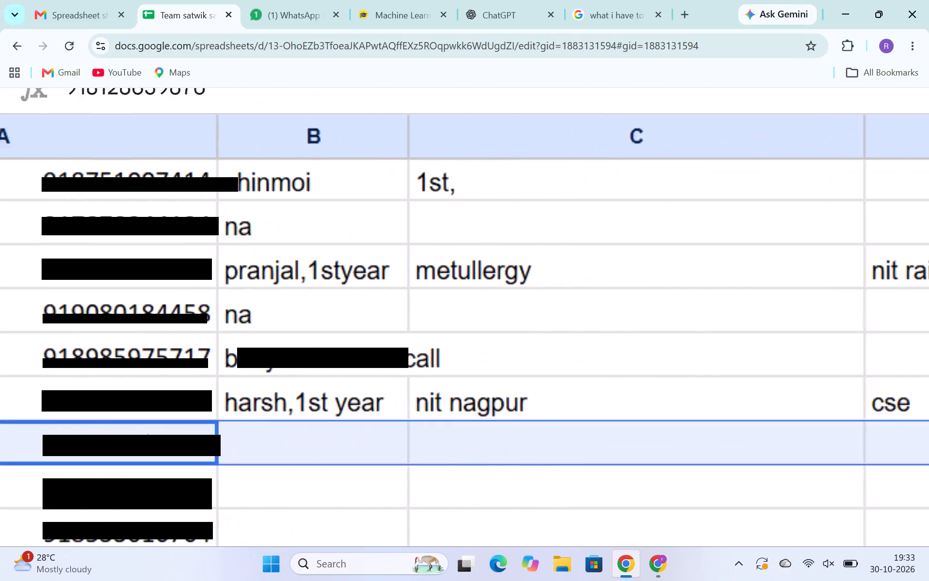
scroll(148, 434, "left", 3)
scroll(148, 434, "right", 7)
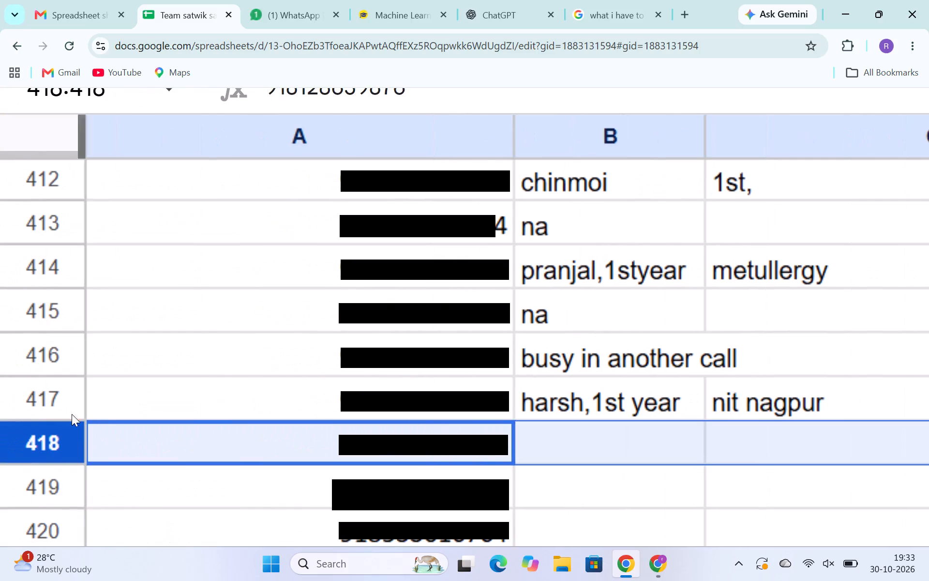
left_click(61, 403)
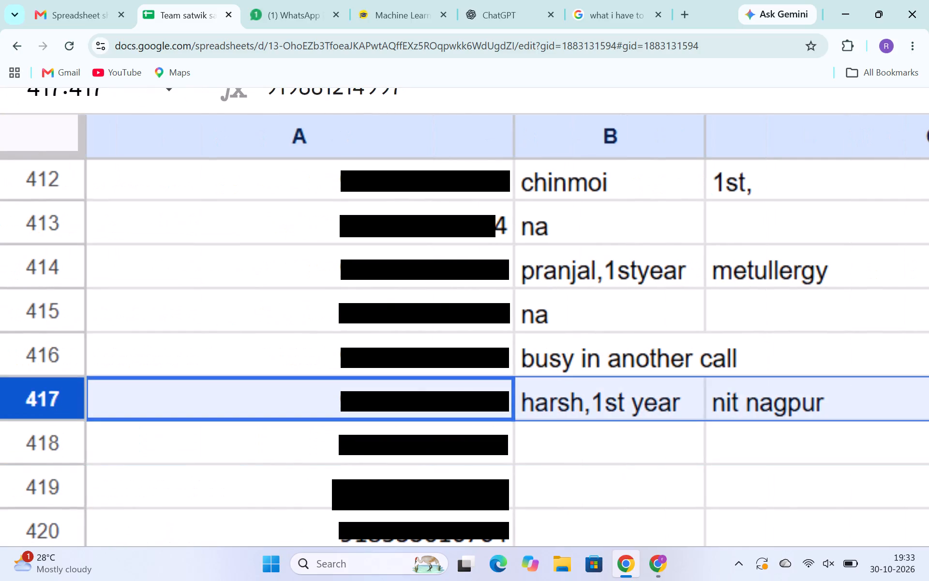
Check the lead details recorded in row 417 and select the entire row 418 for the next lead.
scroll(291, 464, "left", 4)
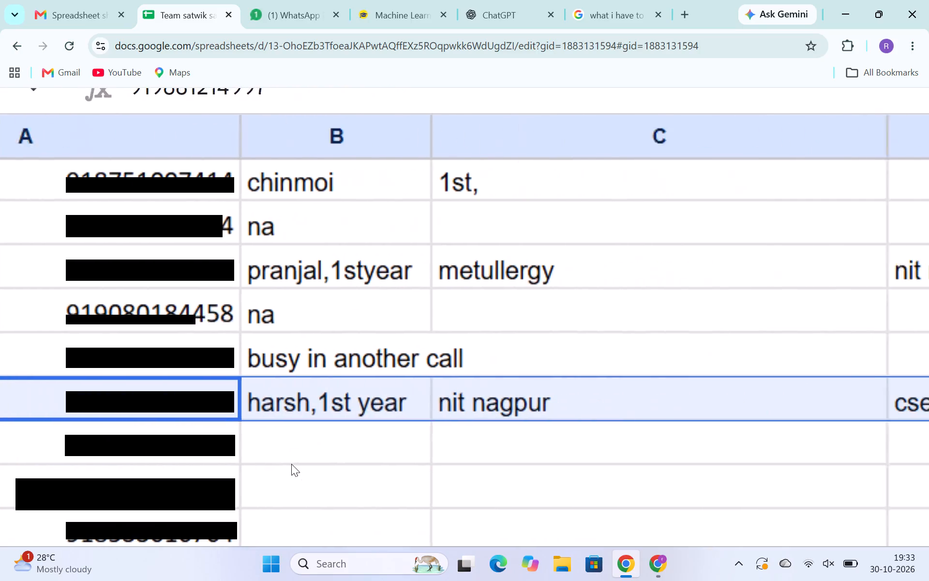
scroll(291, 464, "right", 5)
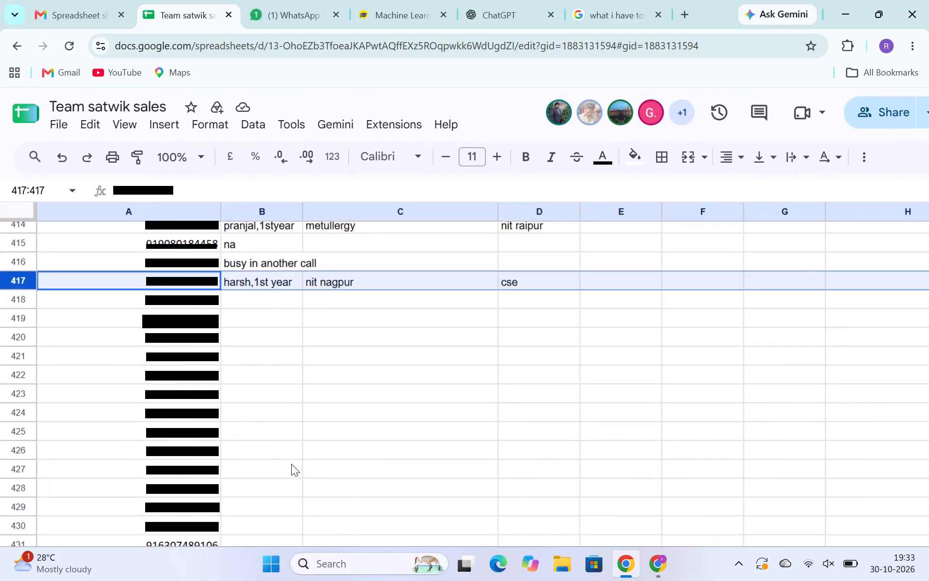
left_click(30, 298)
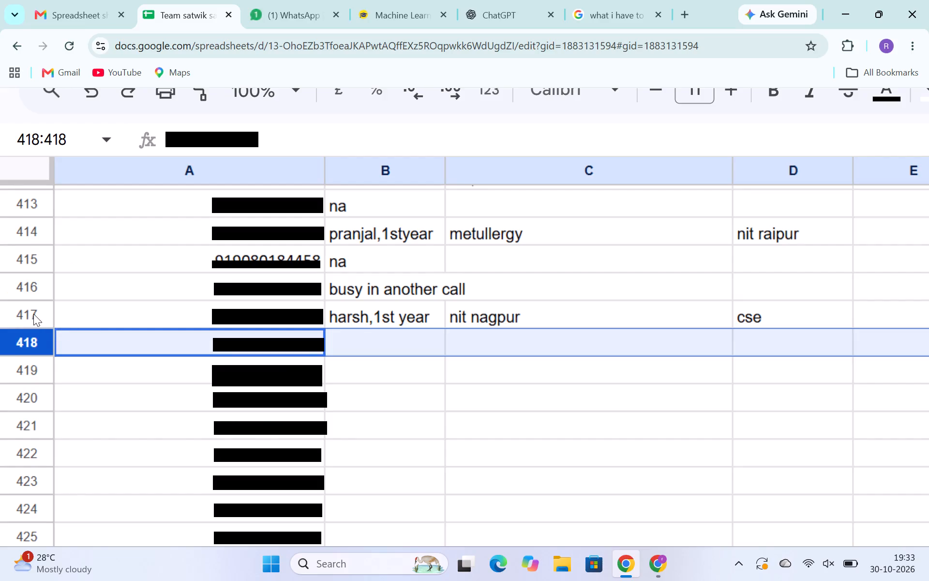
left_click(34, 312)
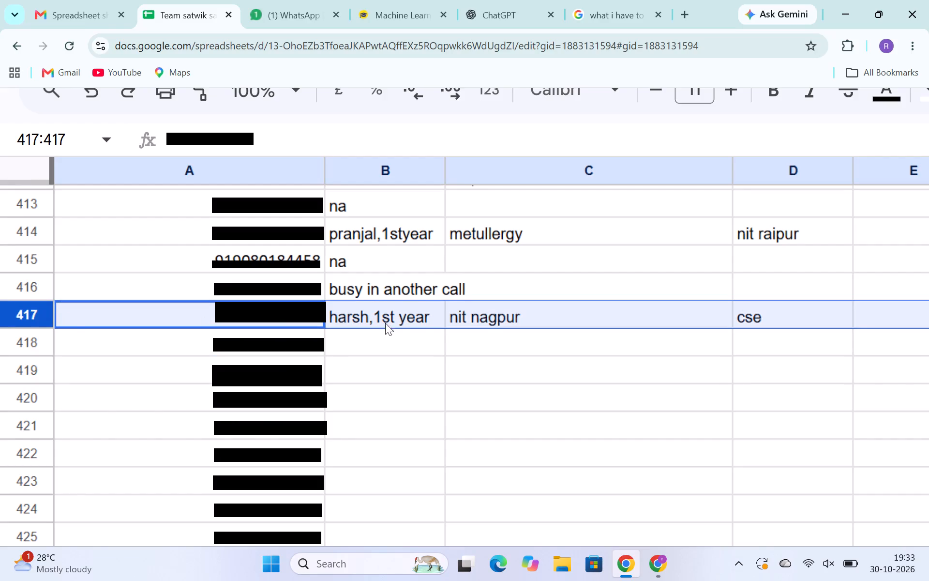
left_click(31, 337)
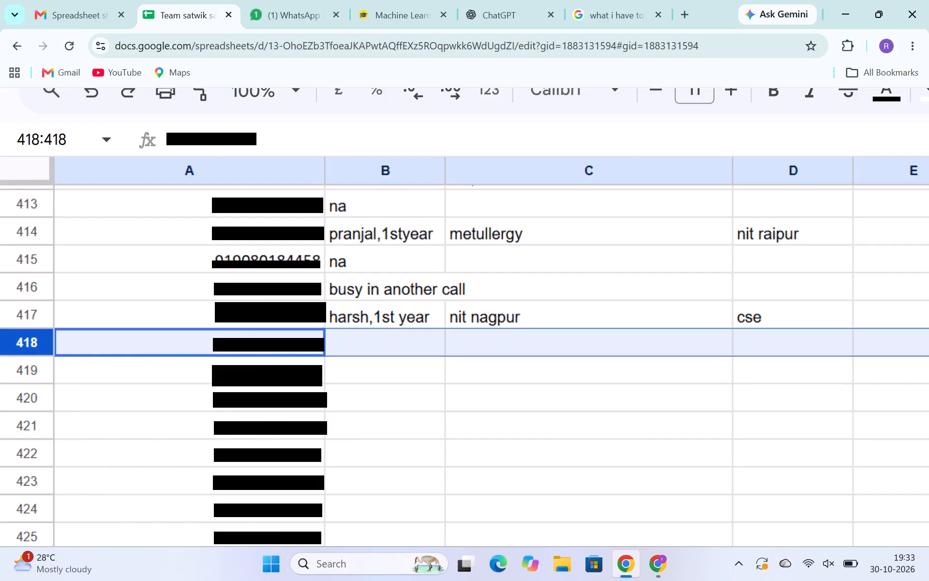
right_click(253, 344)
left_click(169, 358)
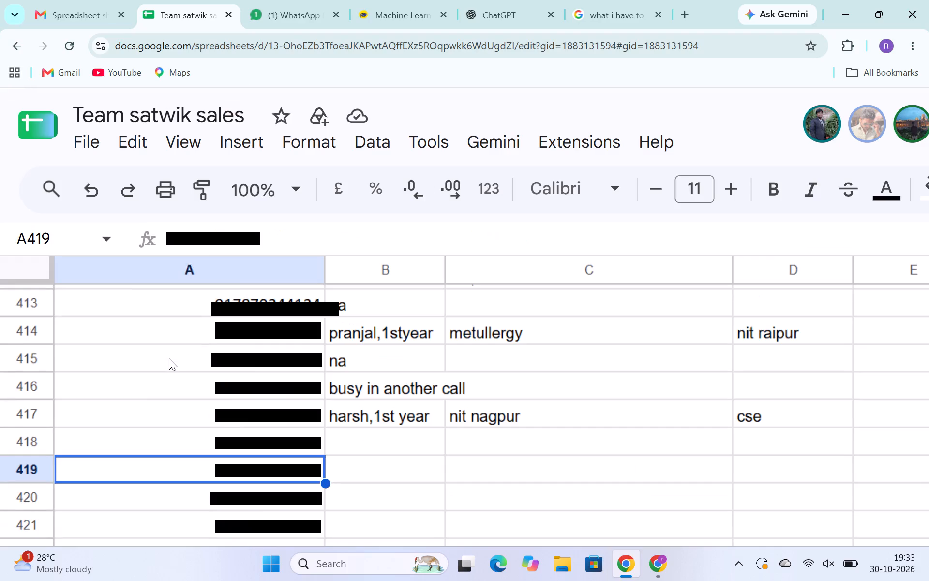
left_click(50, 437)
left_click(42, 440)
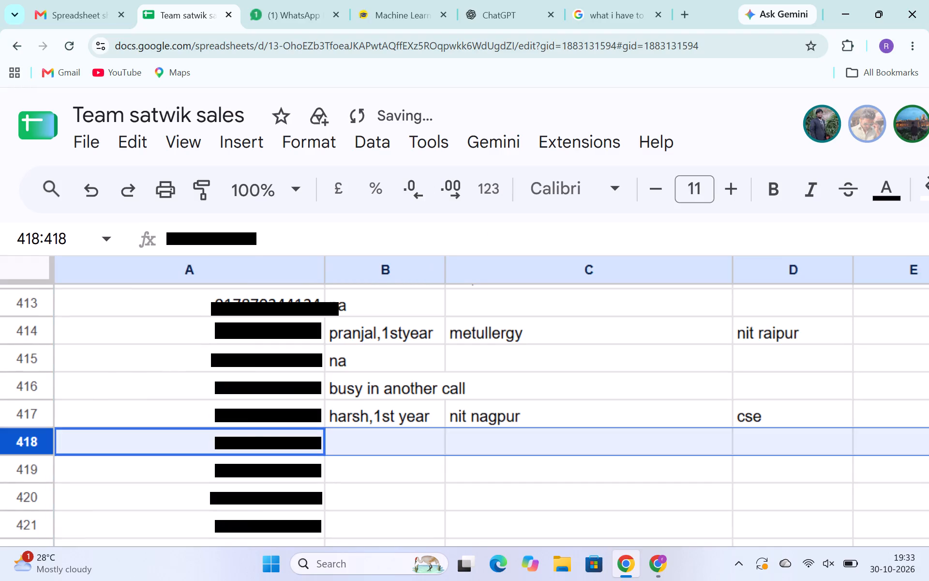
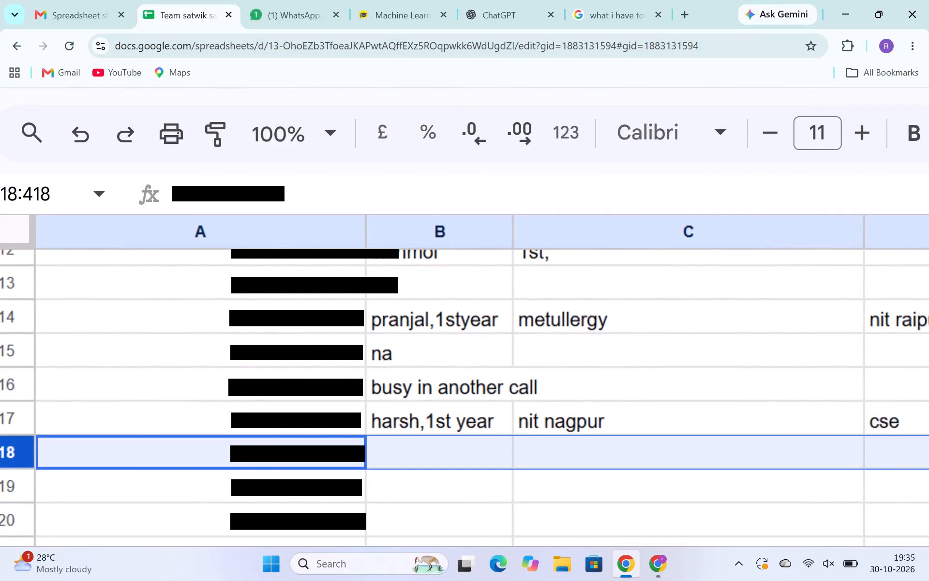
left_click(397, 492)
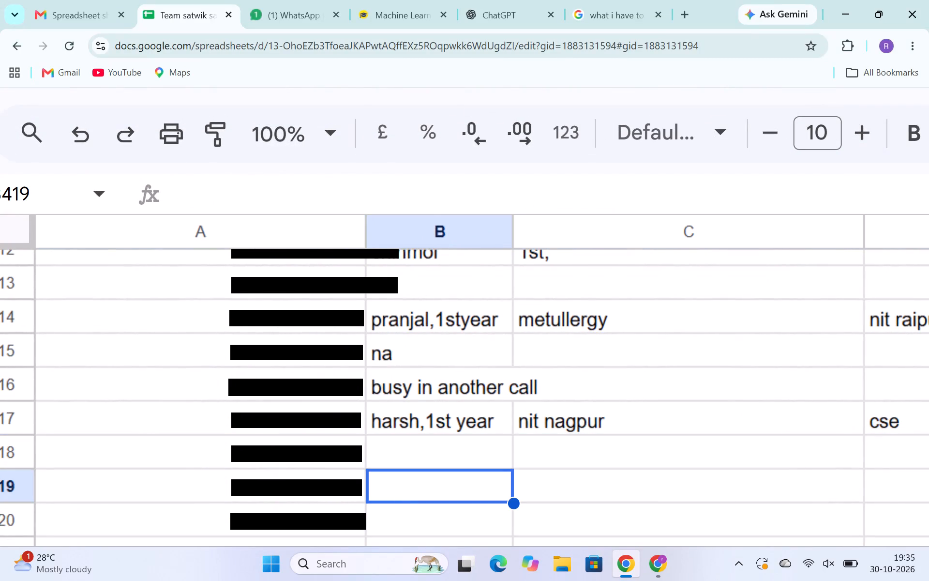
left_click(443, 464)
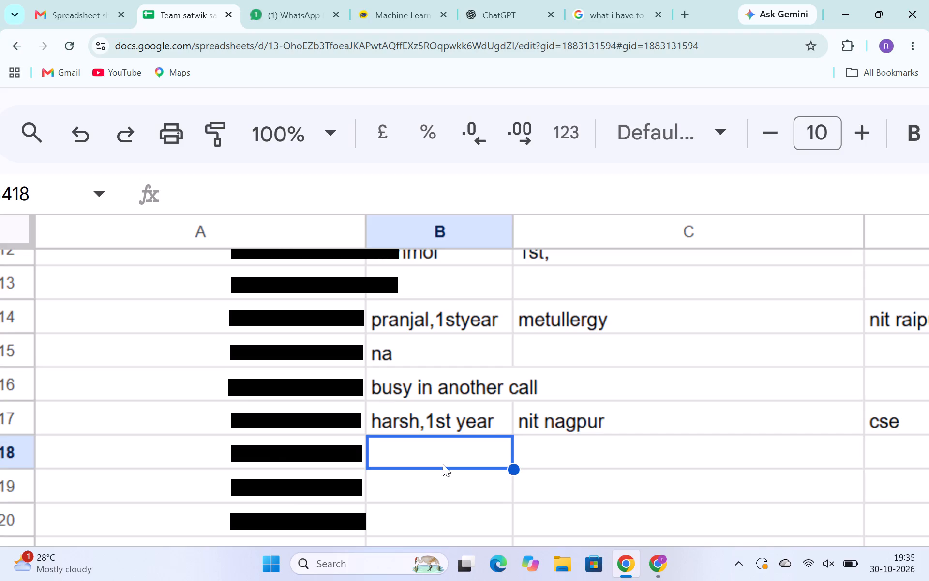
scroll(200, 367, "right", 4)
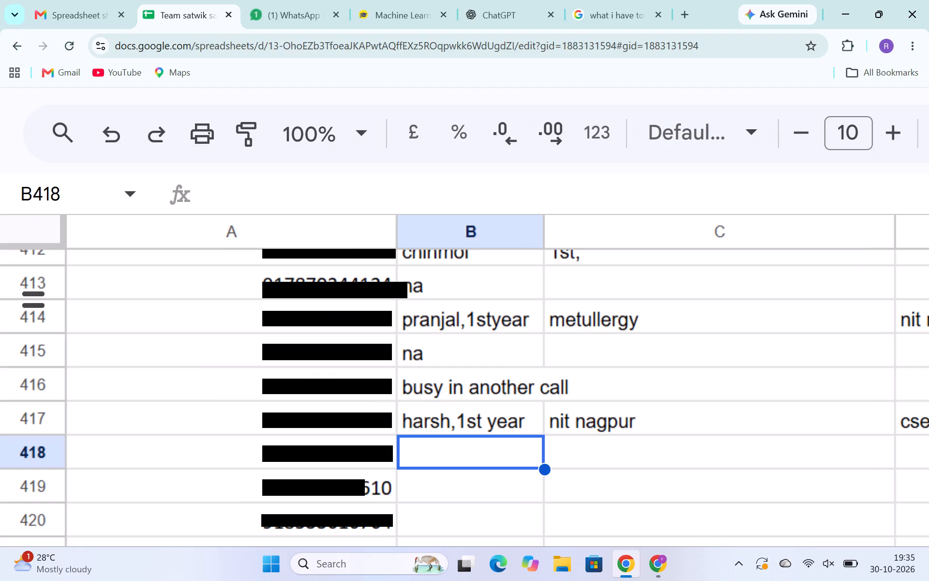
left_click(27, 288)
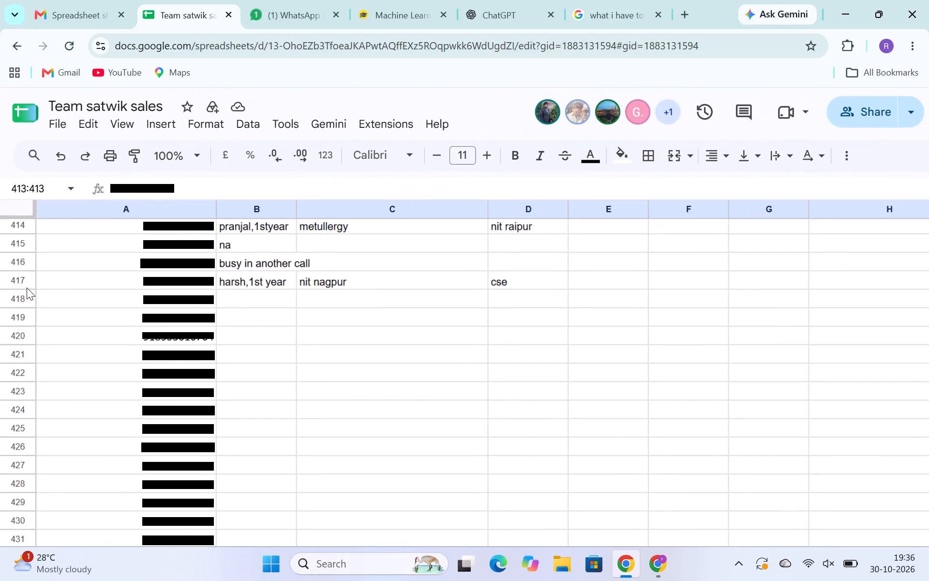
scroll(27, 288, "up", 1)
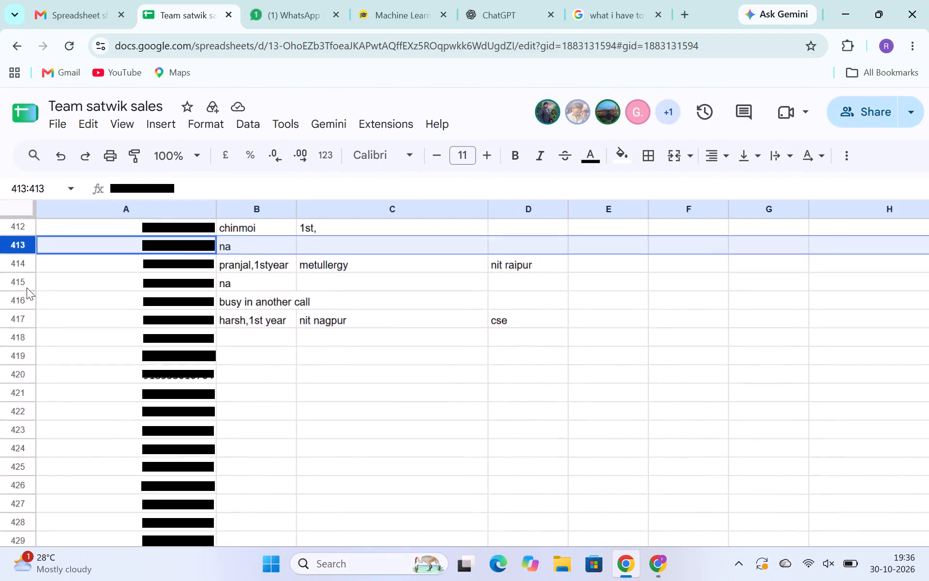
scroll(27, 288, "up", 1)
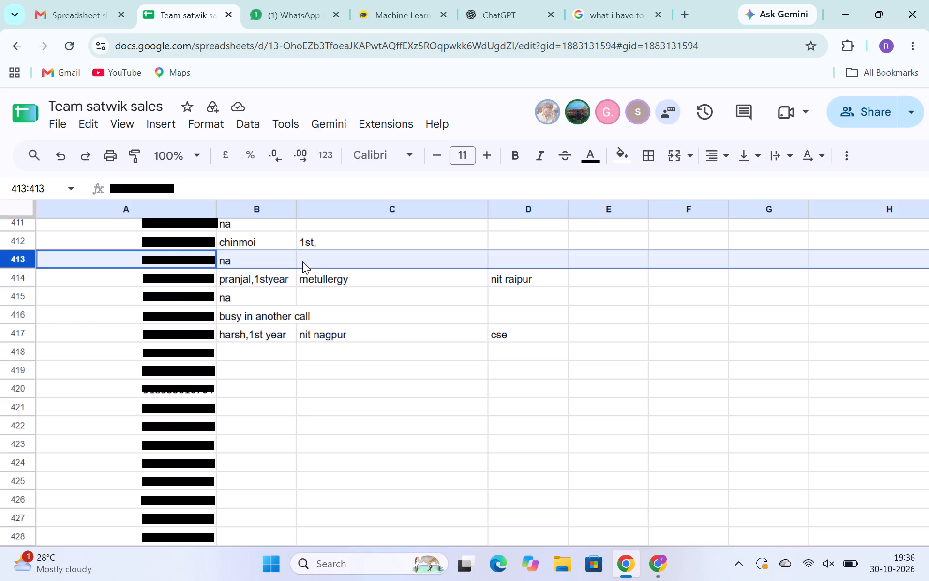
left_click(302, 261)
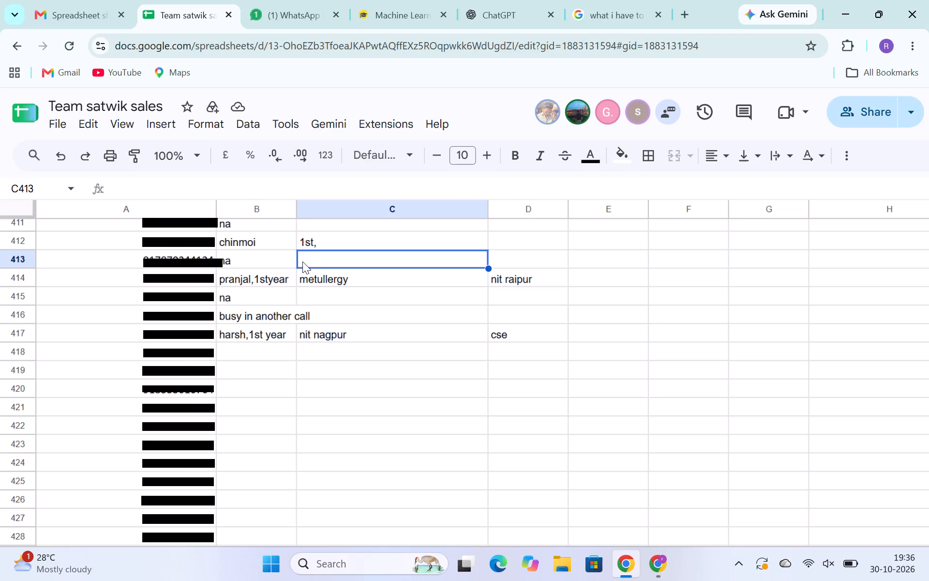
type("aryan")
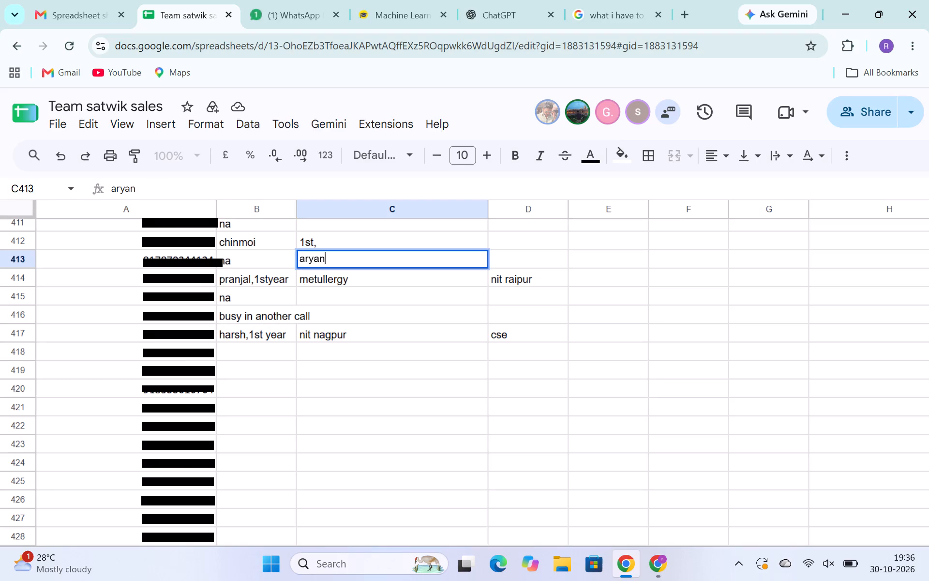
key("comma")
type("iit")
key("space")
key("e")
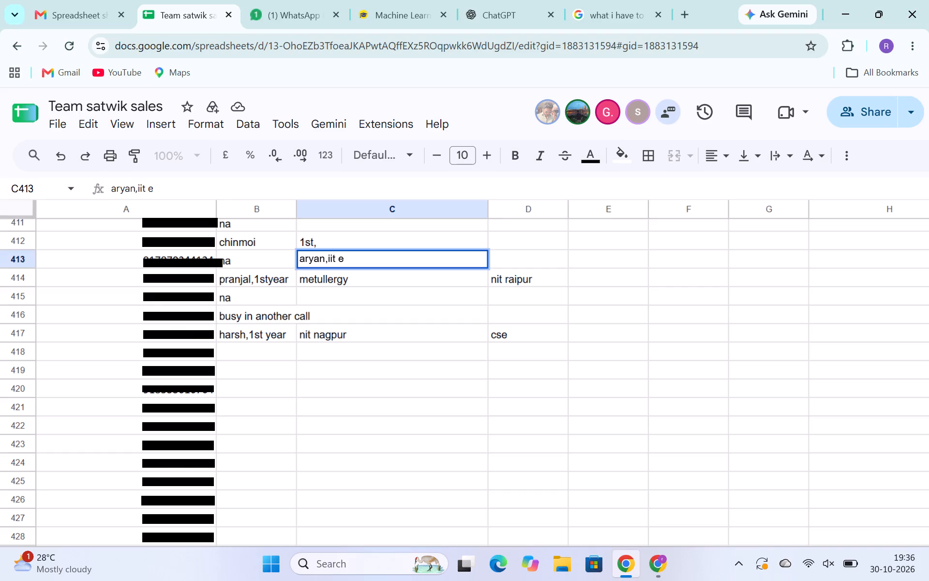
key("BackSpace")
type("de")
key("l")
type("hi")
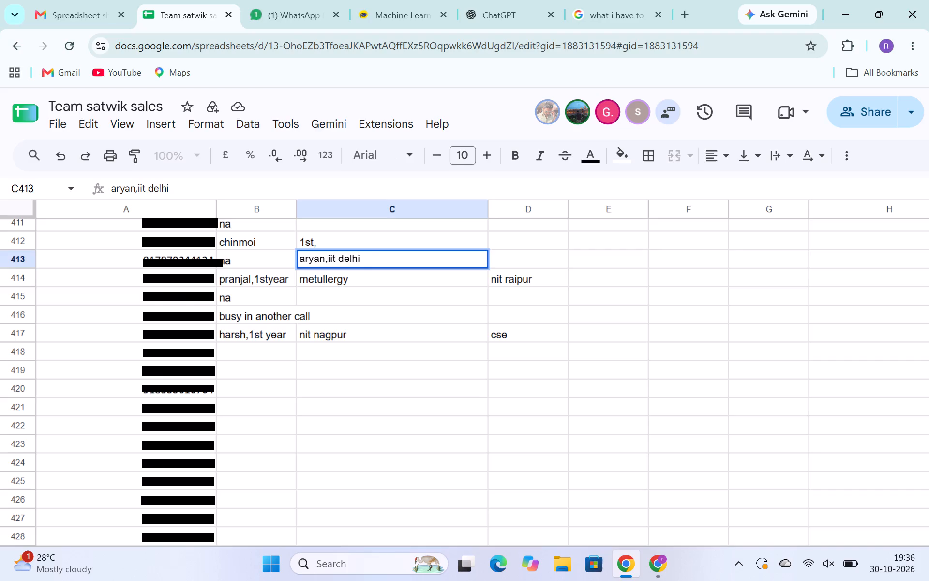
Append the subject ",econimi" after "iit delhi" in the lead's details in row 413, column C.
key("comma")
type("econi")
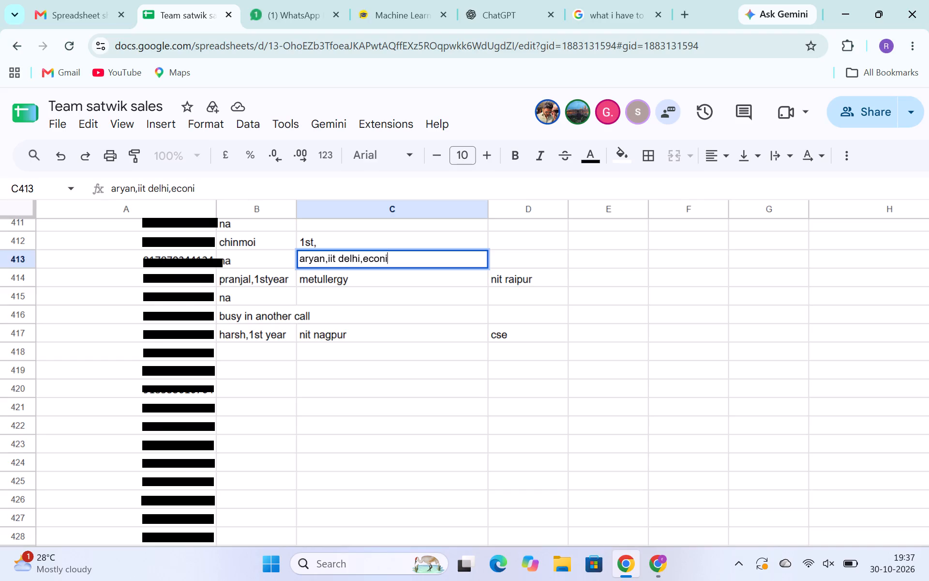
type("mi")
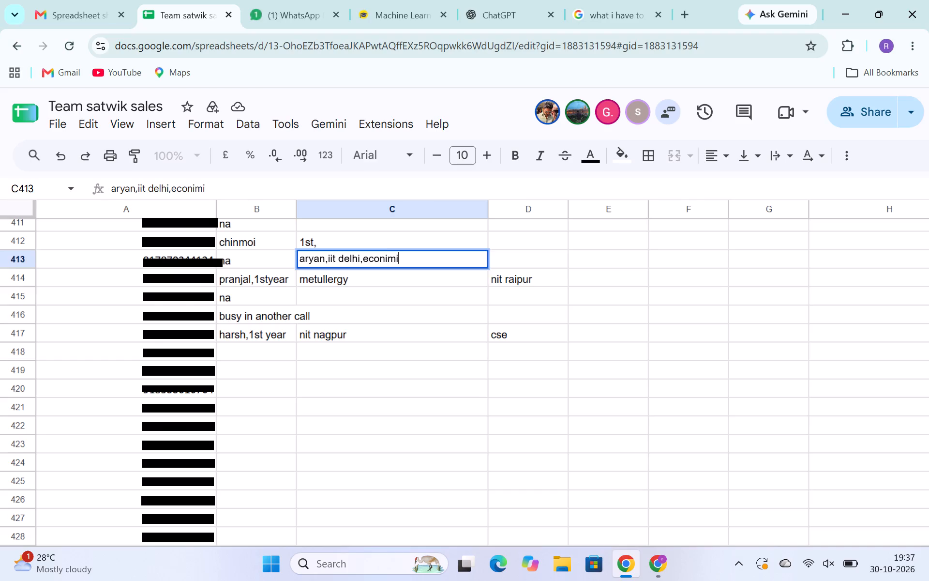
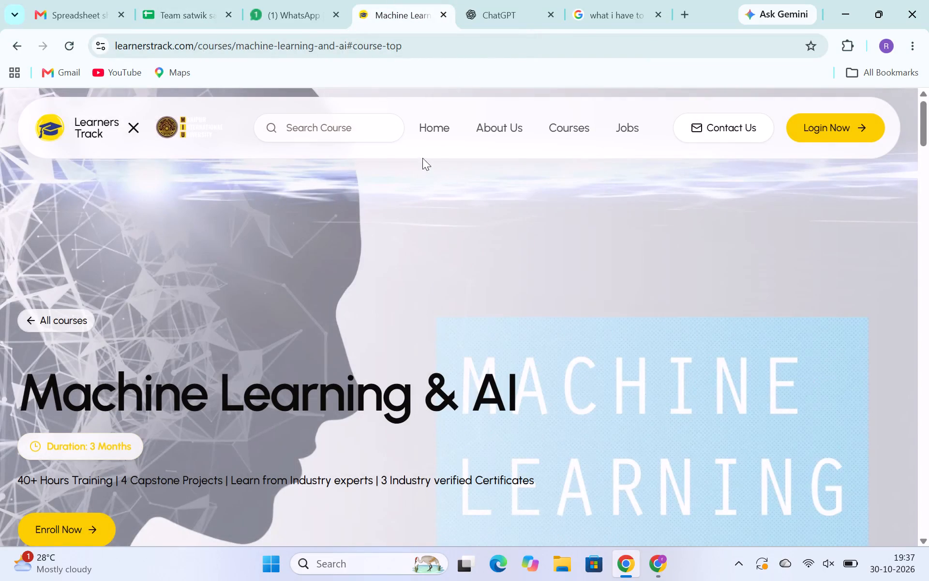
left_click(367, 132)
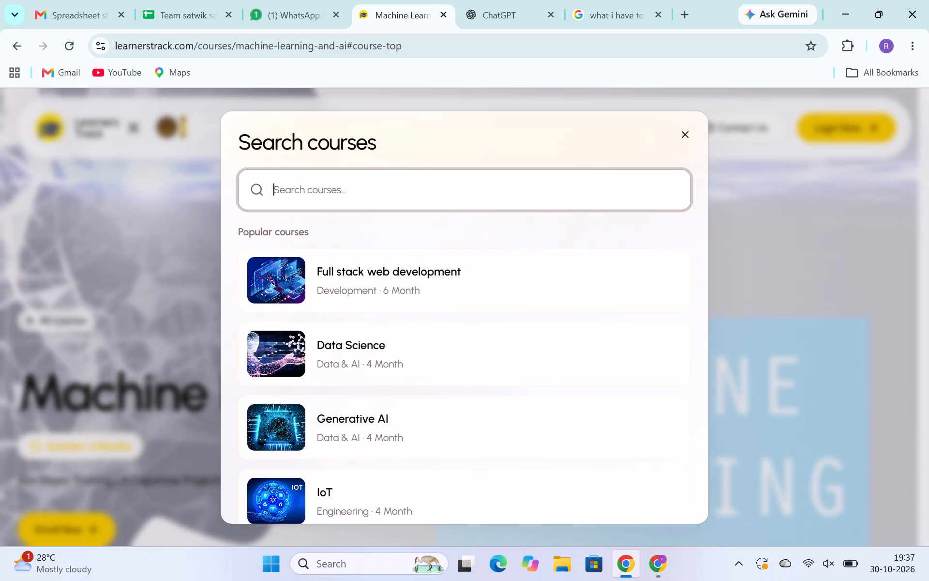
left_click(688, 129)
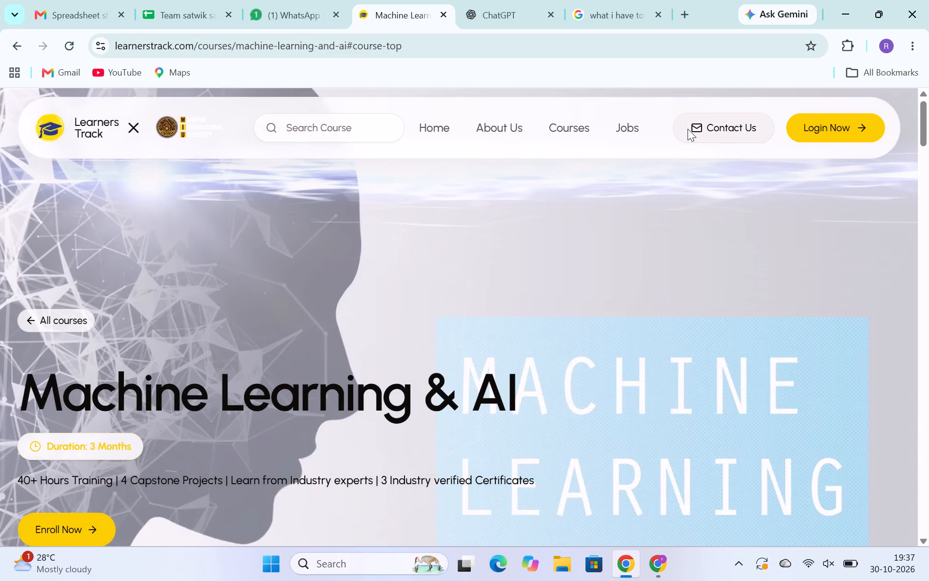
Search the course catalogue for "fin" and open the Financial Management & Investment Banking course page.
scroll(494, 345, "down", 8)
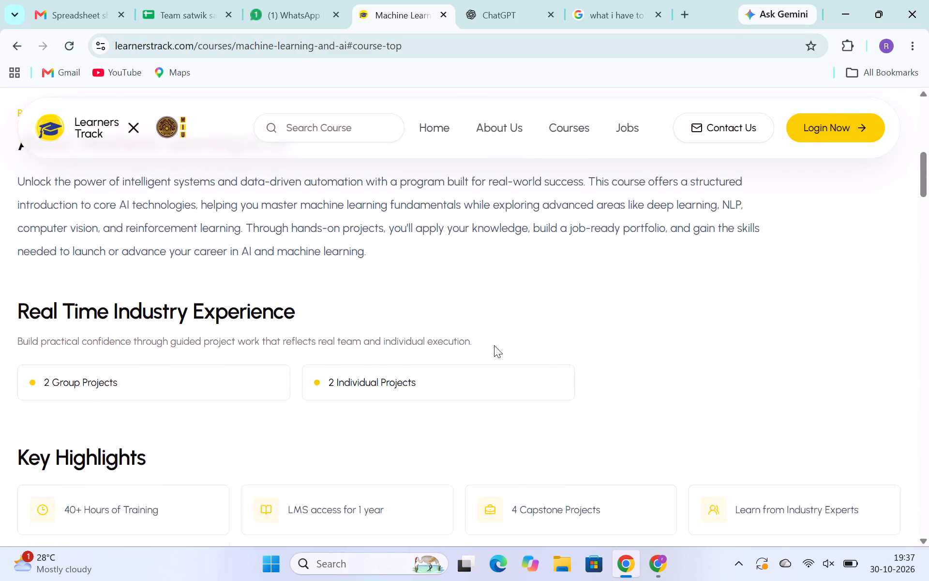
scroll(494, 345, "up", 8)
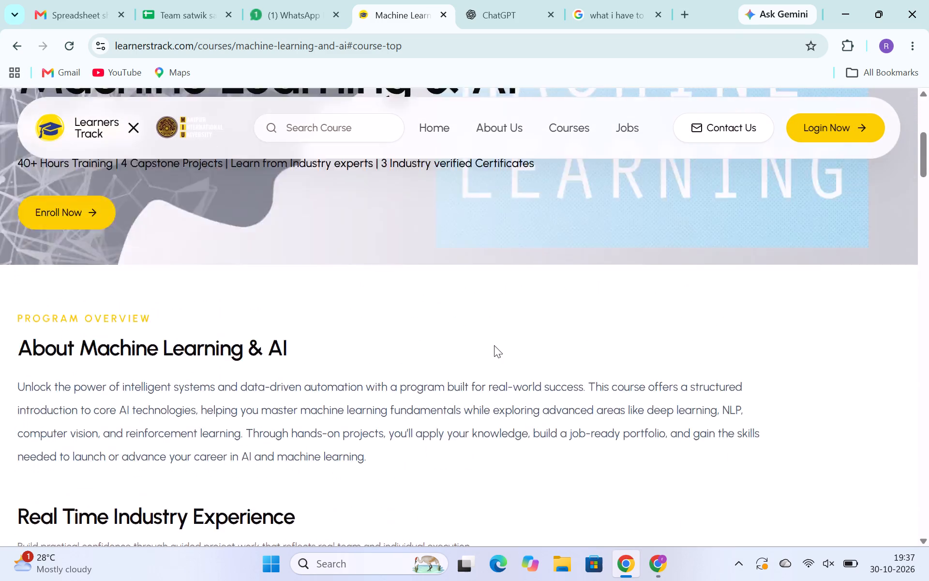
scroll(494, 345, "up", 2)
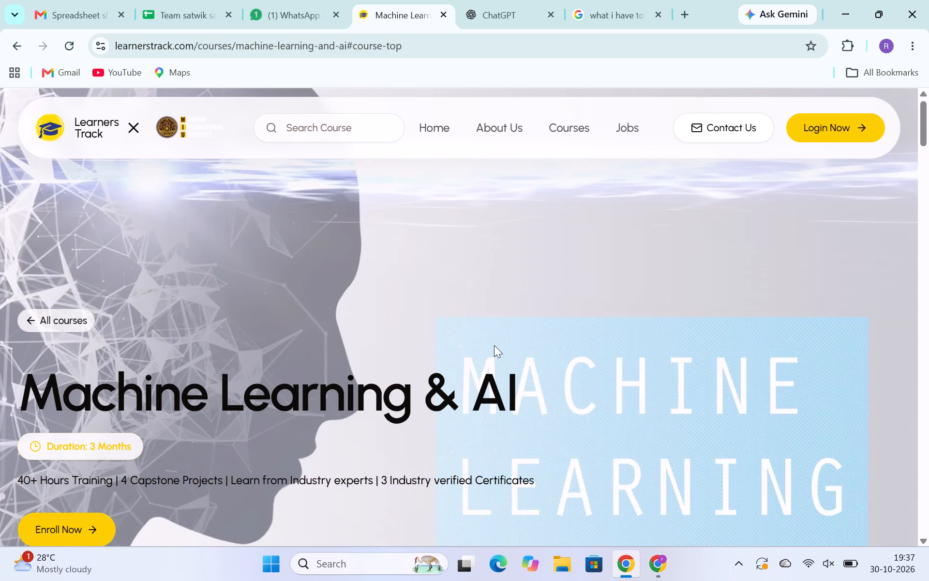
left_click(331, 140)
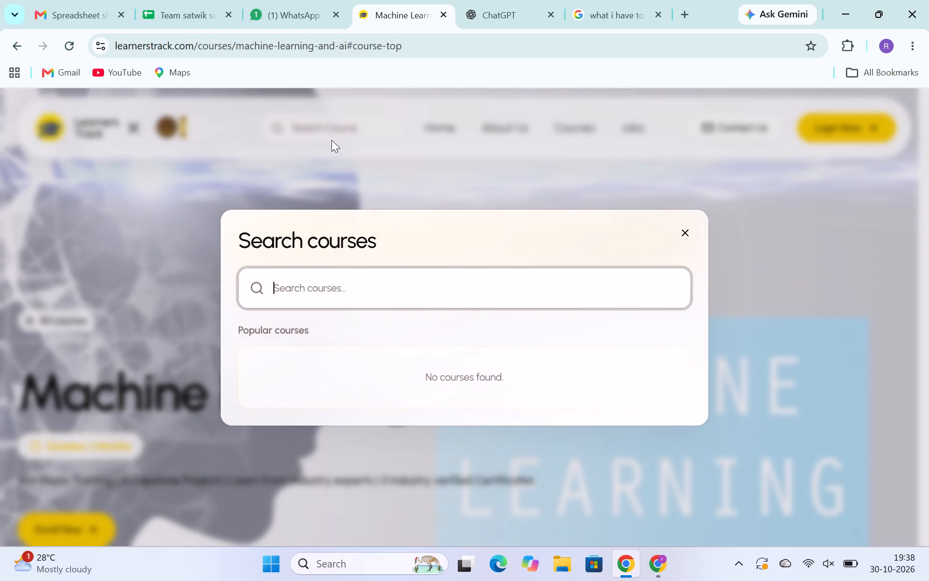
type("fin")
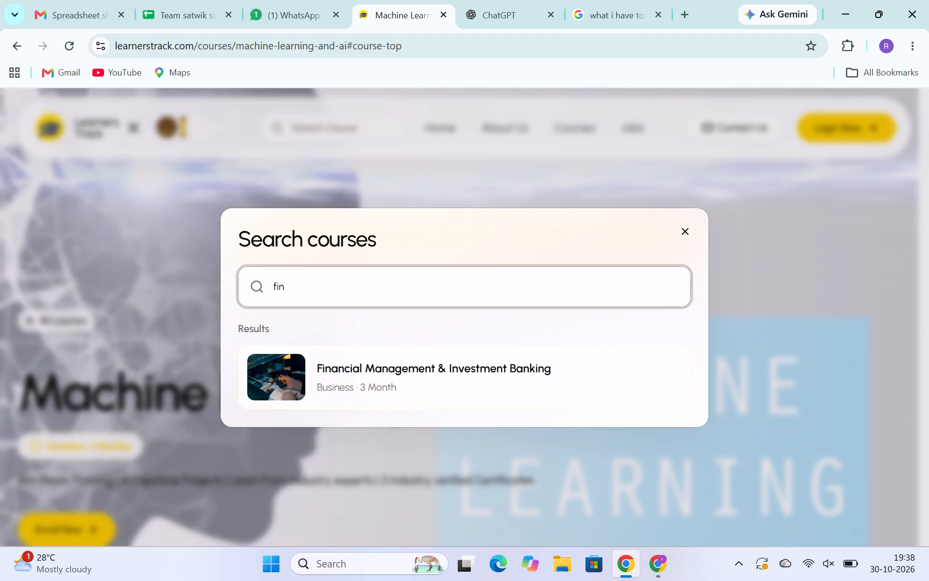
left_click(447, 392)
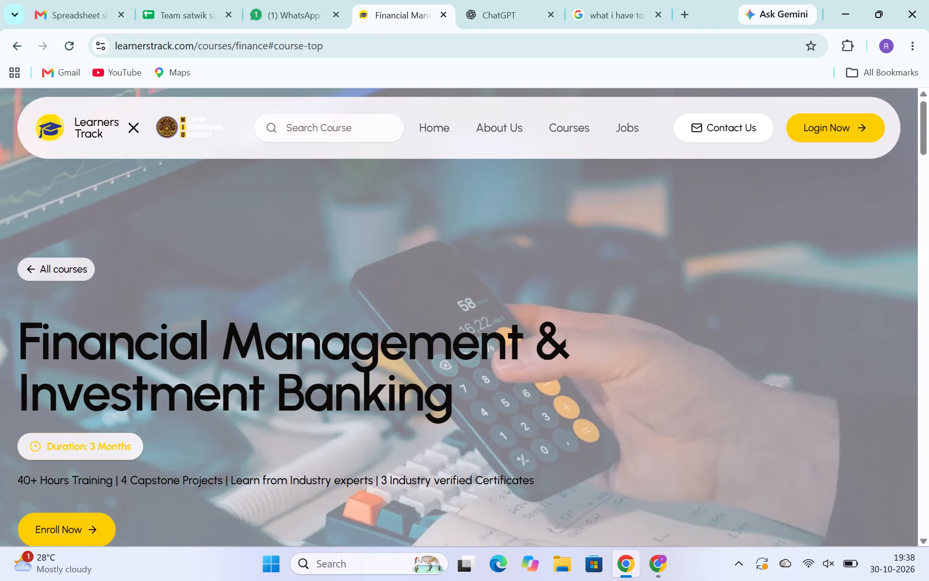
Examine the Financial Management & Investment Banking course's overview, key highlights, sample certificates and Smart and Advance Learning fees.
scroll(447, 392, "down", 3)
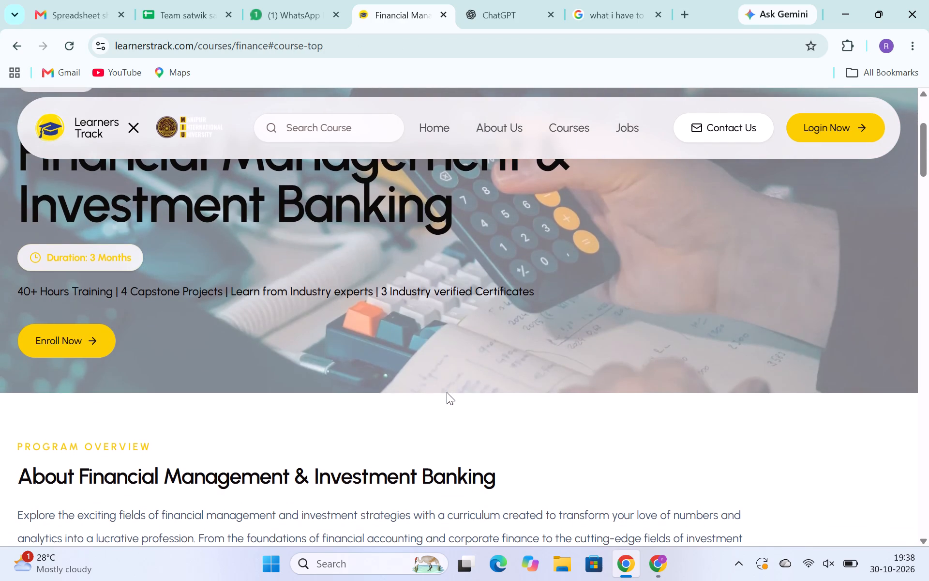
scroll(447, 392, "up", 1)
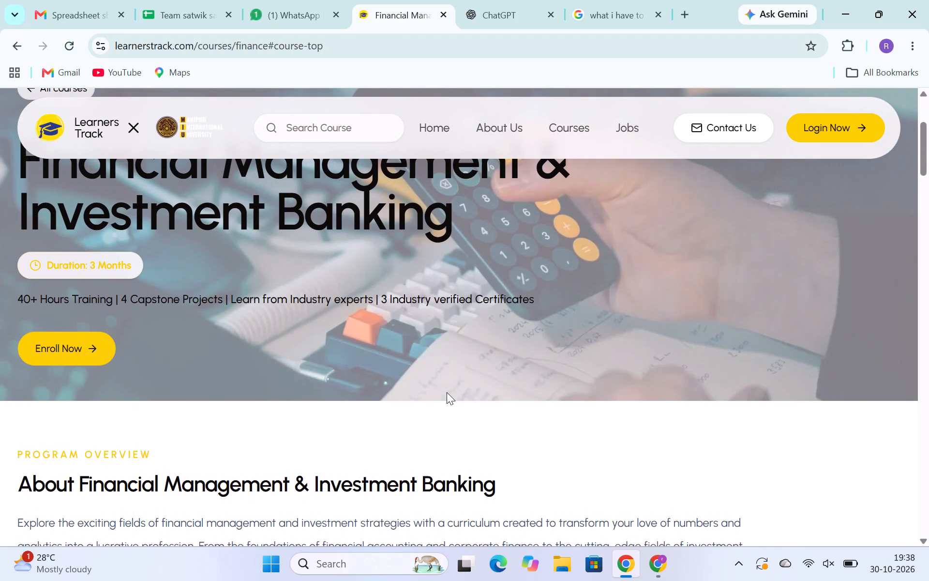
scroll(447, 392, "up", 1)
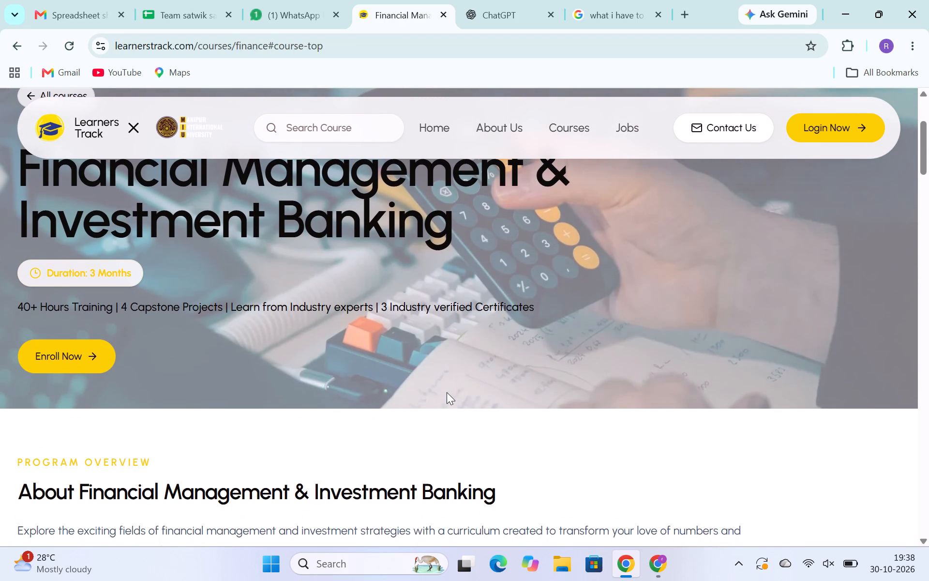
scroll(447, 392, "up", 3)
scroll(447, 392, "down", 9)
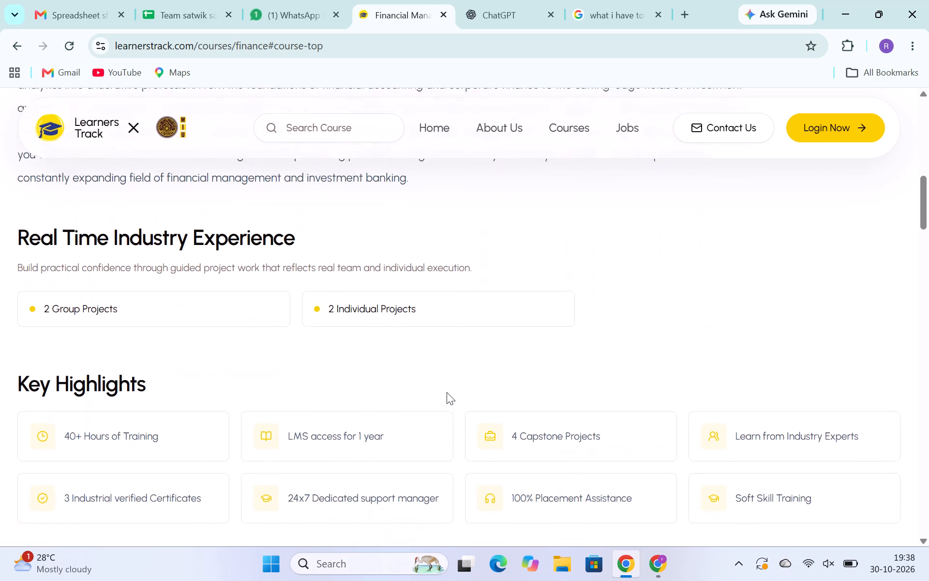
scroll(447, 392, "down", 10)
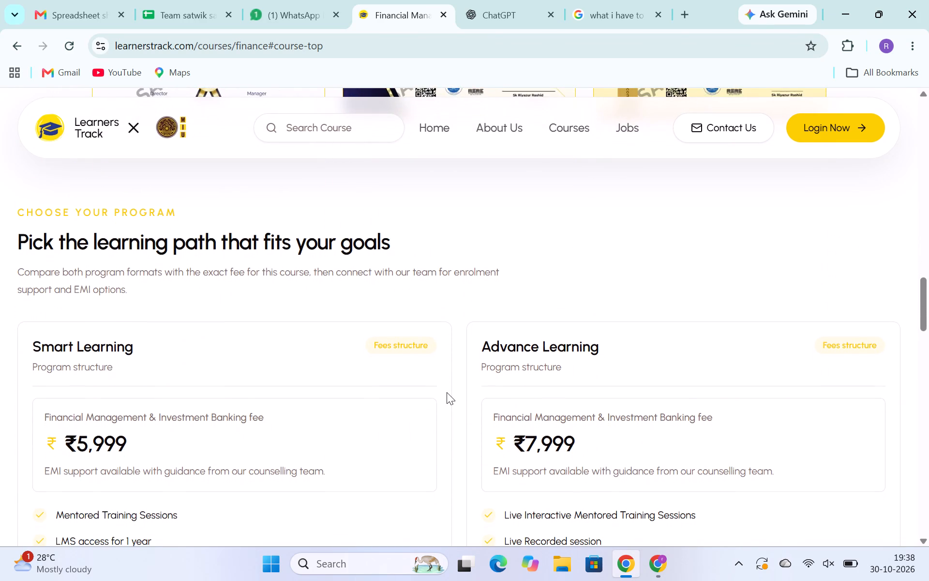
scroll(447, 392, "up", 5)
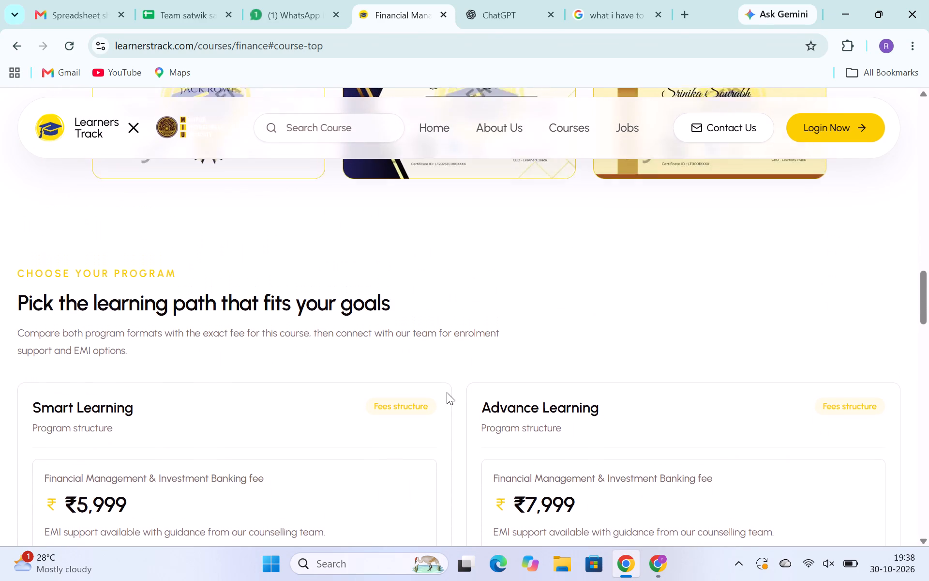
scroll(447, 392, "up", 4)
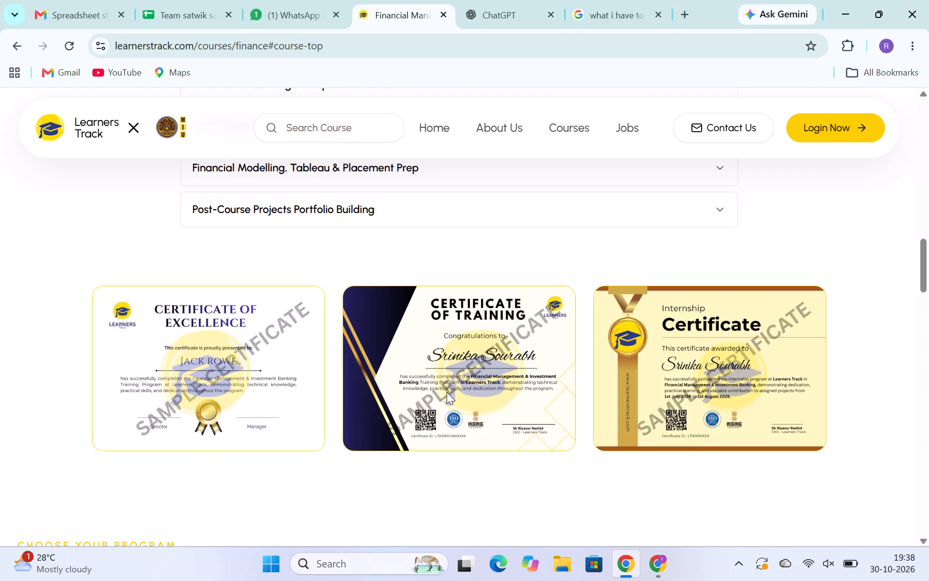
scroll(458, 279, "up", 8)
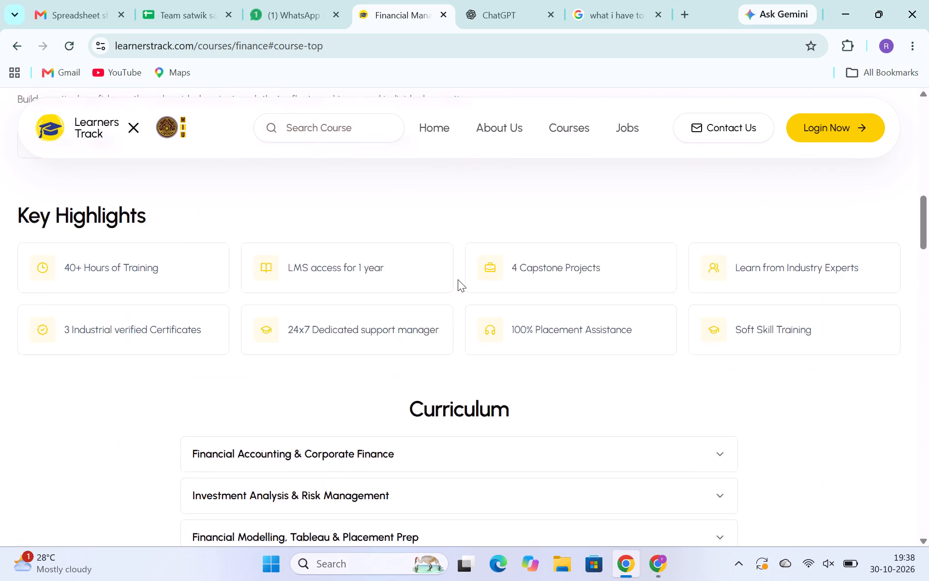
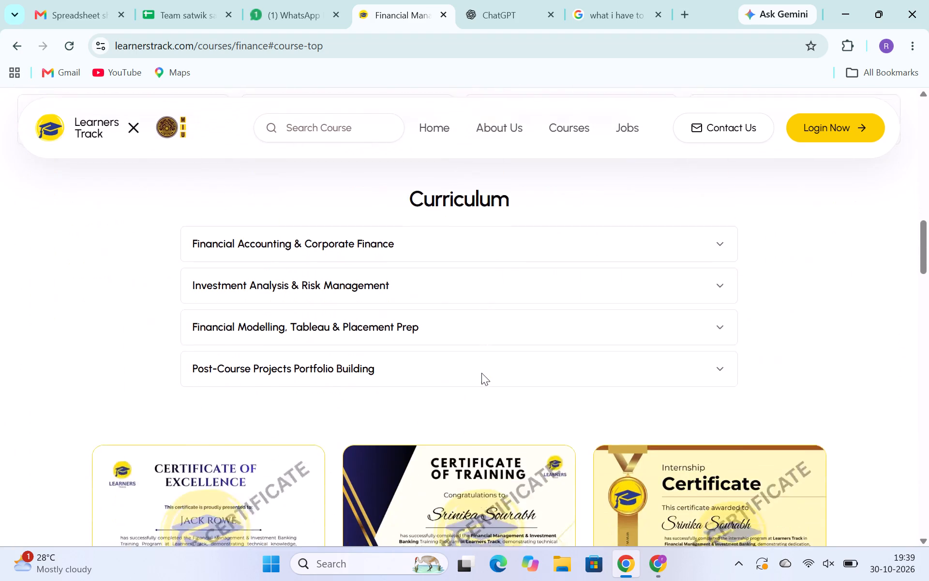
Review the finance course page again, covering the learning path fees, curriculum headings, course duration, projects and key highlights.
scroll(481, 373, "down", 8)
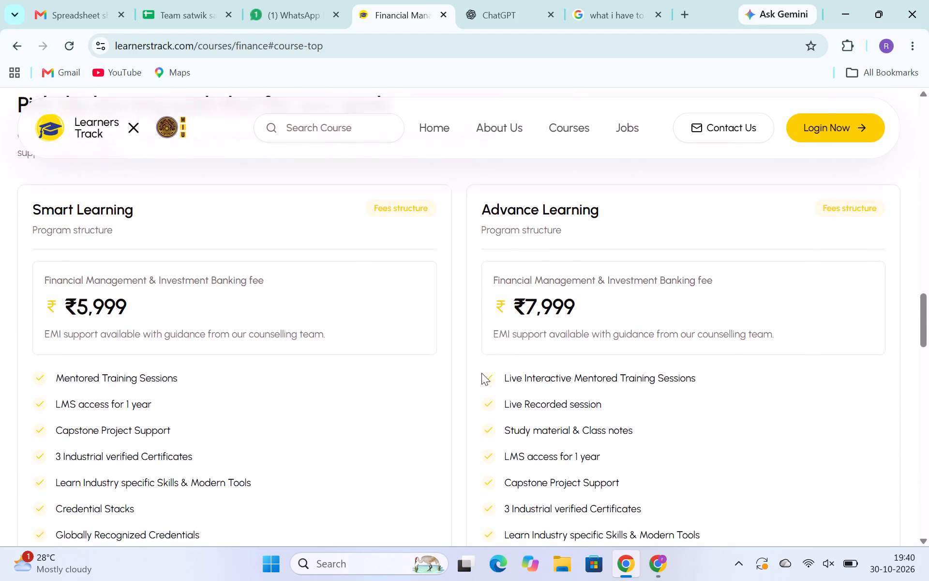
scroll(481, 373, "down", 1)
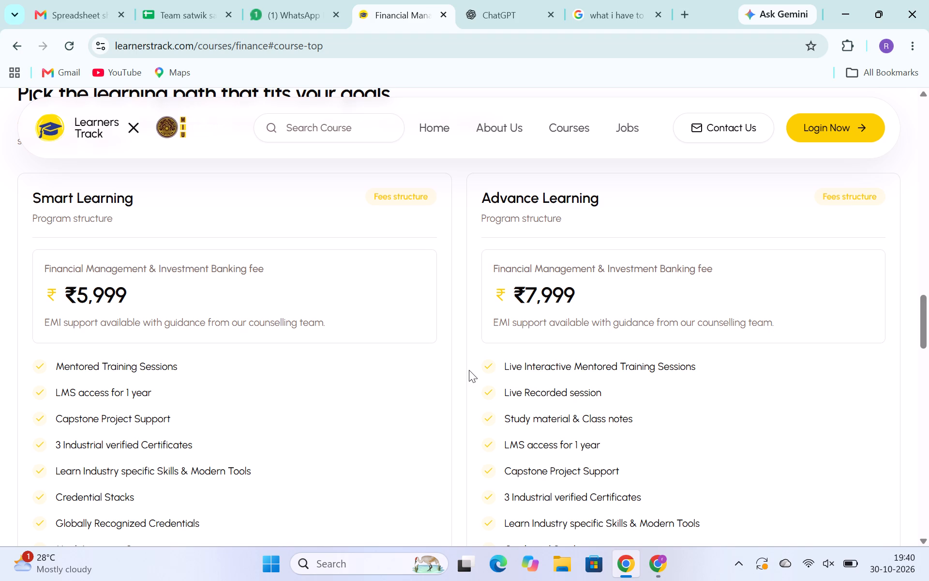
scroll(464, 368, "up", 10)
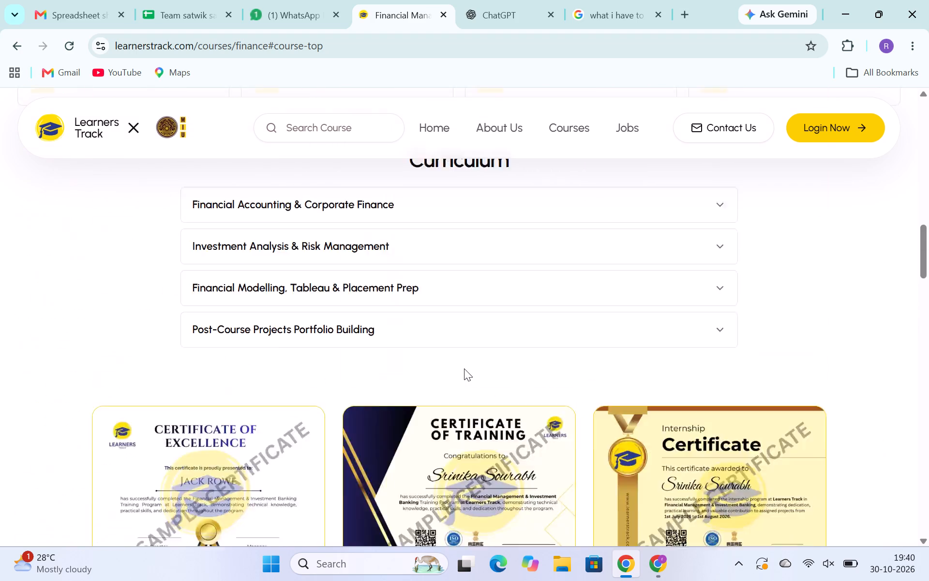
scroll(464, 368, "up", 10)
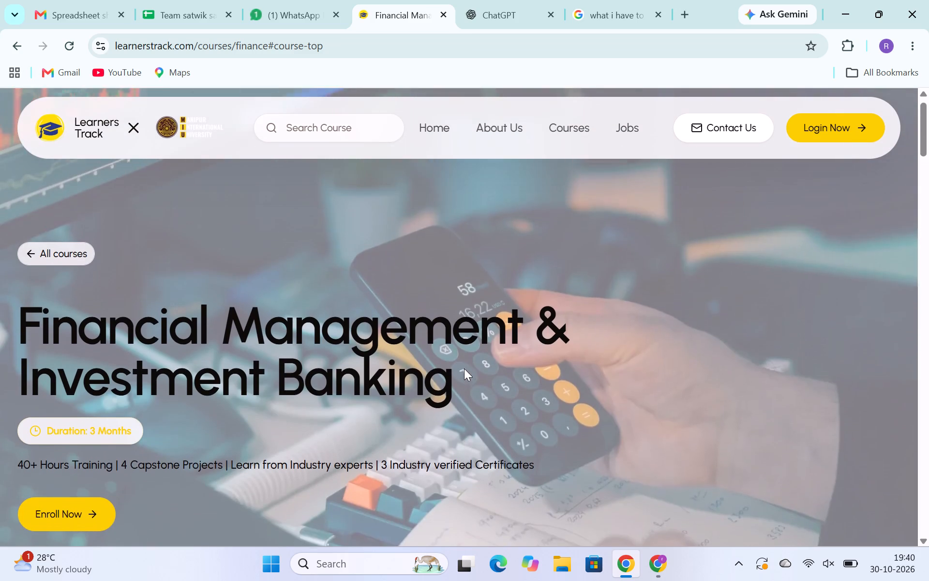
scroll(464, 368, "up", 1)
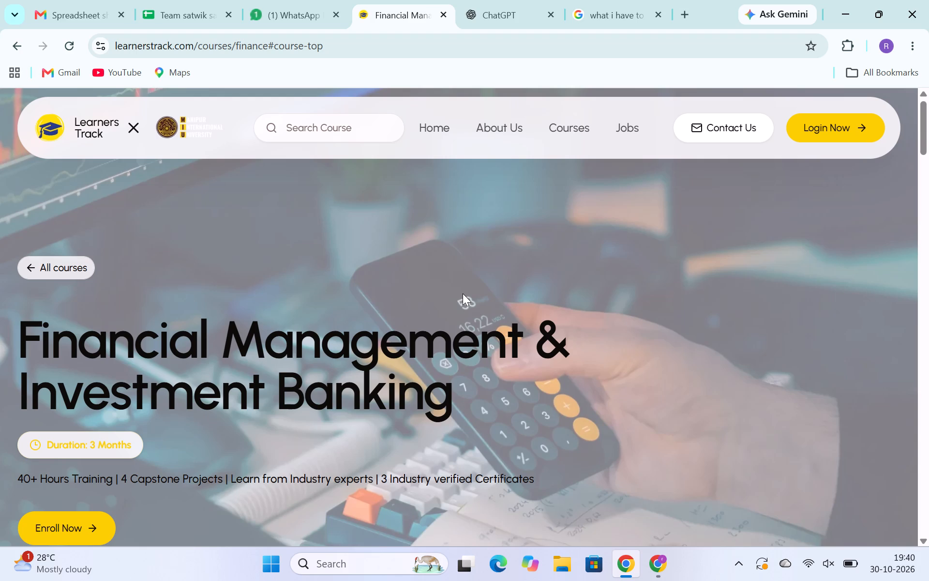
scroll(463, 293, "down", 6)
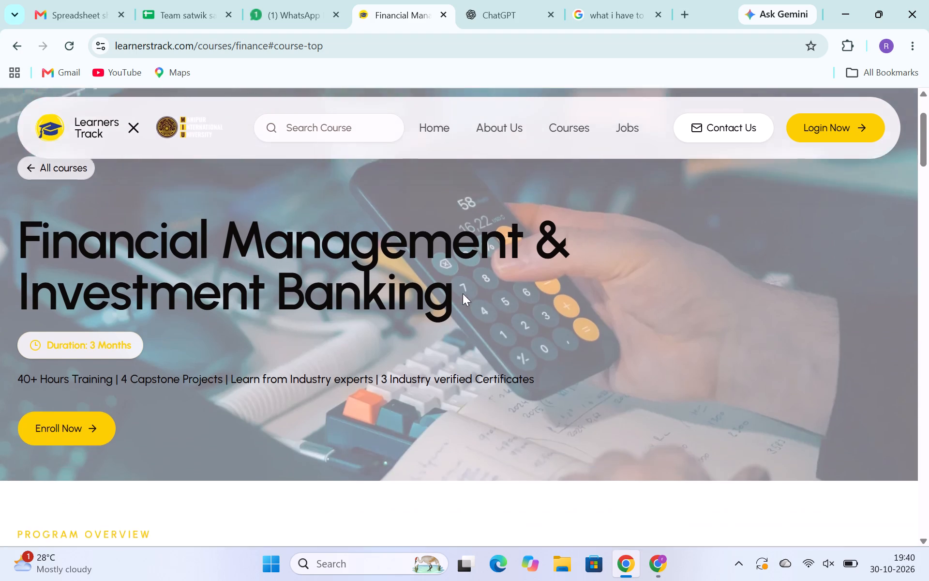
scroll(463, 293, "down", 5)
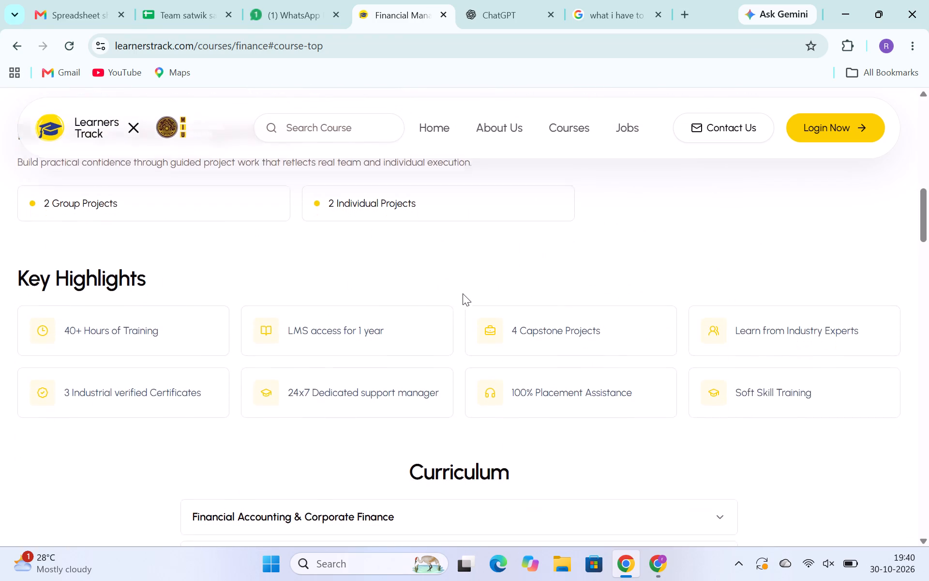
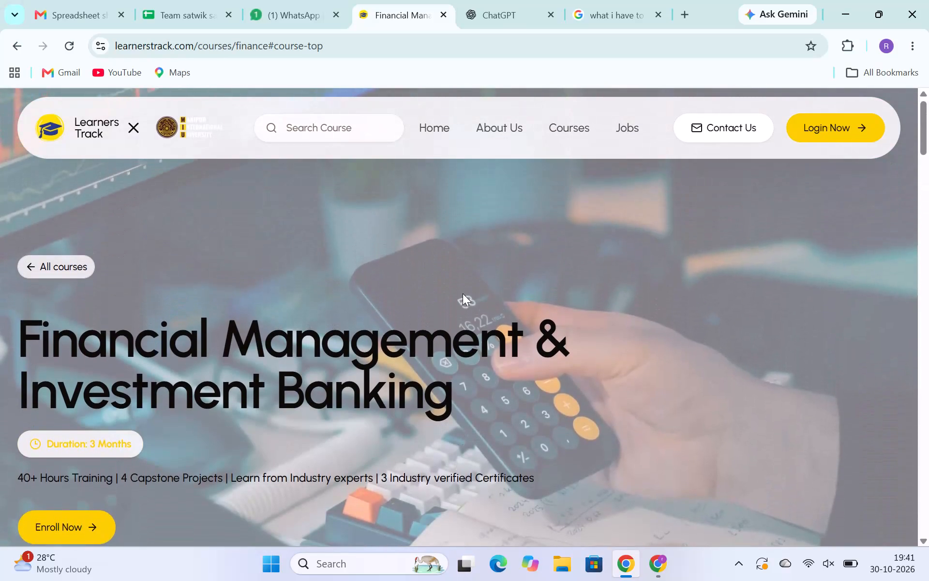
Review the Financial Management & Investment Banking course page, covering the programme overview, projects, key highlights, curriculum, certificates and fee options.
scroll(463, 293, "up", 7)
scroll(463, 293, "down", 1)
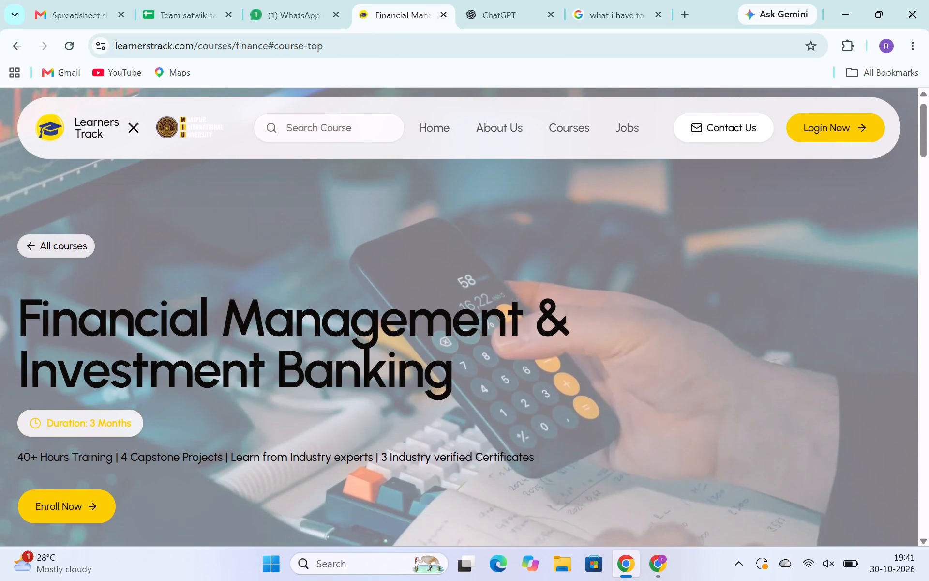
scroll(463, 293, "down", 2)
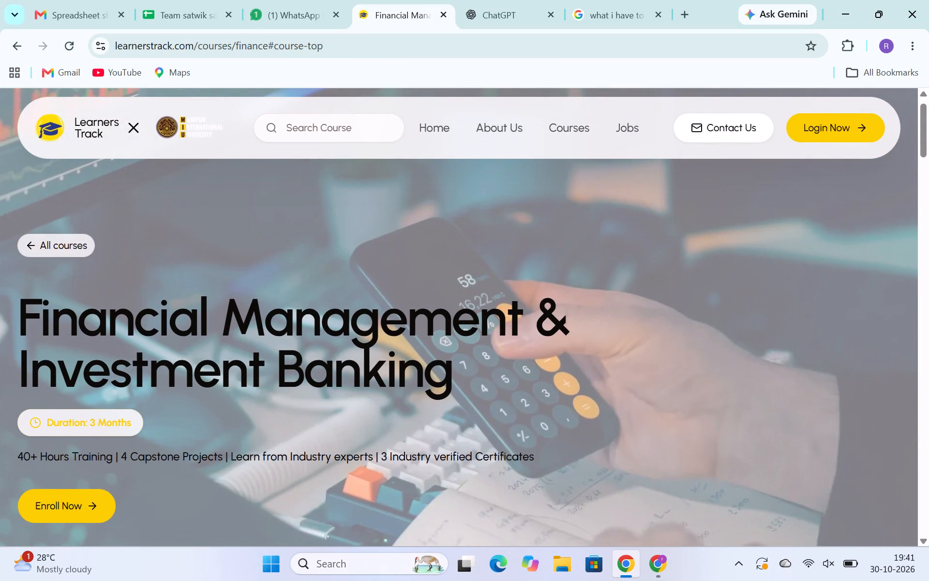
scroll(463, 293, "down", 3)
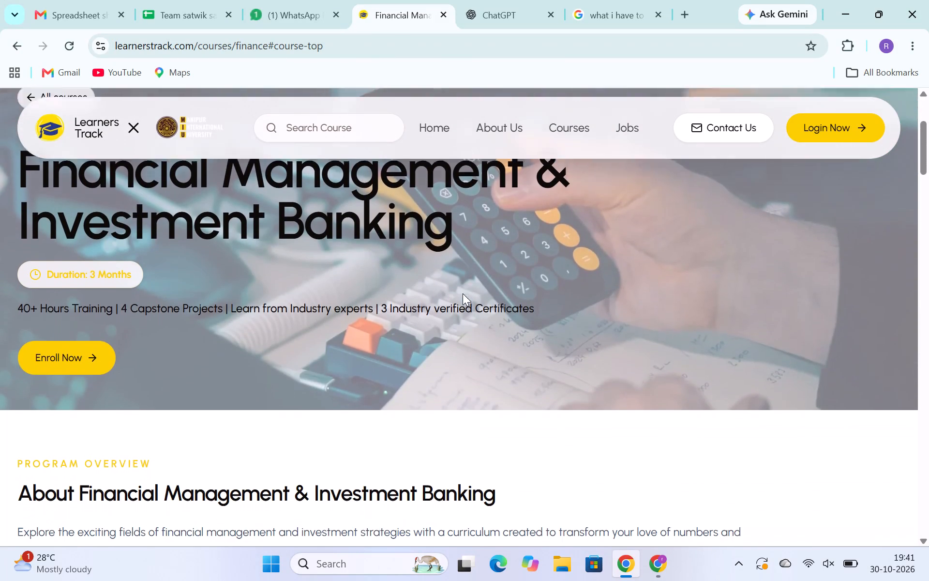
scroll(463, 293, "up", 4)
scroll(463, 293, "down", 1)
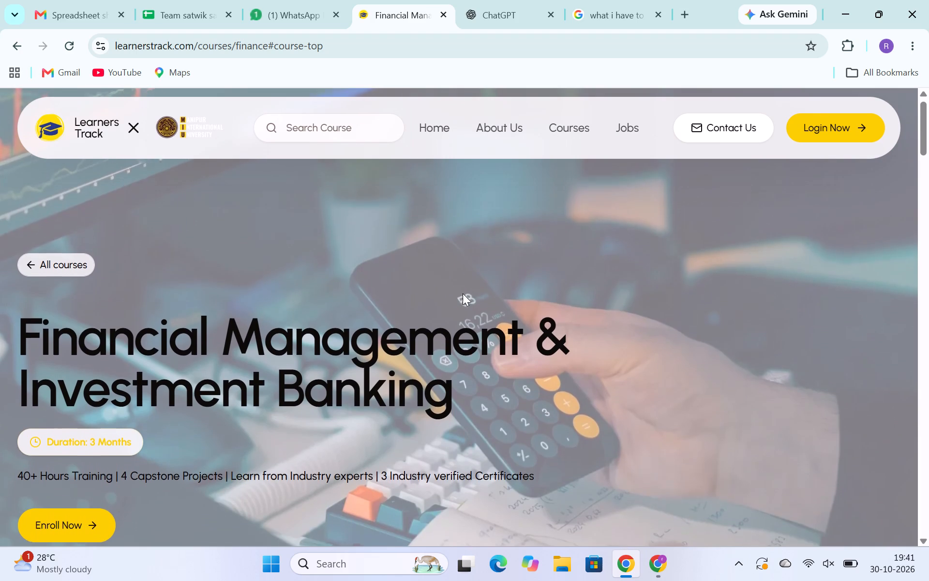
scroll(463, 293, "down", 4)
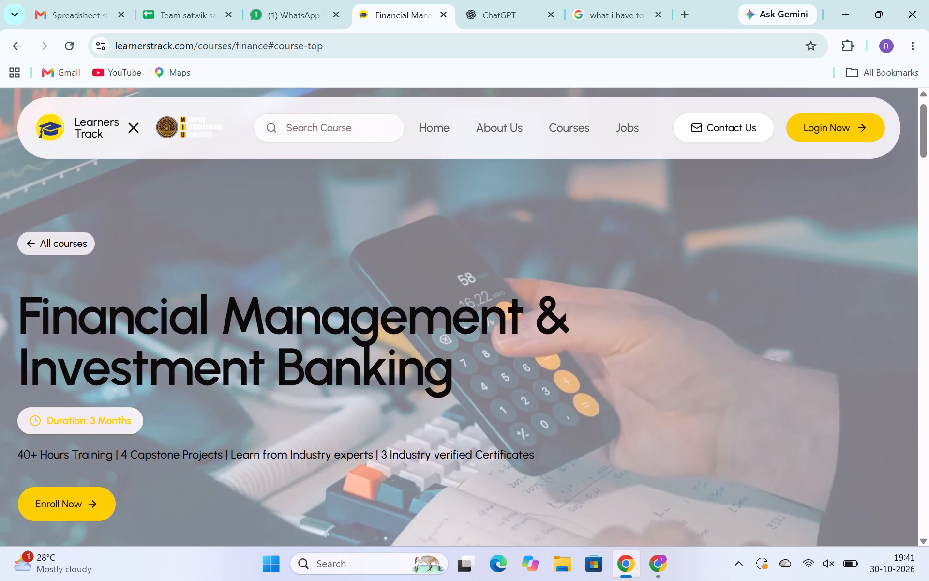
scroll(463, 293, "down", 3)
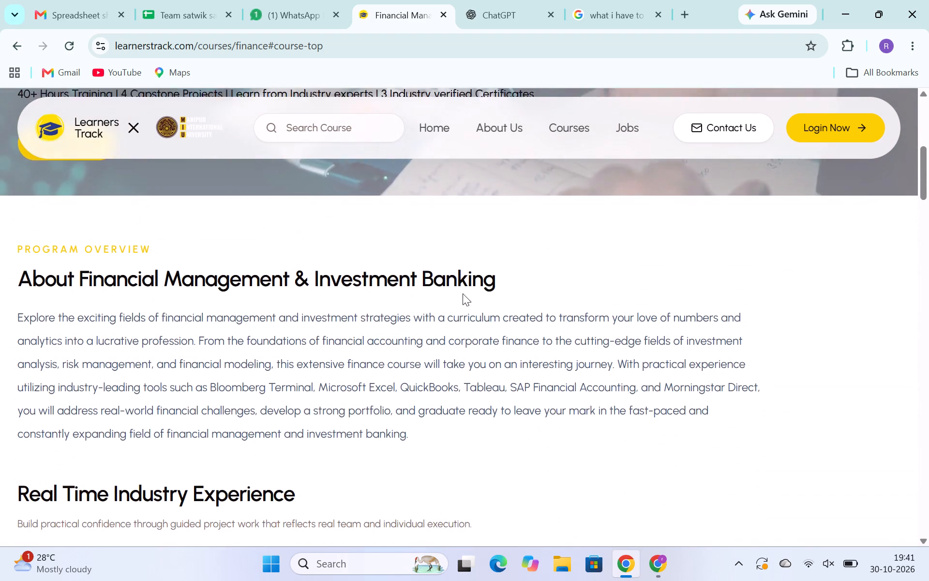
scroll(463, 293, "down", 7)
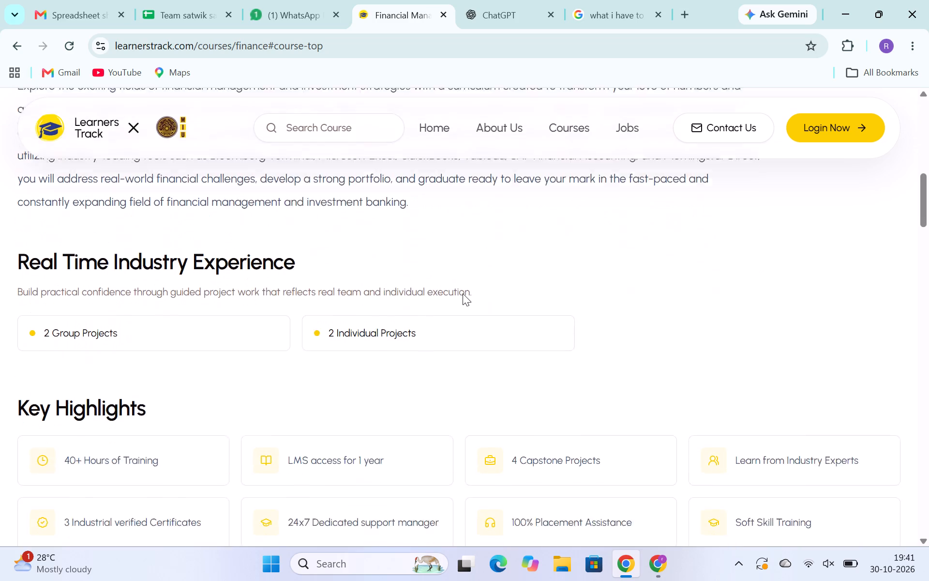
scroll(463, 293, "down", 7)
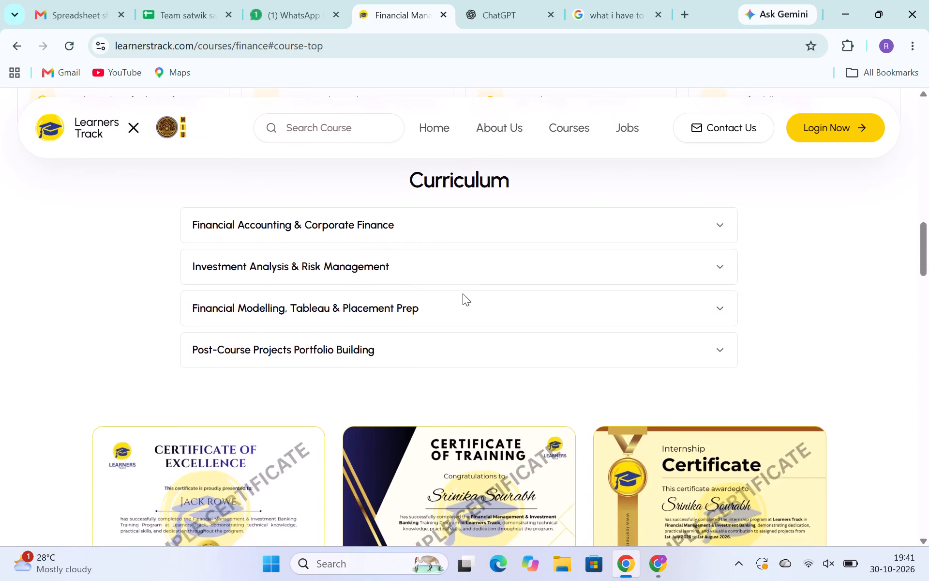
scroll(463, 293, "down", 11)
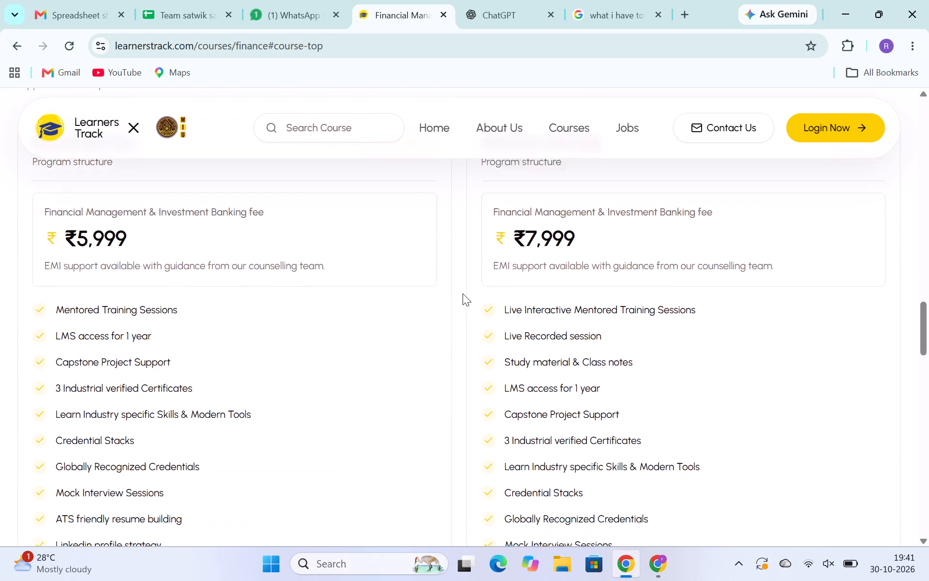
scroll(463, 293, "up", 12)
scroll(463, 293, "up", 14)
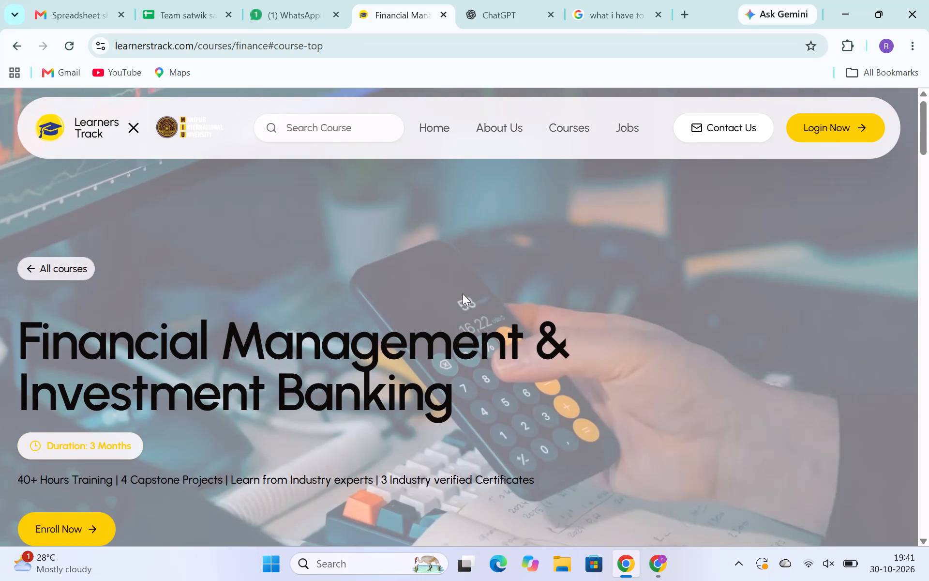
left_click(364, 45)
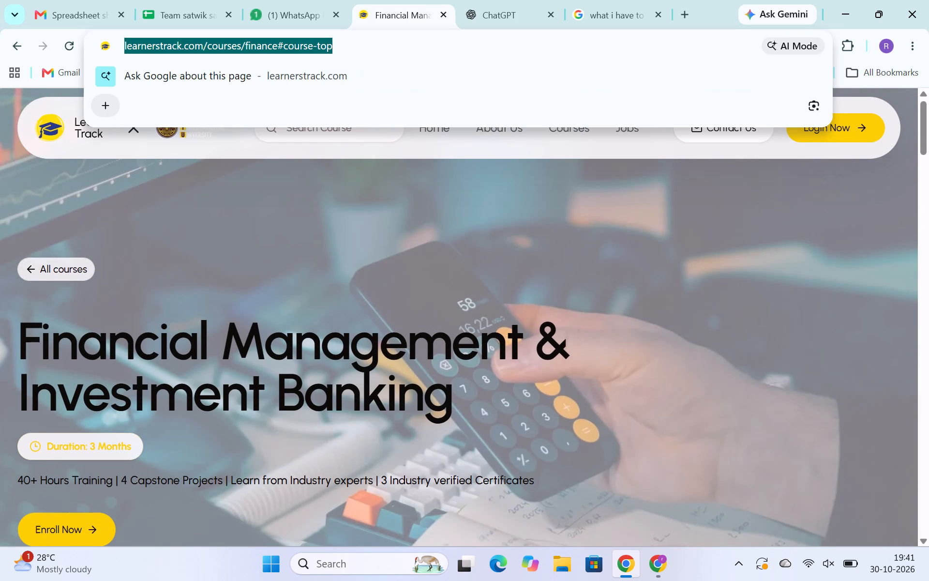
left_click(386, 44)
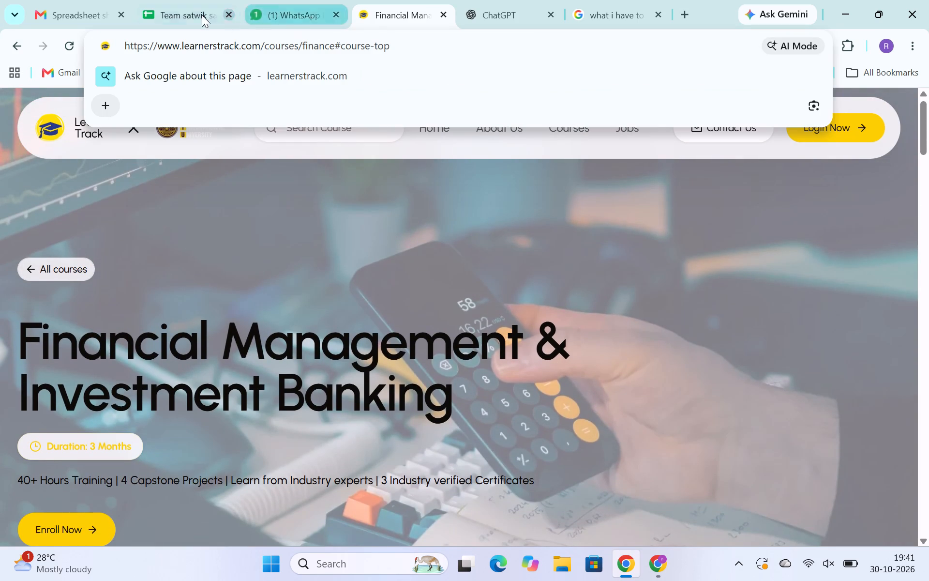
Return to the Team satwik sales spreadsheet, close the open entry in C413 and select the empty call outcome cell B418.
left_click(173, 10)
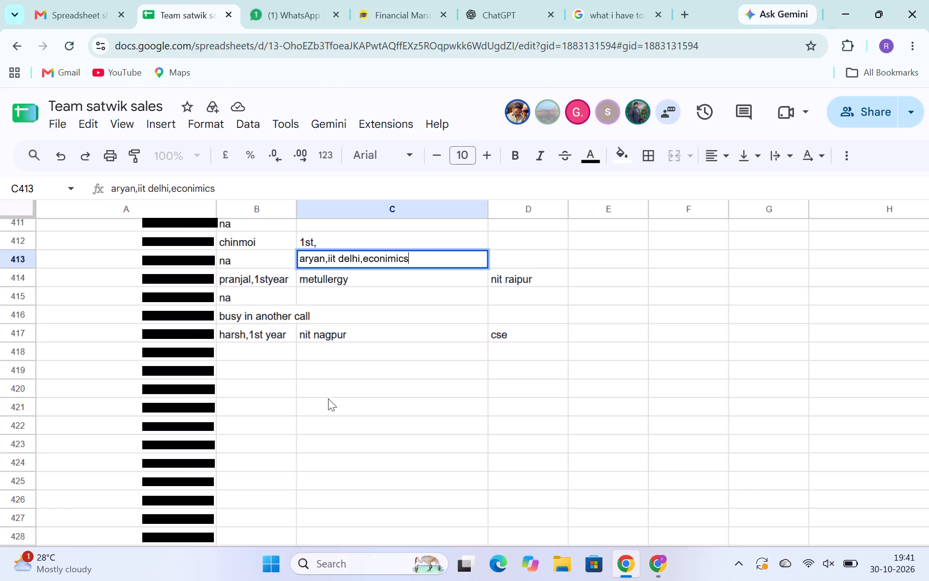
left_click(234, 350)
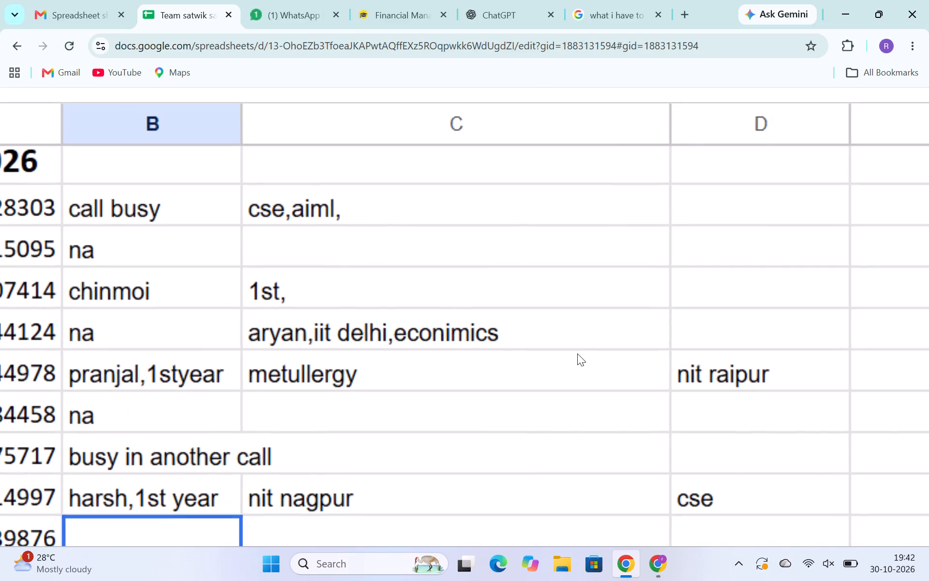
scroll(577, 353, "down", 1)
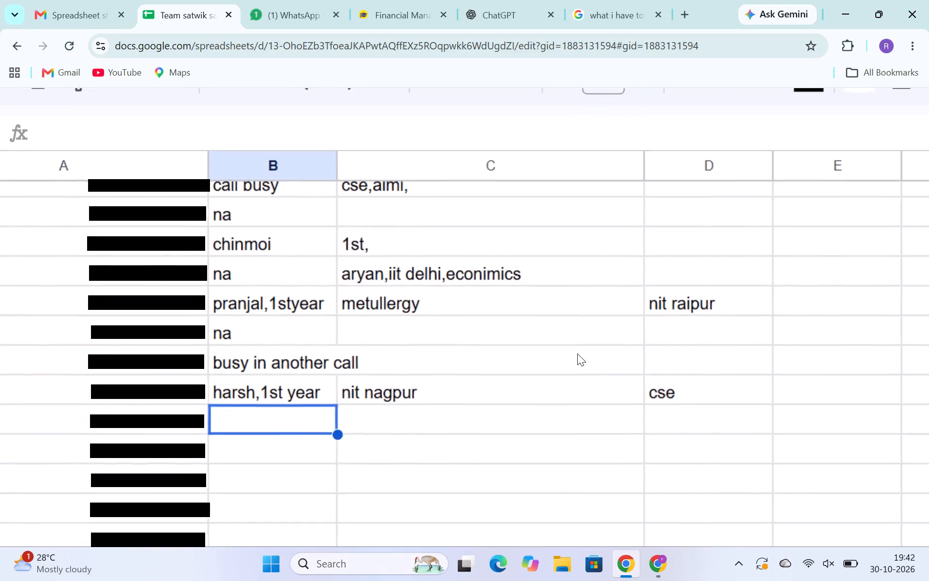
scroll(577, 353, "up", 1)
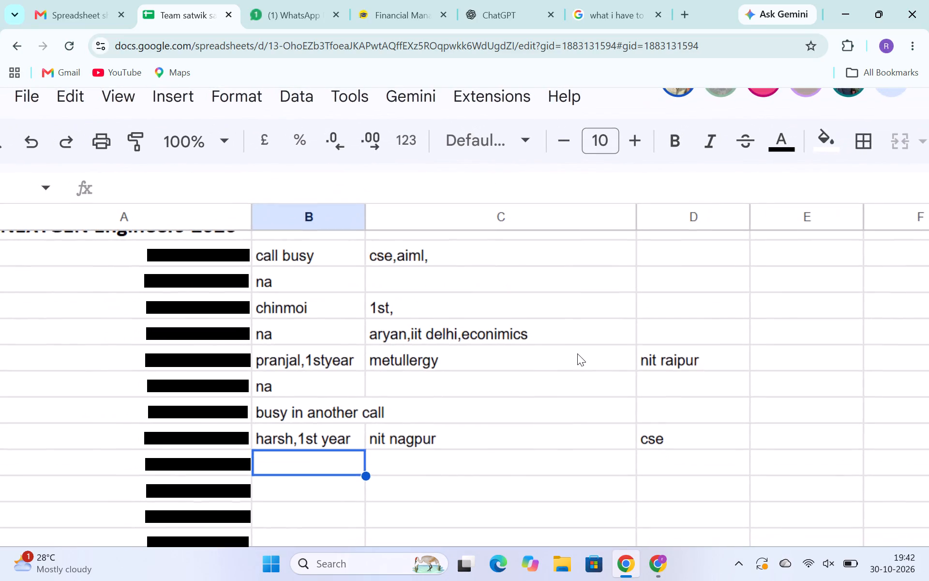
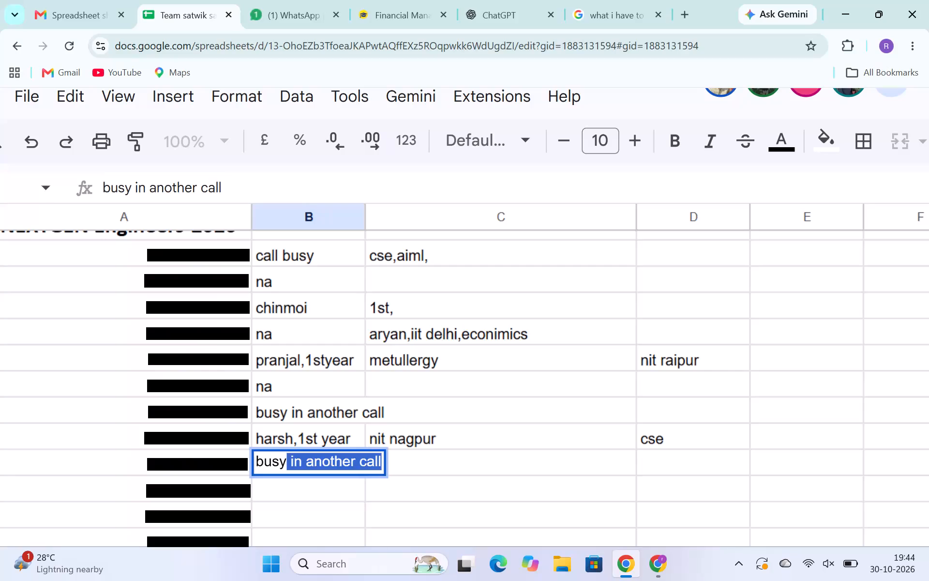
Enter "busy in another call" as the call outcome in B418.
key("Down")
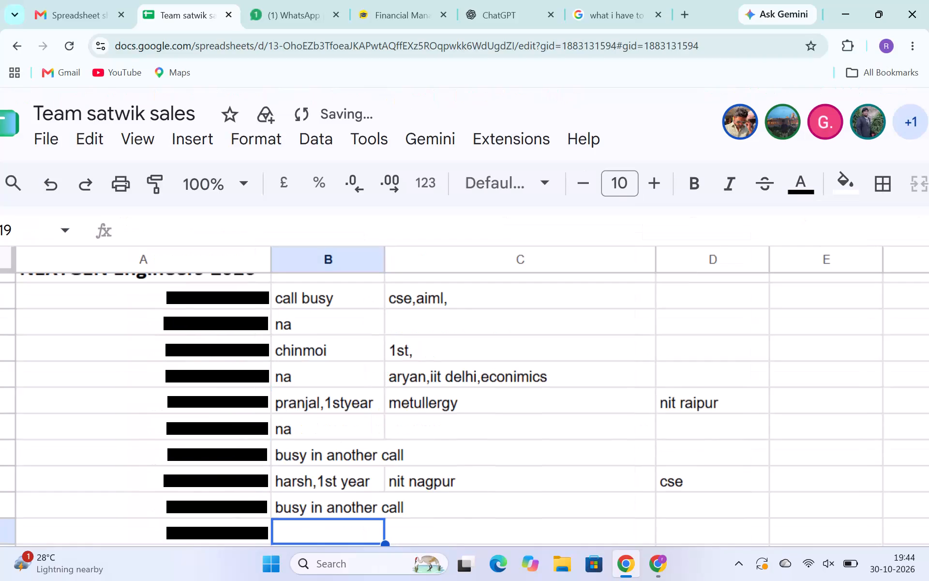
Undo the call outcome entered in B418 and the details entered in C413.
scroll(577, 353, "down", 1)
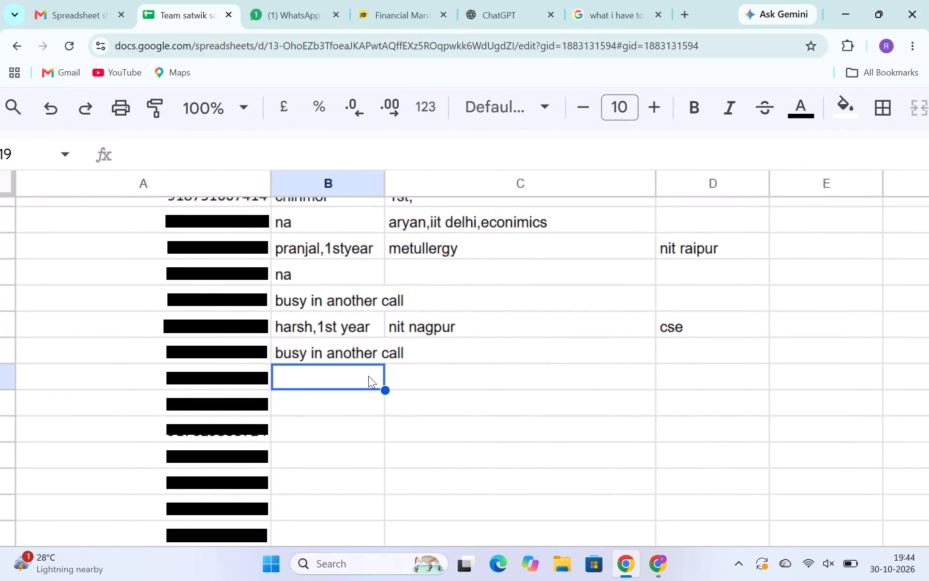
key("ctrl+z")
left_click(368, 376)
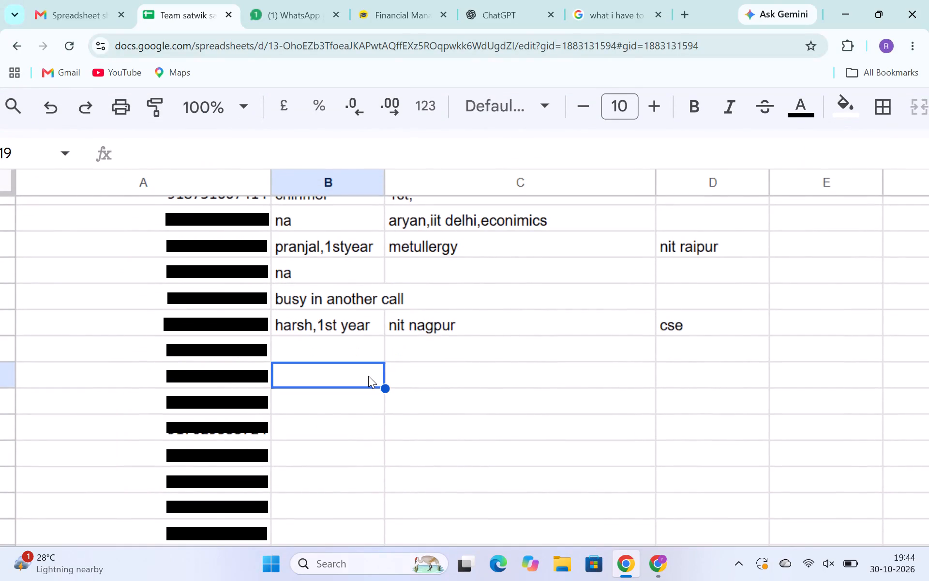
key("ctrl+z")
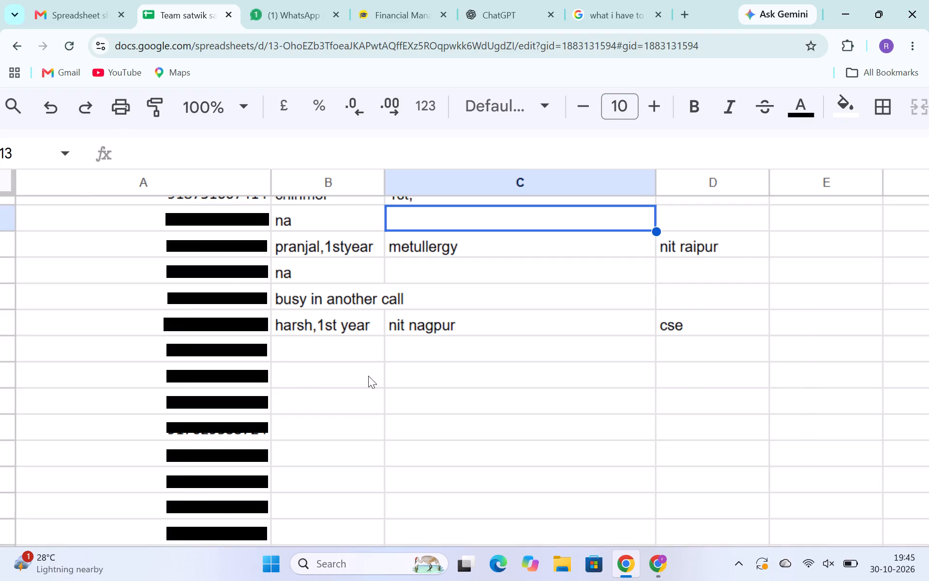
key("ctrl+x")
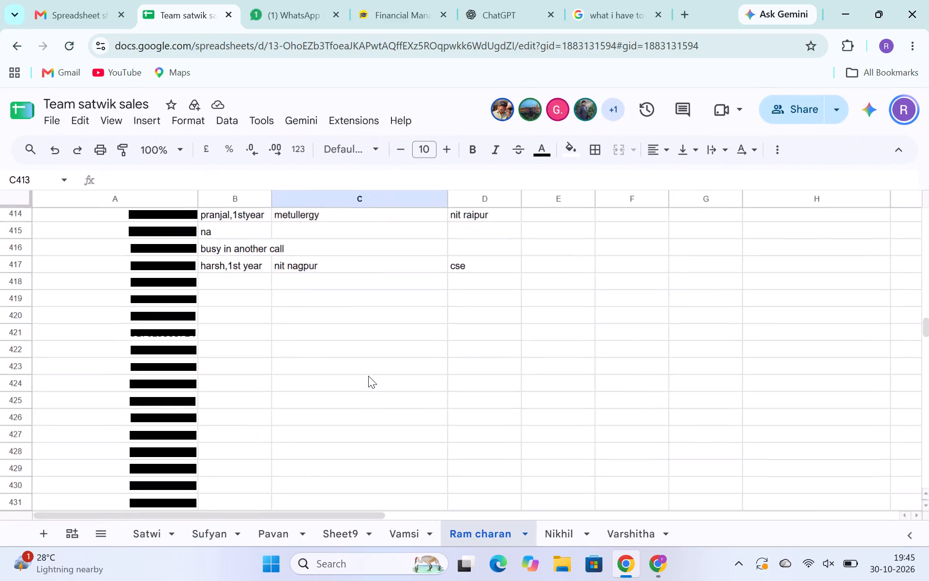
scroll(368, 376, "up", 3)
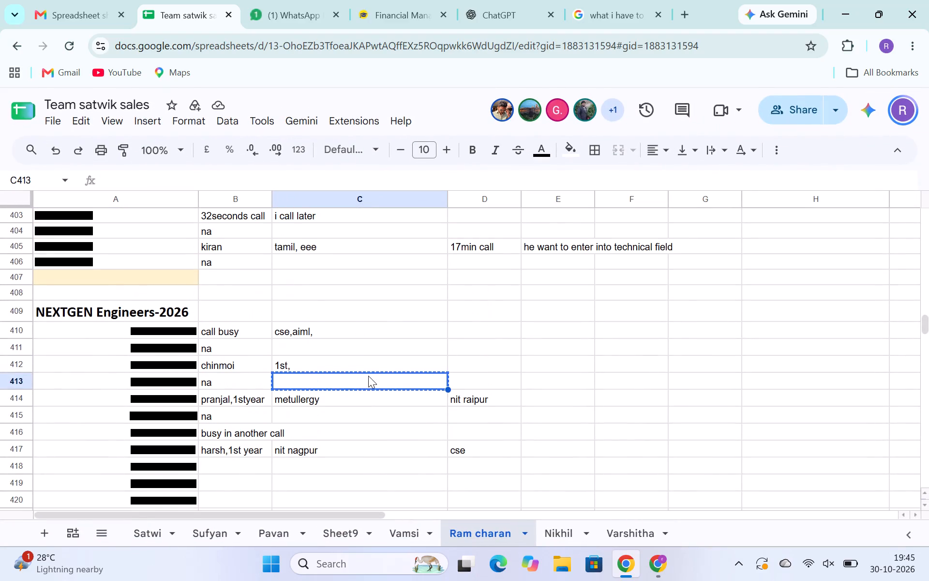
key("ctrl+z")
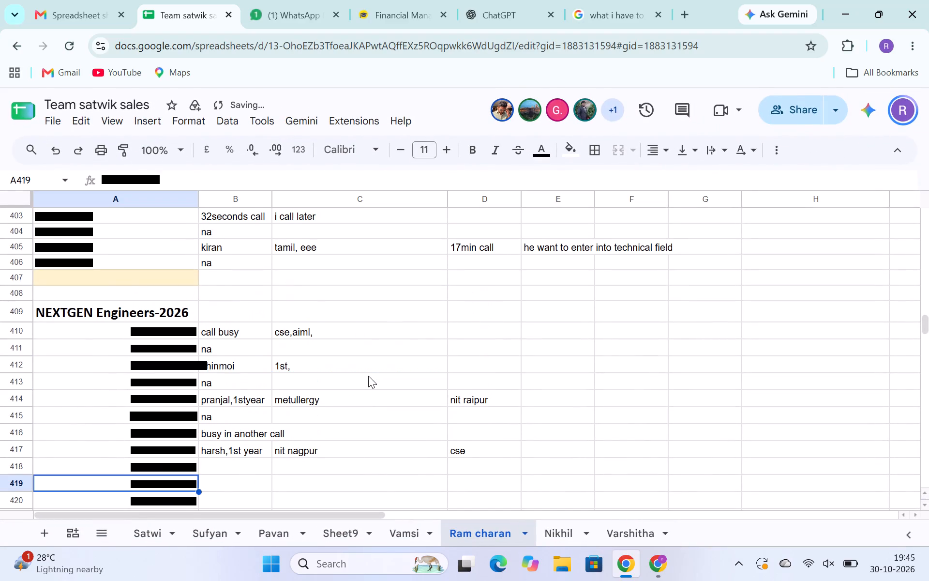
key("ctrl+z")
key("ctrl+z")
key("ctrl+z")
key("ctrl+z")
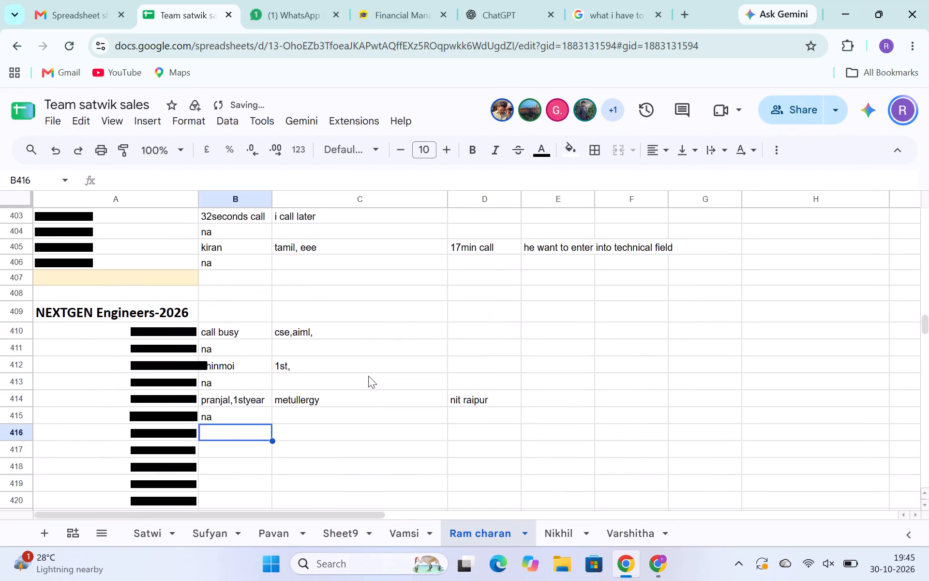
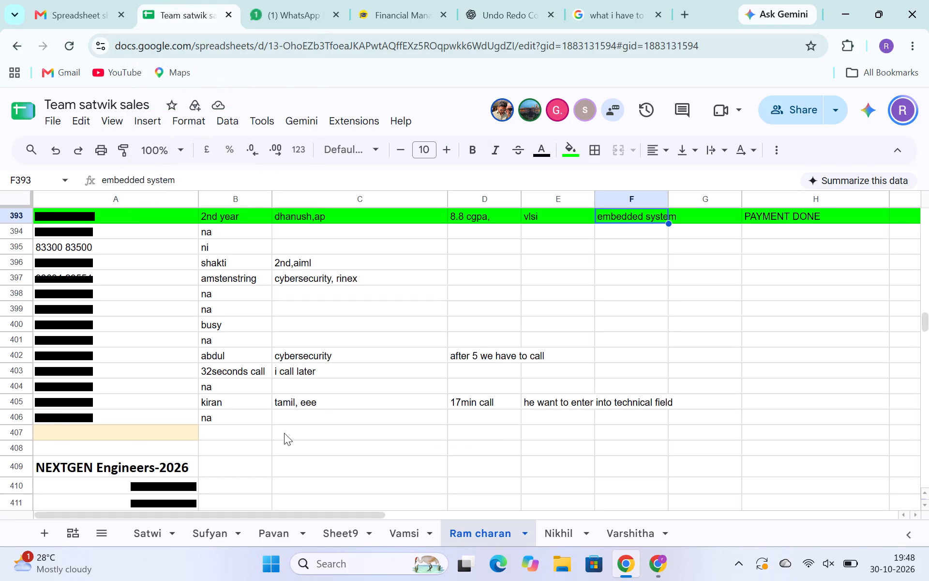
key("ctrl+y")
key("ctrl+y")
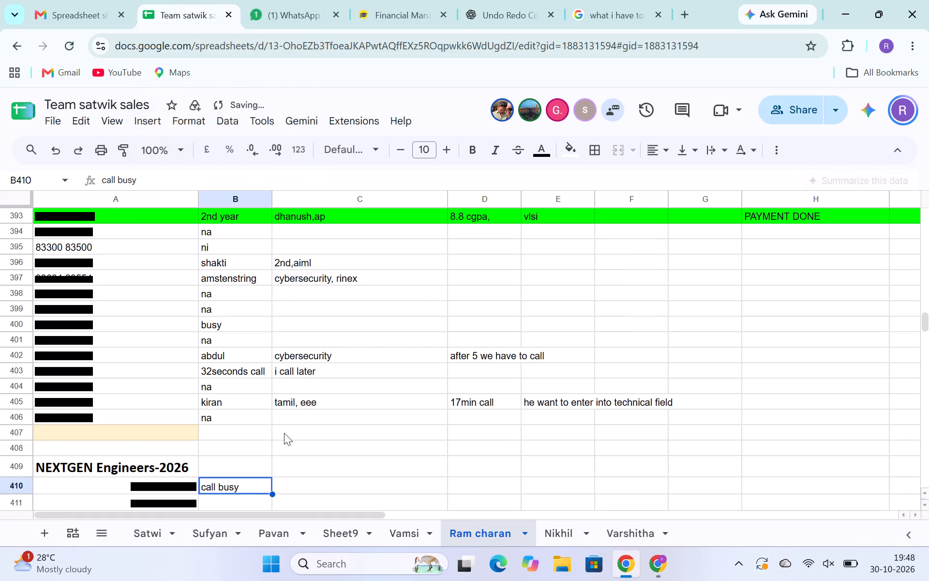
key("ctrl+y")
key("ctrl+y")
key("ctrl+y")
key("ctrl+y")
key("ctrl+y")
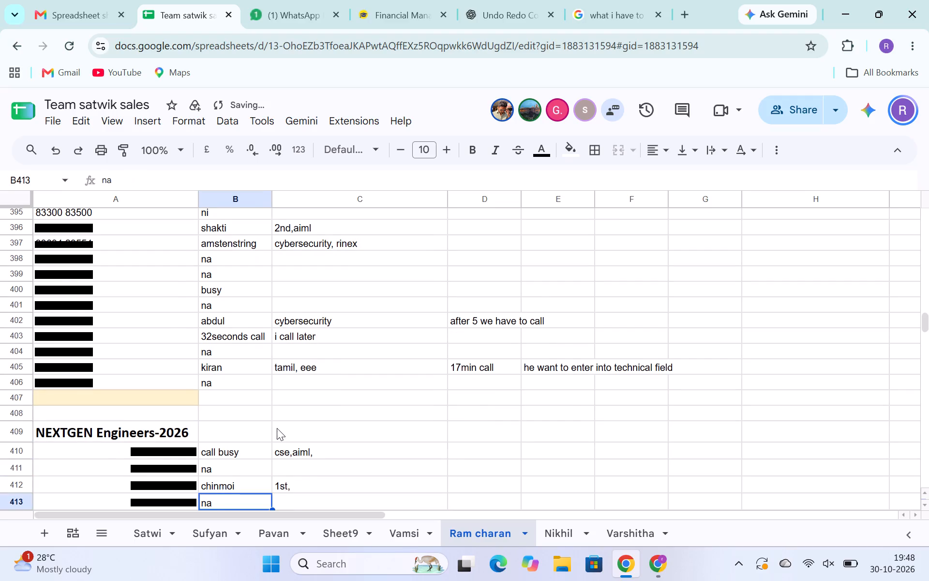
key("ctrl+y")
key("ctrl+y")
key("ctrl+y")
key("ctrl+y")
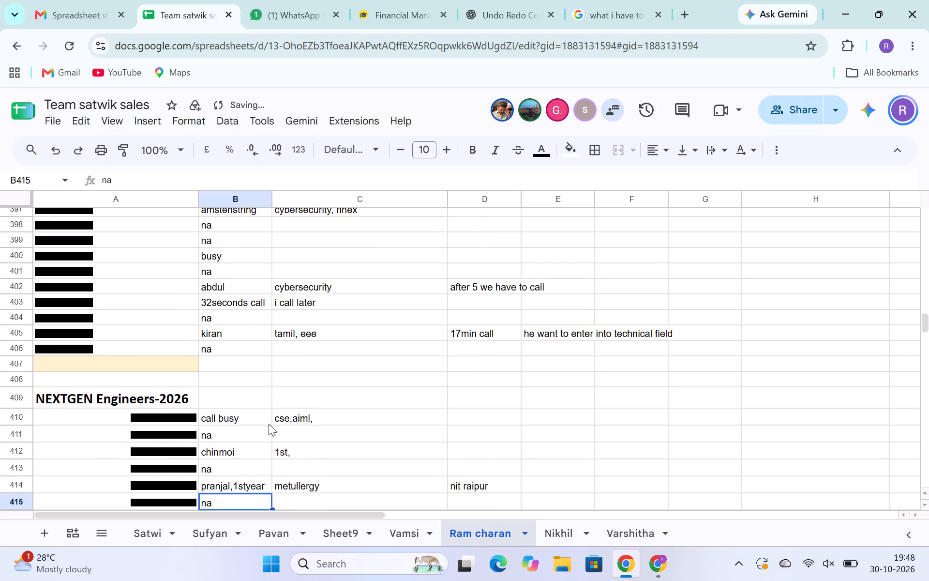
key("ctrl+y")
key("ctrl+y")
key("ctrl+y")
key("ctrl+y")
key("ctrl+y")
key("ctrl+y")
key("ctrl+y")
key("ctrl+y")
key("ctrl+y")
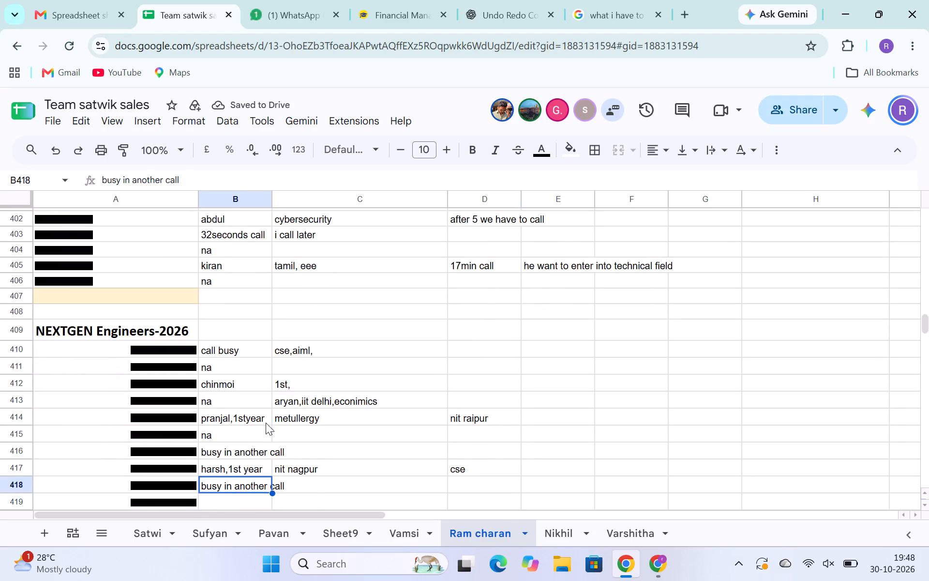
Check the restored call outcomes and details from row 393 down to row 418.
scroll(574, 470, "up", 2)
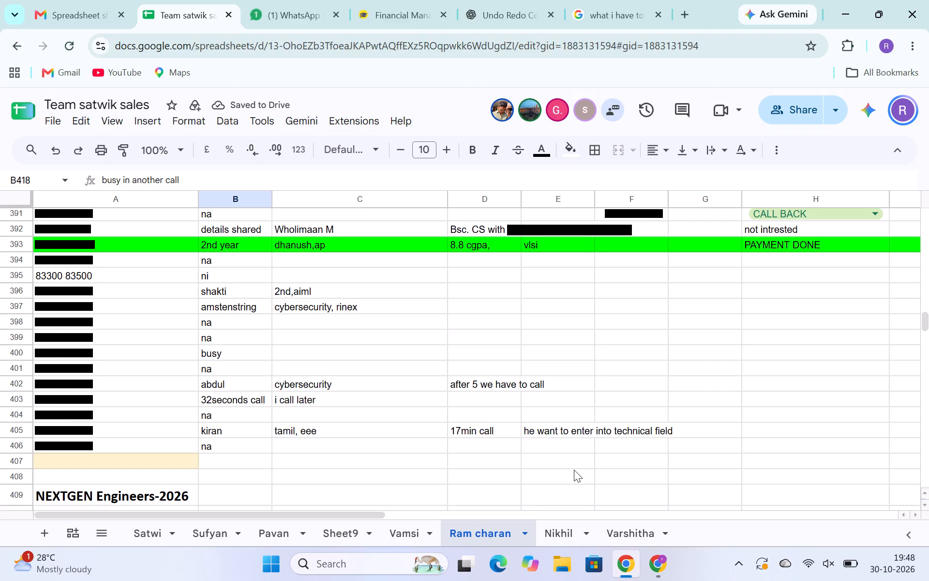
scroll(589, 438, "up", 1)
scroll(589, 438, "down", 3)
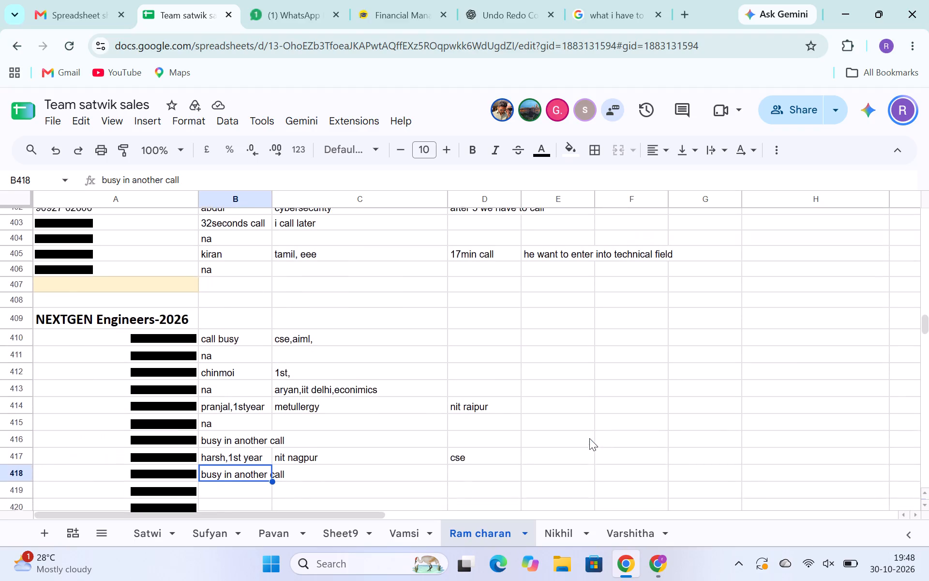
scroll(589, 438, "down", 1)
left_click(377, 436)
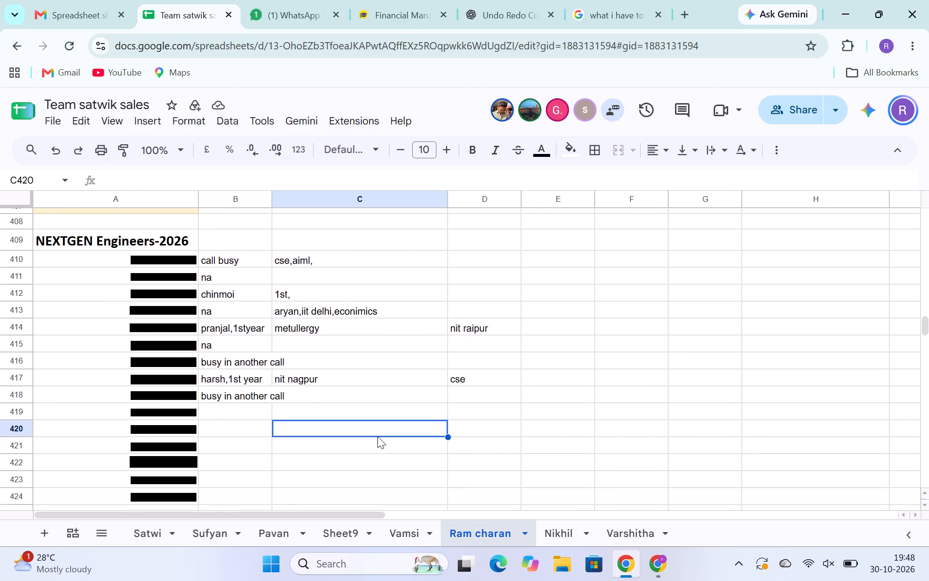
left_click(251, 404)
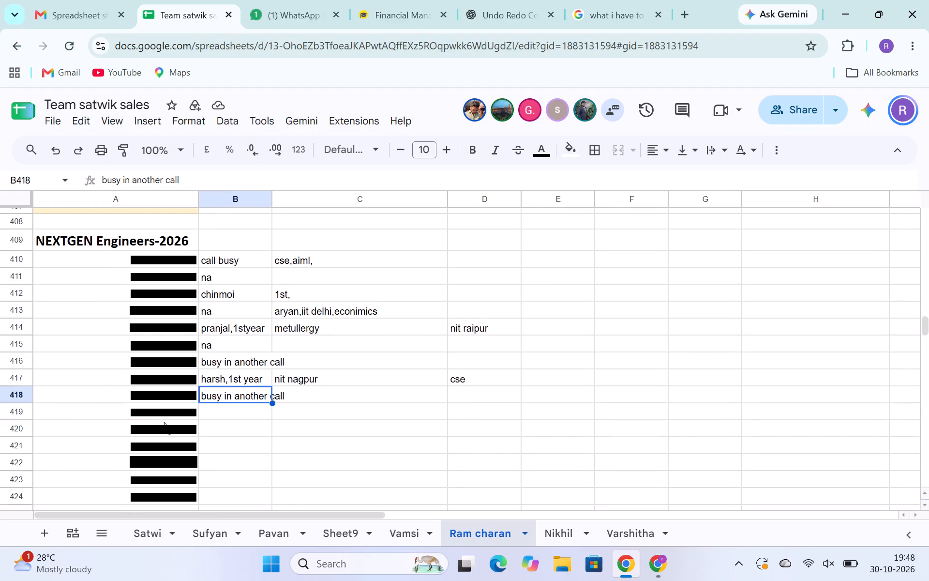
Select and read the next uncalled lead's number in A419 under NEXTGEN Engineers-2026.
left_click(184, 413)
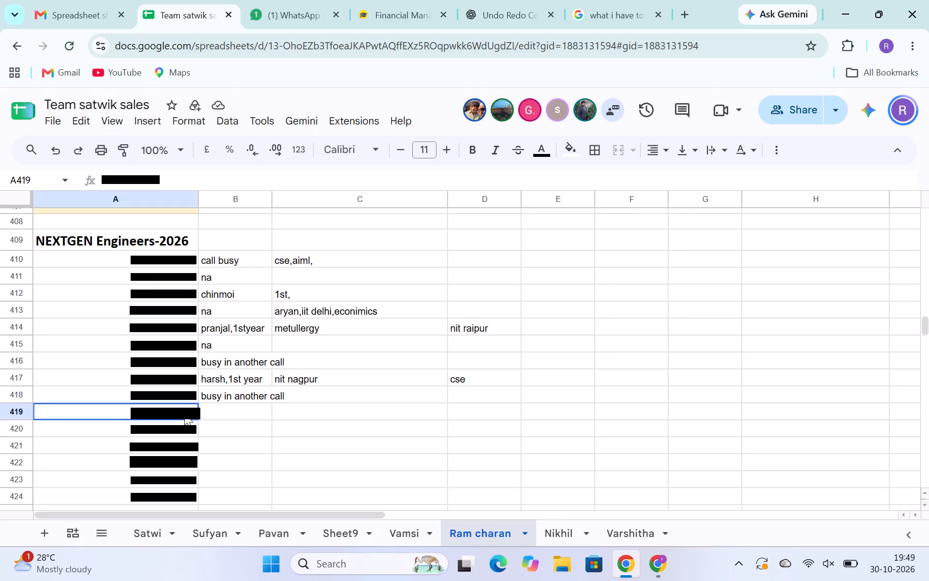
scroll(184, 413, "down", 3)
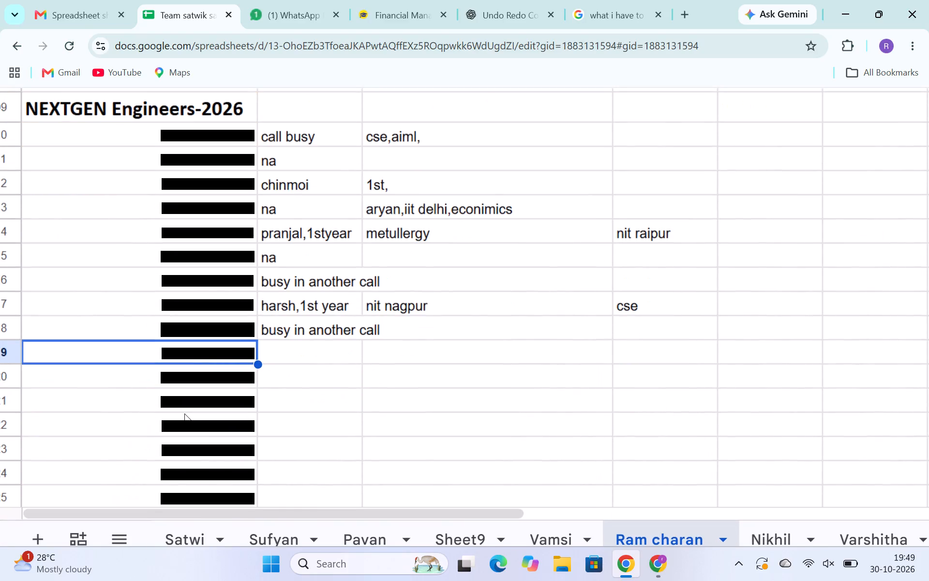
scroll(184, 413, "down", 2)
scroll(184, 413, "up", 1)
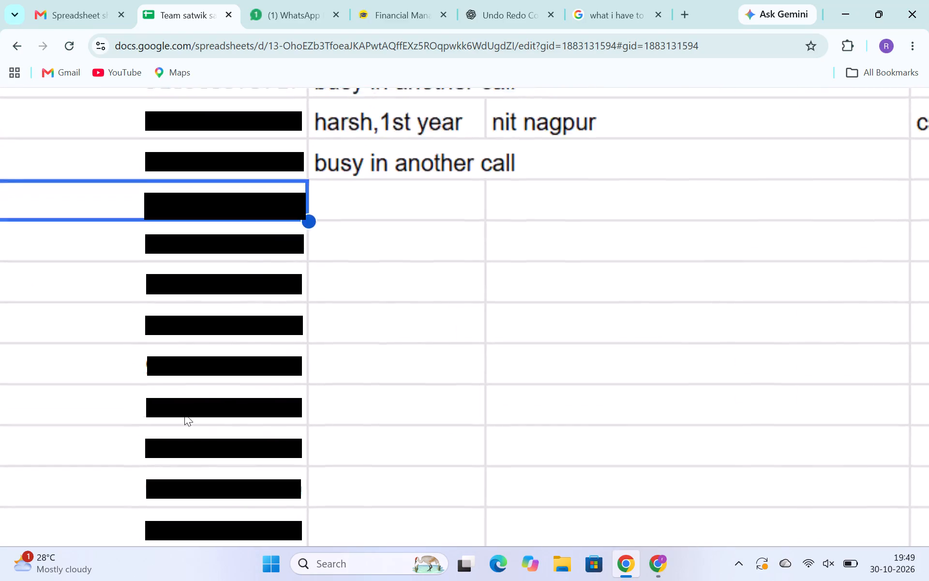
scroll(184, 413, "up", 1)
right_click(184, 413)
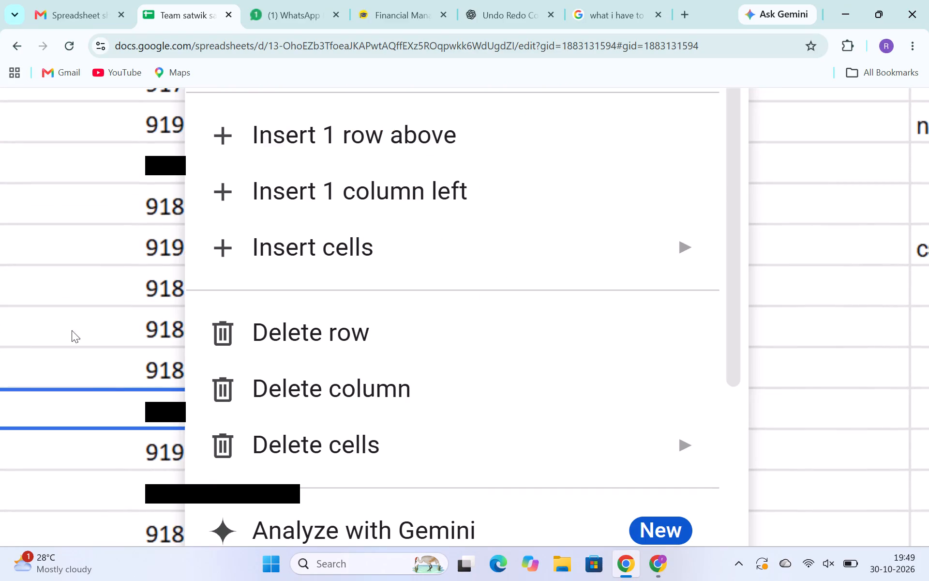
left_click(107, 309)
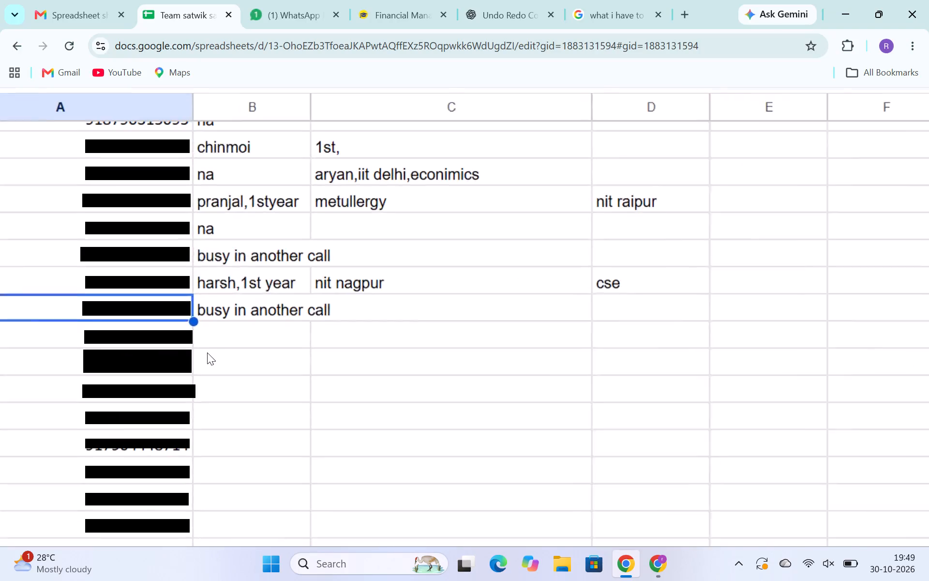
scroll(207, 352, "right", 5)
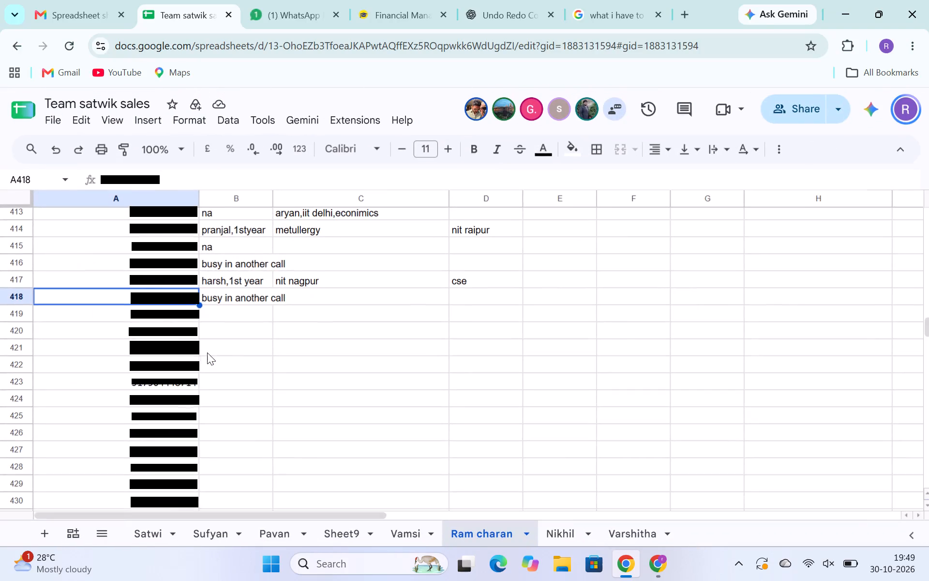
scroll(207, 352, "right", 2)
left_click(153, 317)
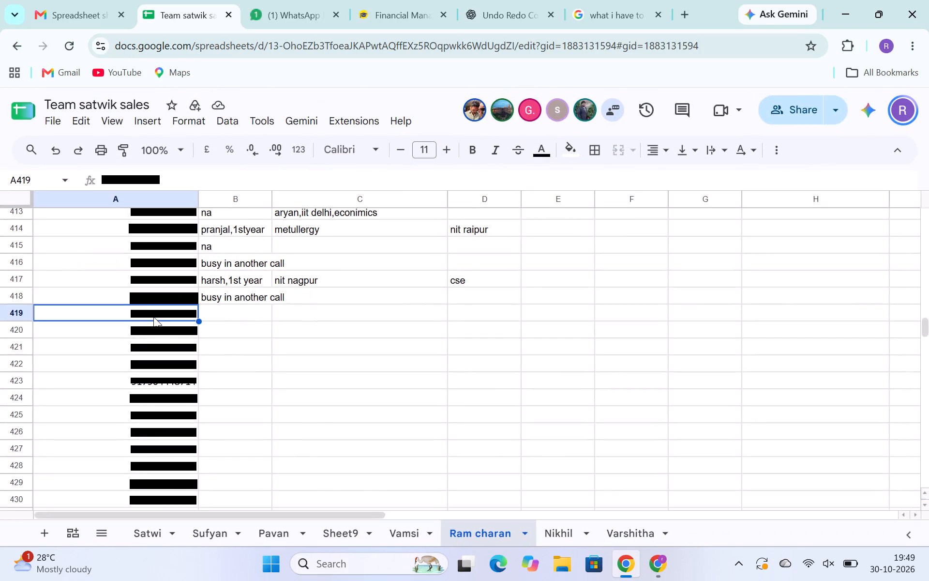
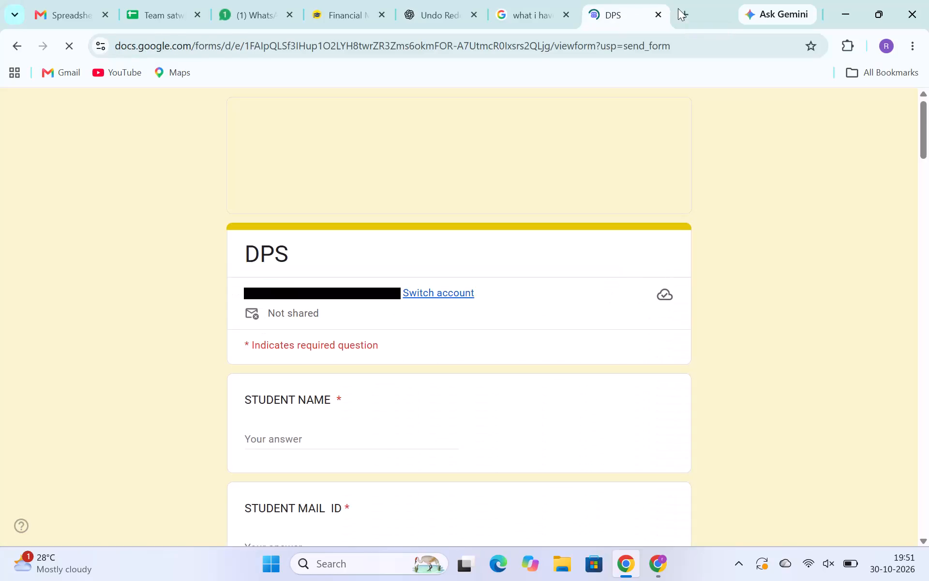
Enter the student's full name in capital letters as the STUDENT NAME answer of the DPS form.
scroll(341, 386, "down", 2)
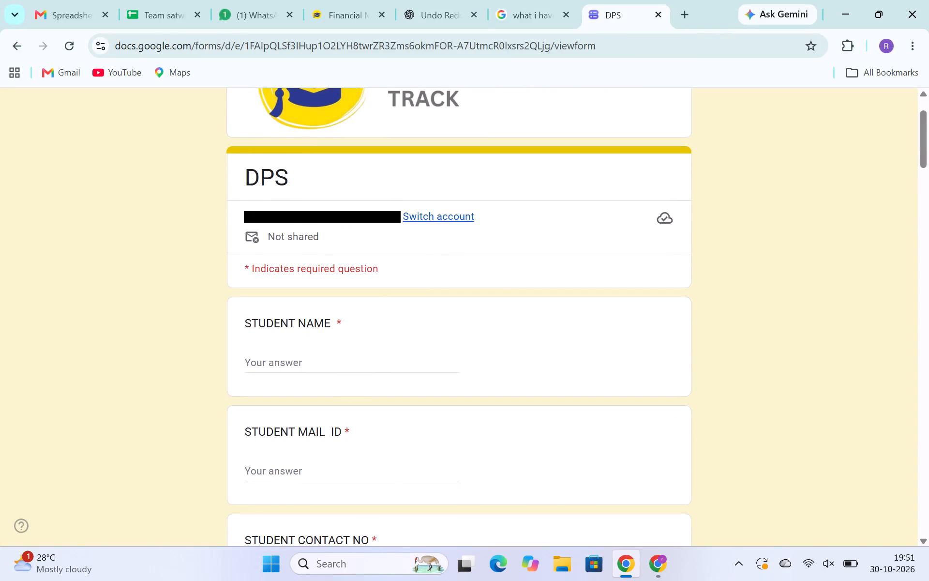
left_click(290, 362)
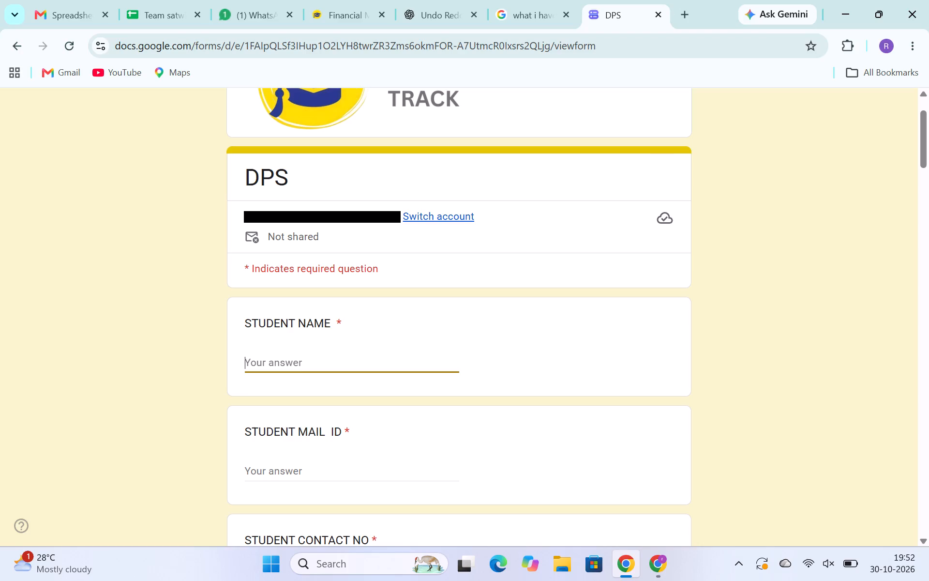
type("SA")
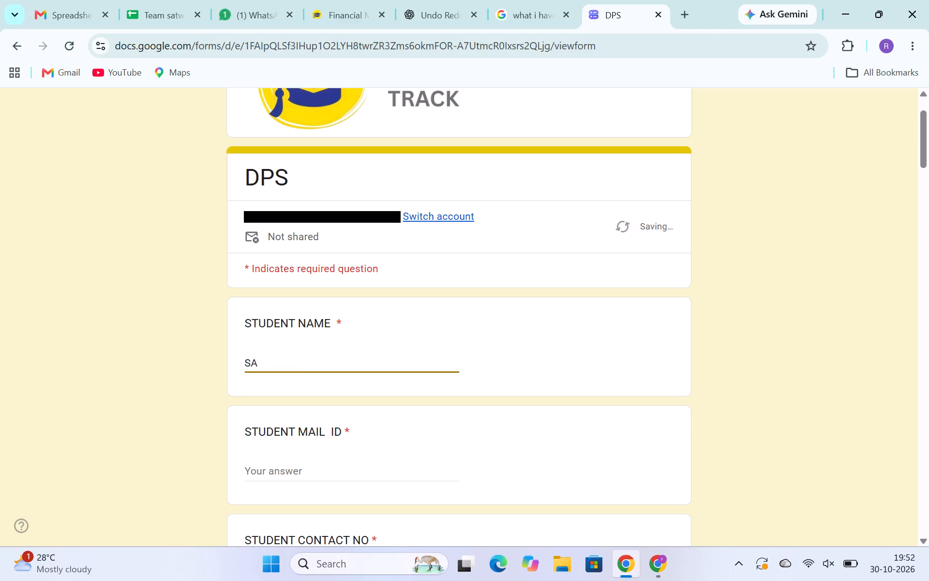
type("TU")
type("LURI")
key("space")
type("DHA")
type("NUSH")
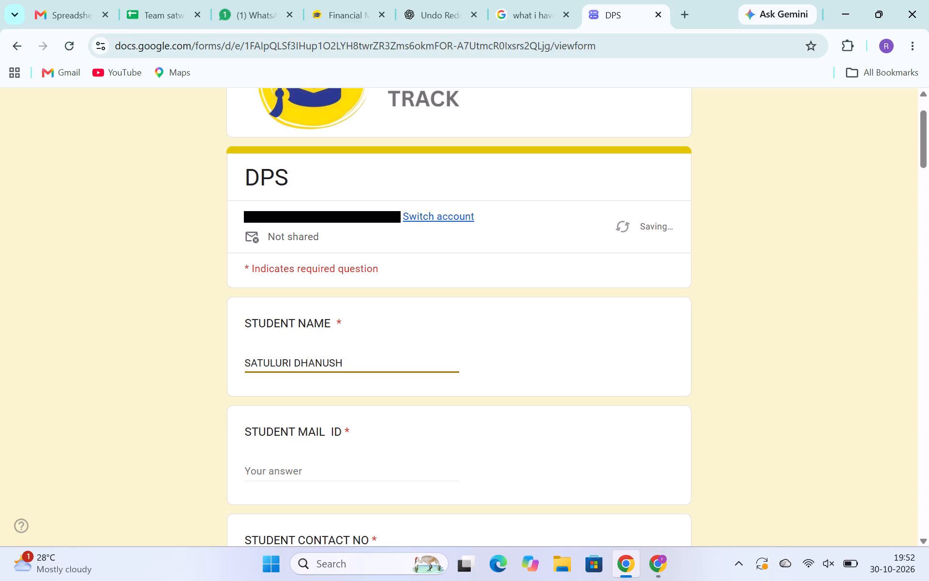
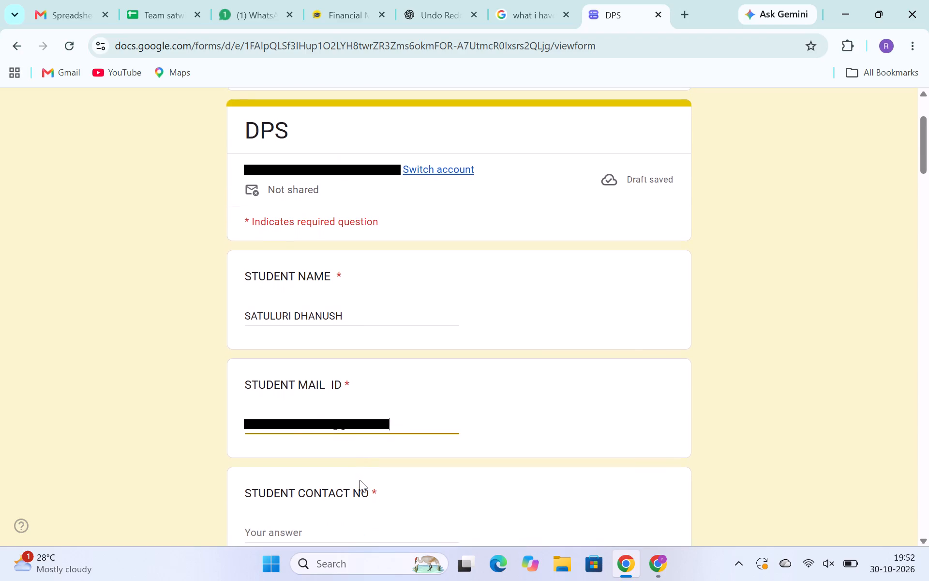
Continue to the unanswered STUDENT CONTACT NO and COLLEGE NAME questions of the DPS form.
scroll(360, 480, "down", 2)
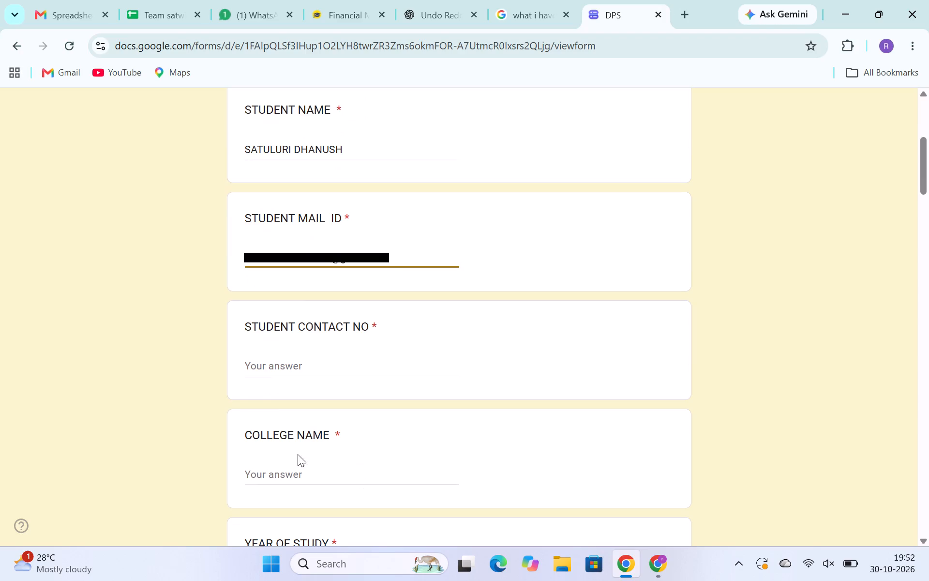
Enter the student's phone number as the STUDENT CONTACT NO answer of the DPS form.
left_click(281, 471)
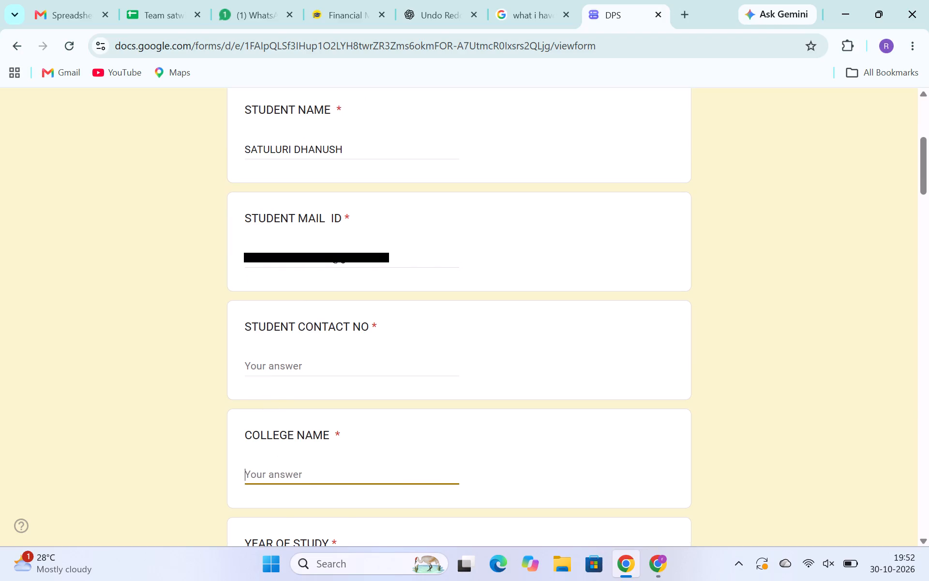
left_click(301, 366)
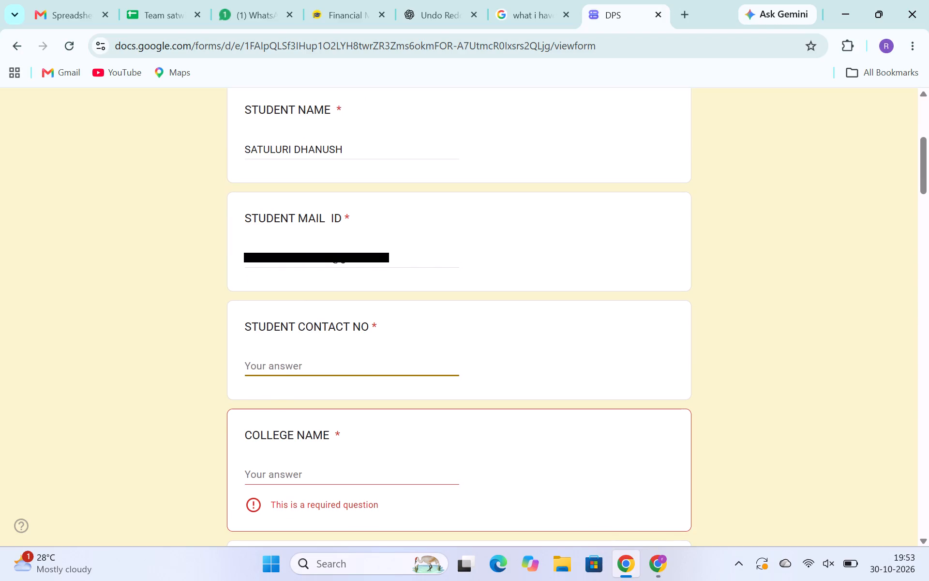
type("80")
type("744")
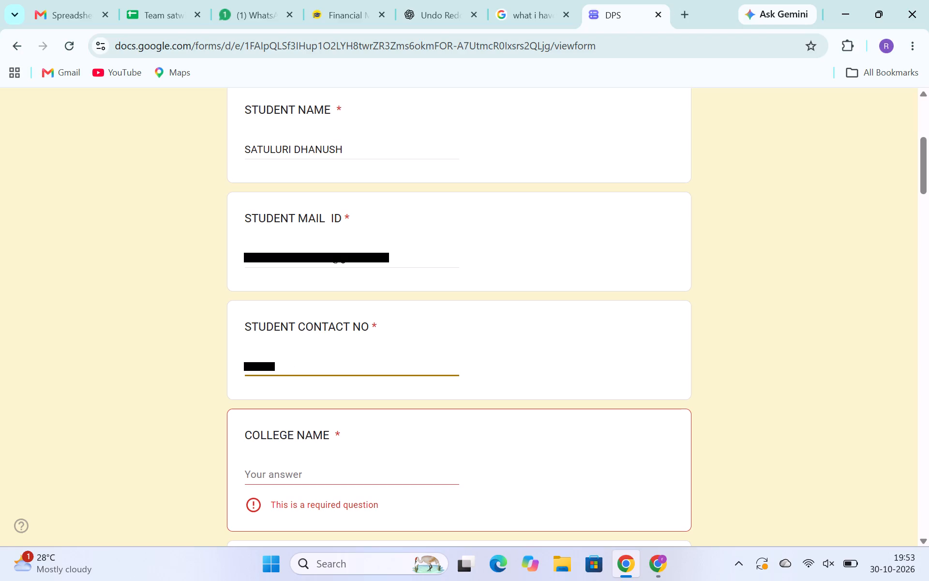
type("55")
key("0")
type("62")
Look up the student's college in the Team satwik sales sheet and enter Satyabamma as the form's COLLEGE NAME answer.
scroll(297, 474, "down", 1)
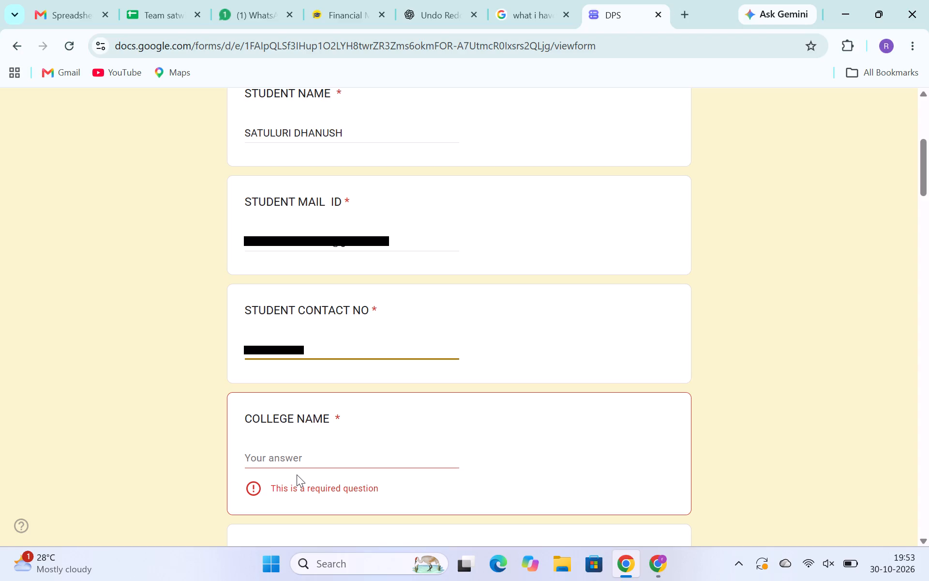
scroll(297, 474, "down", 4)
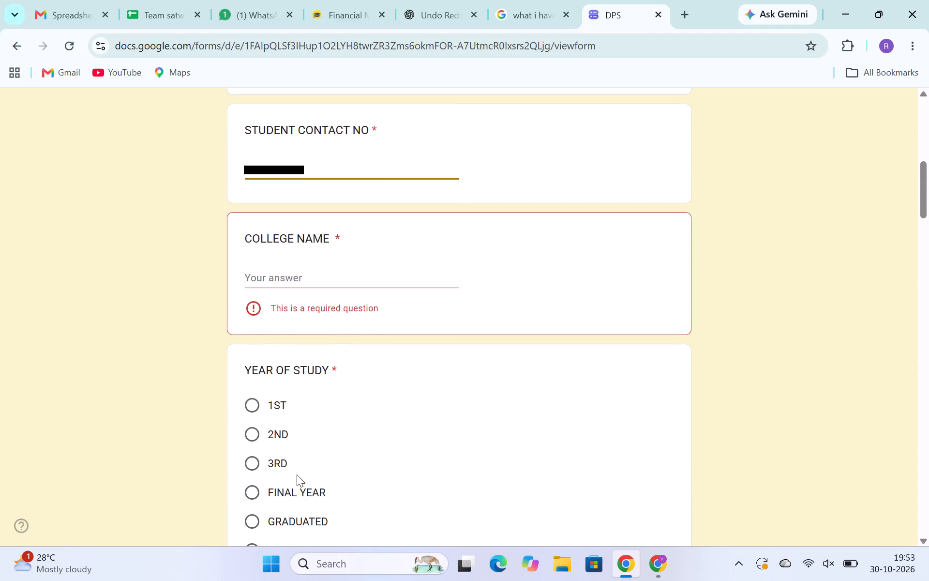
left_click(289, 280)
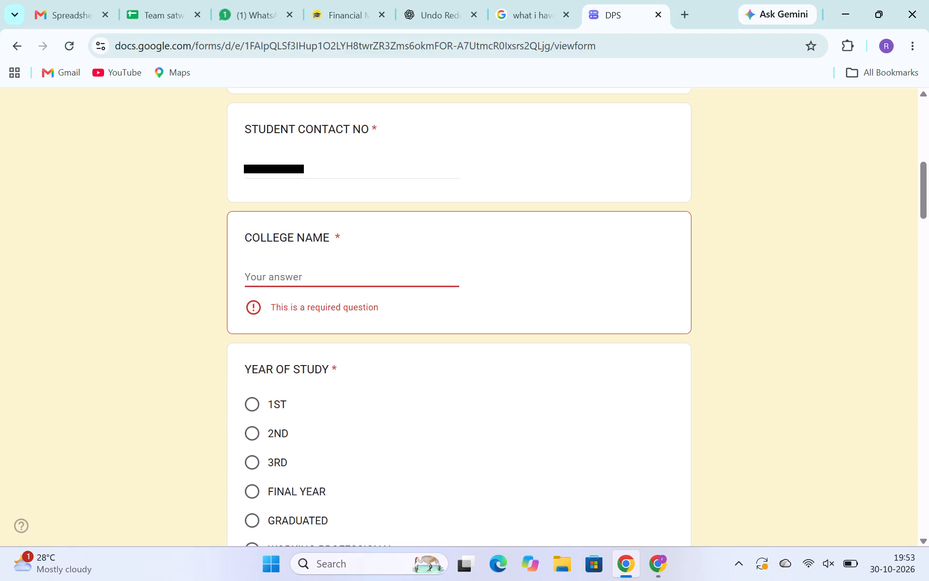
left_click(176, 0)
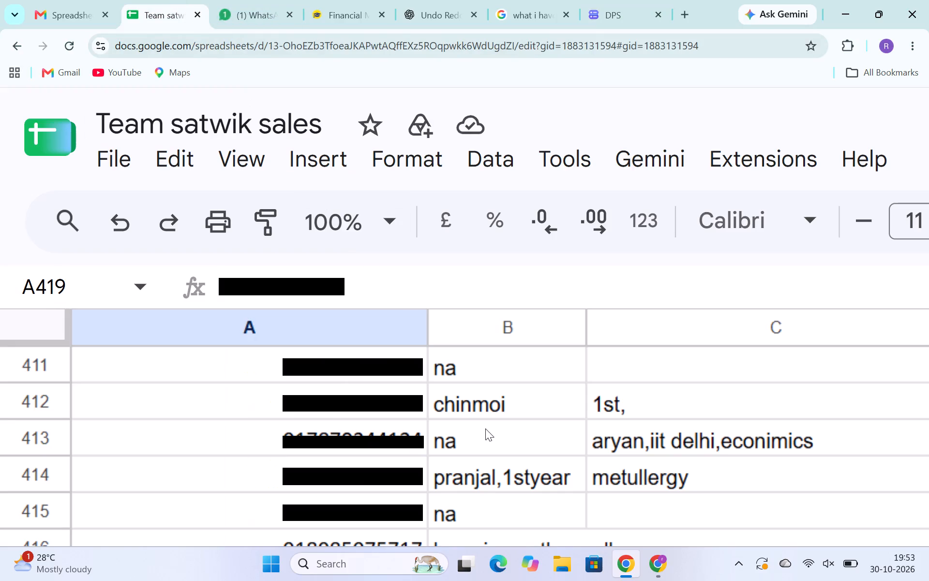
scroll(485, 428, "up", 5)
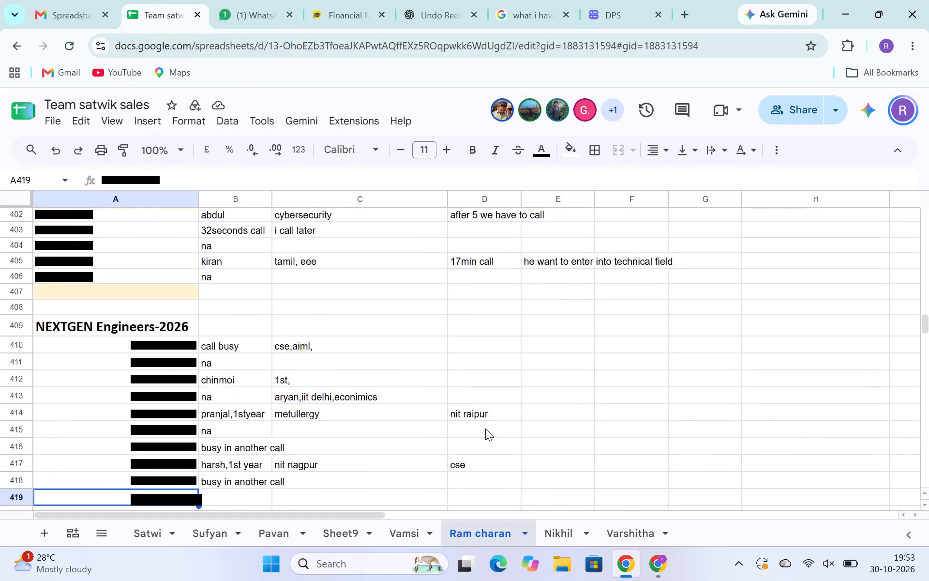
scroll(485, 428, "up", 4)
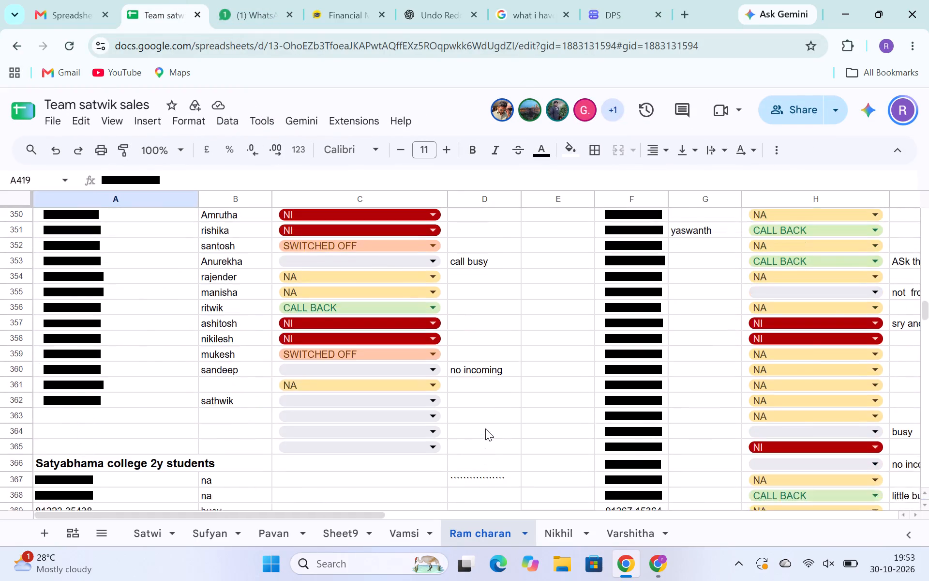
scroll(485, 428, "down", 2)
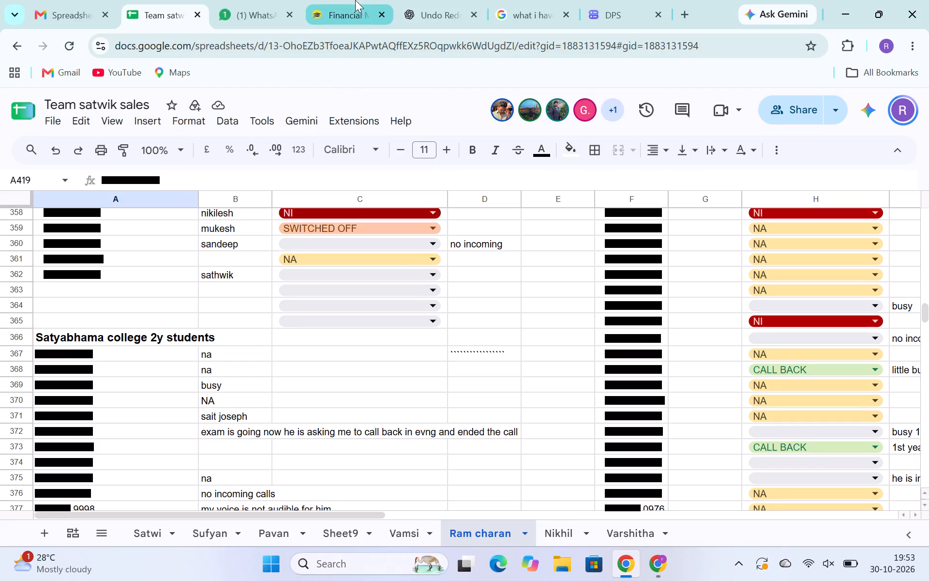
left_click(336, 0)
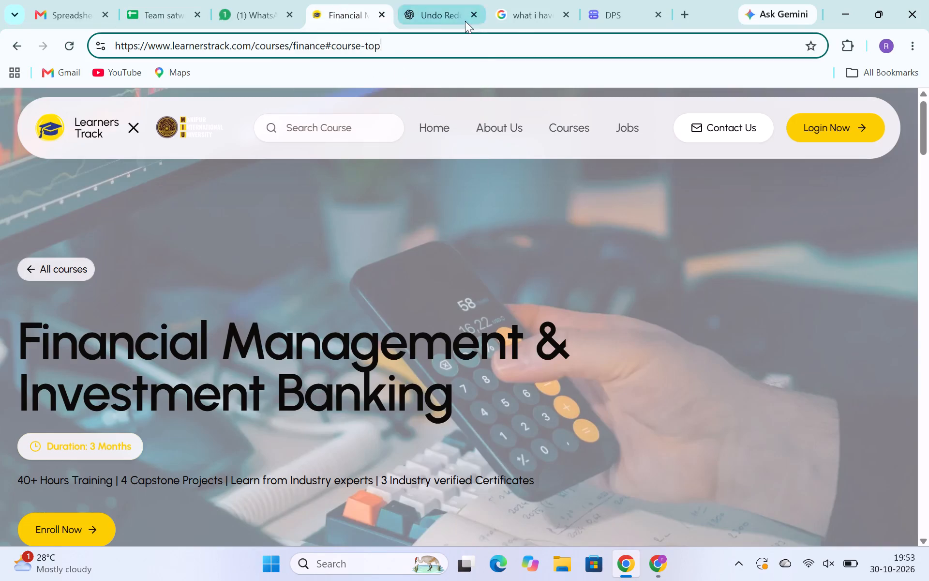
left_click(614, 9)
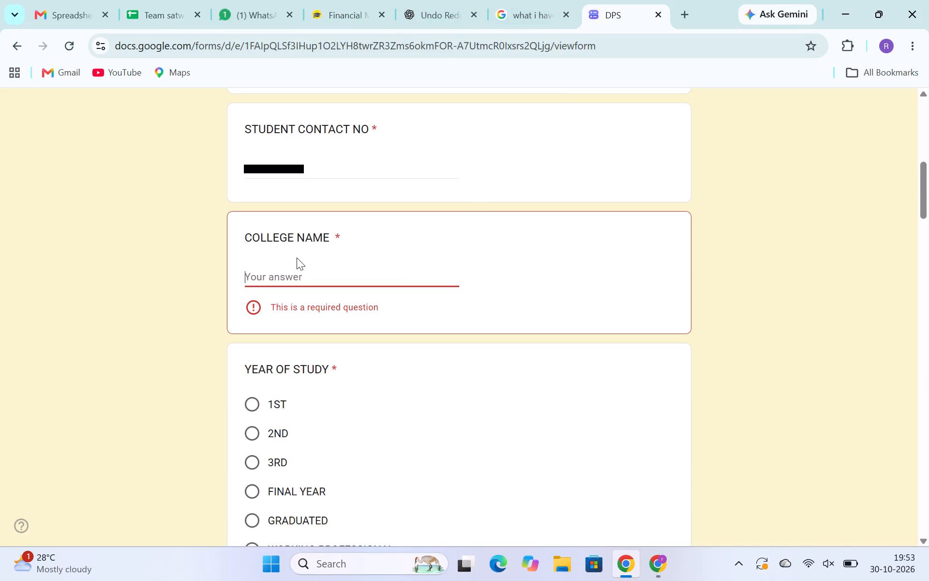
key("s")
key("BackSpace")
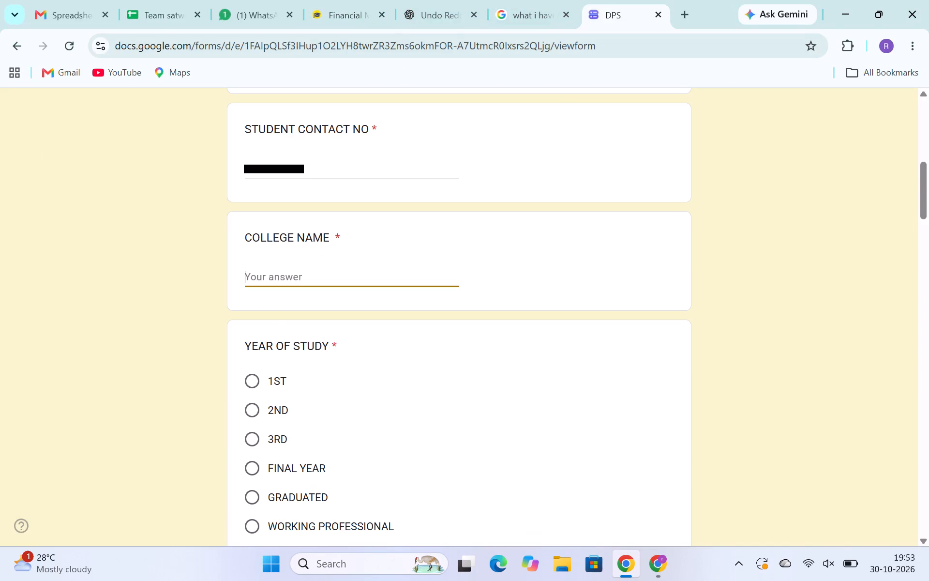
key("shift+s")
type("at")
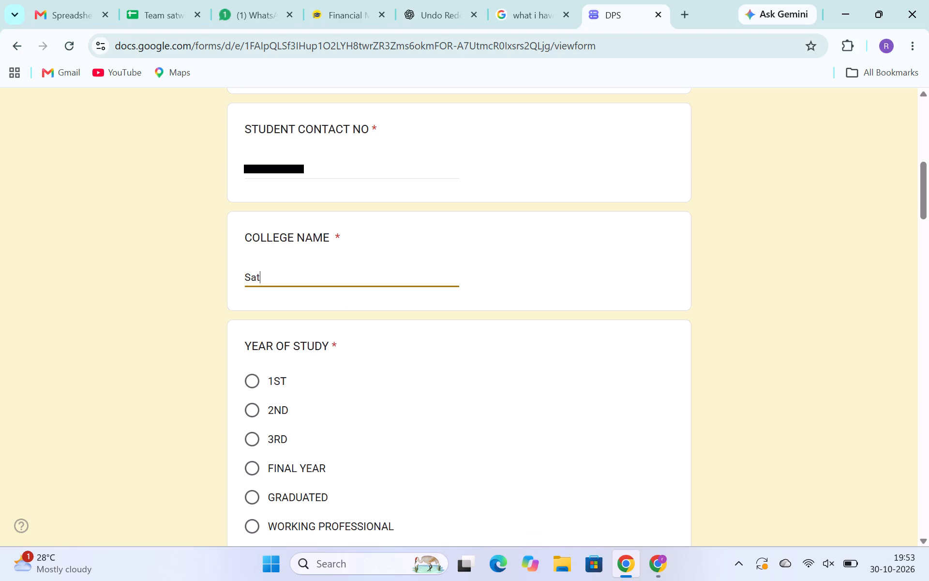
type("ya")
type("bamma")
Check the college's spelling in the Team satwik sales sheet and correct the COLLEGE NAME answer to Satyabhama college.
left_click(151, 17)
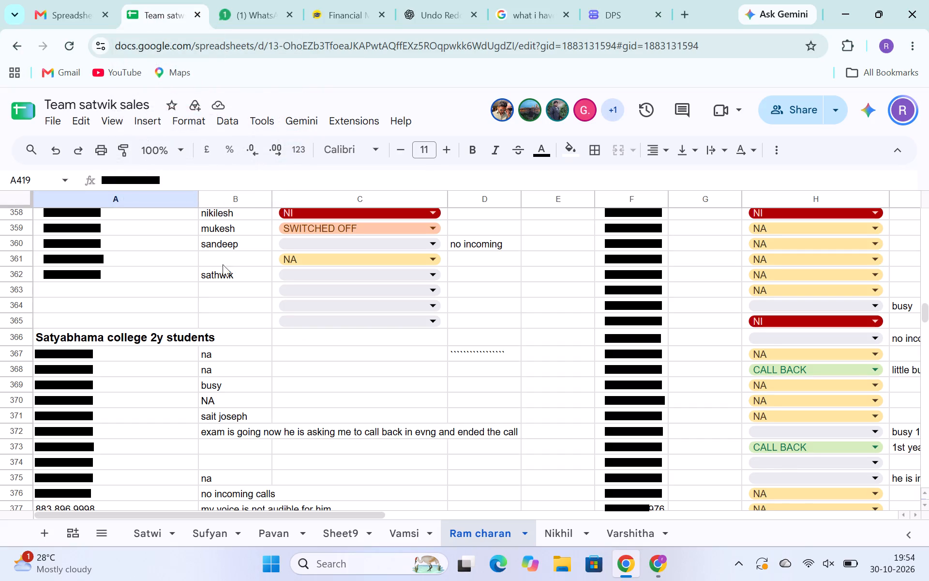
left_click(617, 0)
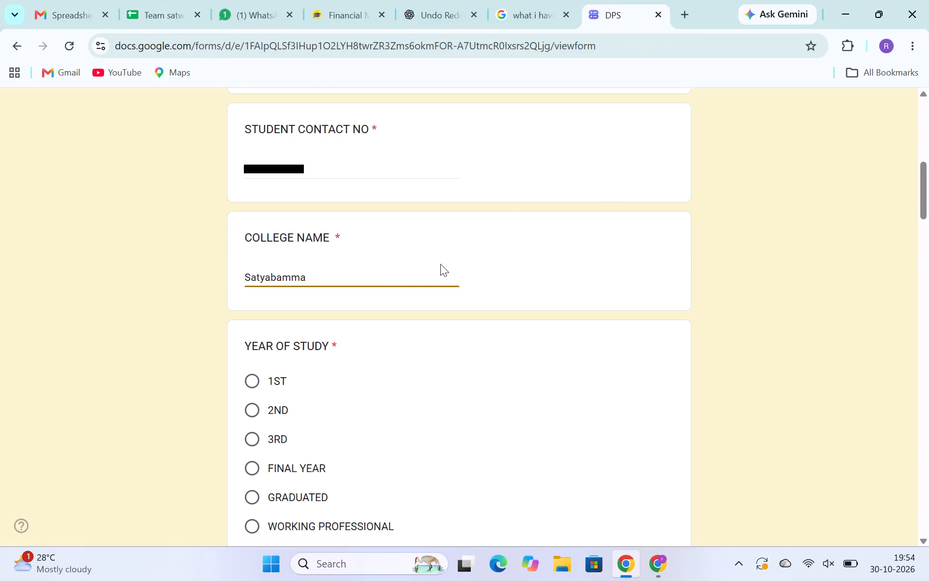
left_click(282, 281)
key("BackSpace")
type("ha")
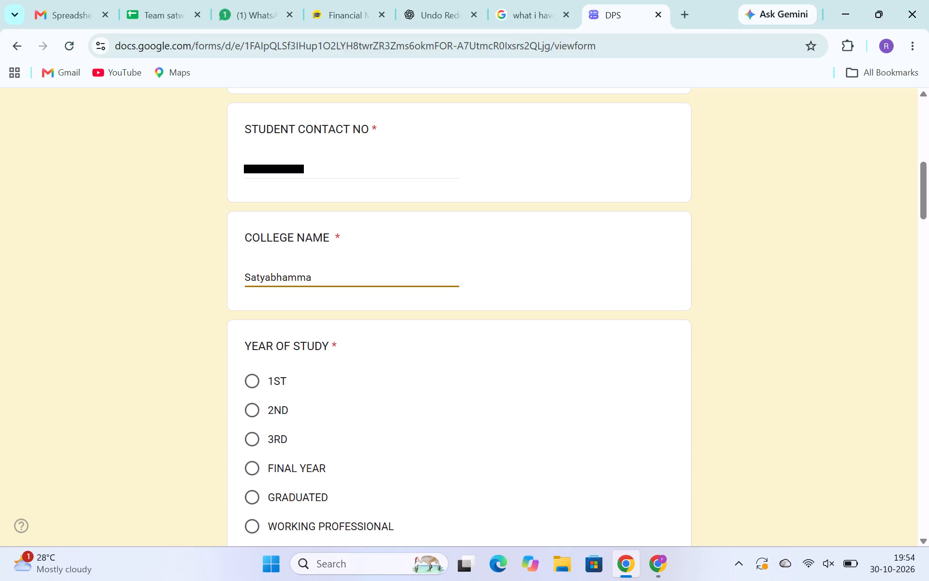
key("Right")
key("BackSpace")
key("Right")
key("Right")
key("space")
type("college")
Check the student's year in the Team satwik sales sheet and choose 2ND as the form's YEAR OF STUDY.
left_click(163, 12)
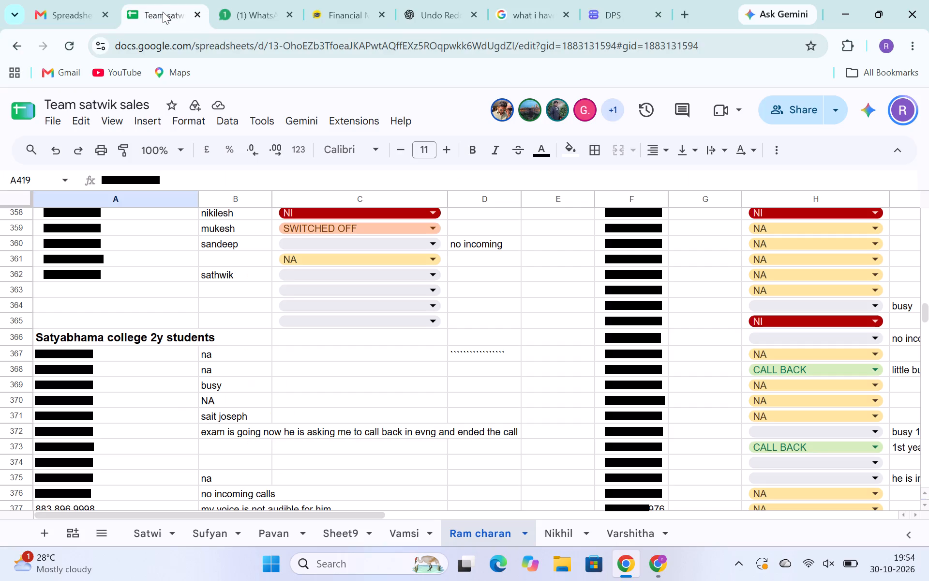
left_click(607, 5)
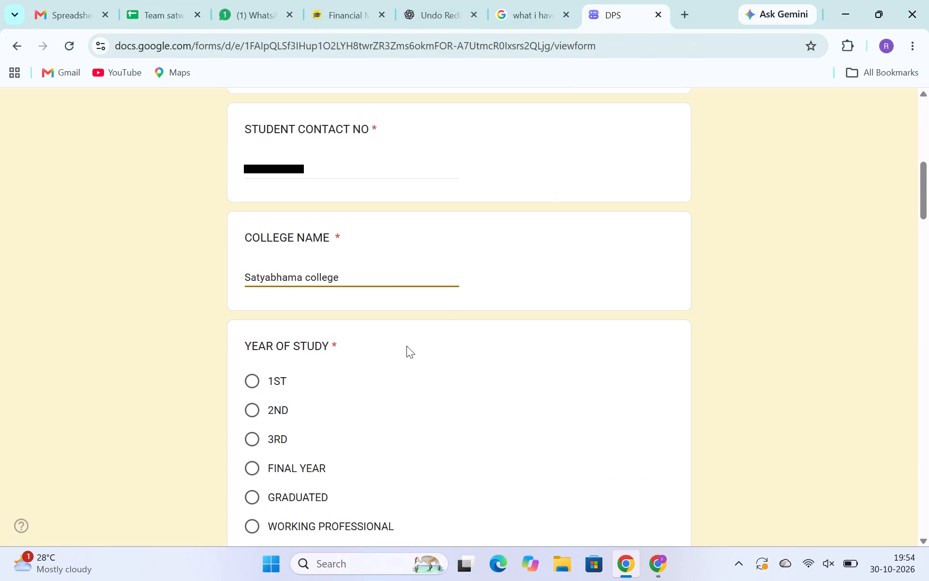
scroll(406, 346, "down", 1)
left_click(253, 363)
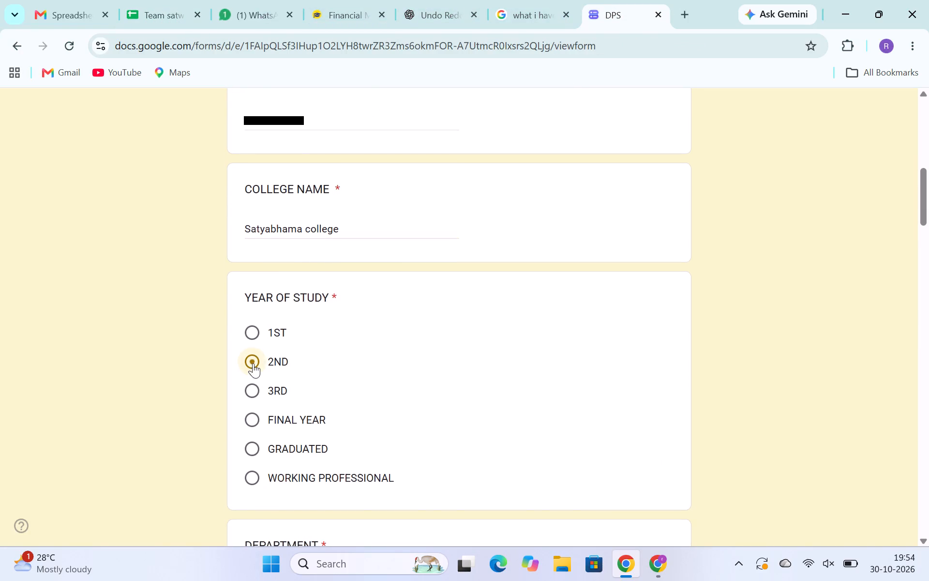
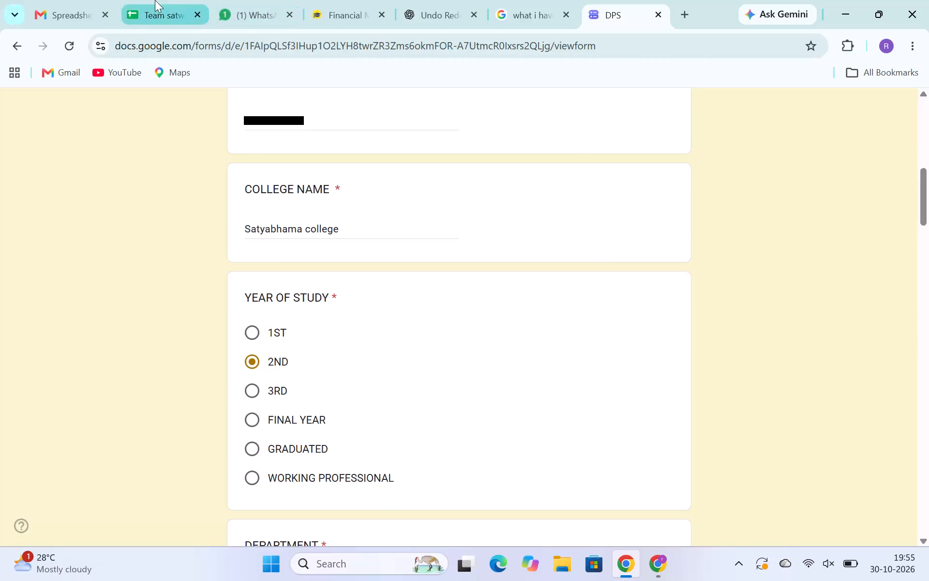
Check the student's green-highlighted row in the Team satwik sales sheet for the DEPARTMENT answer of the DPS form.
left_click(155, 0)
scroll(332, 315, "down", 7)
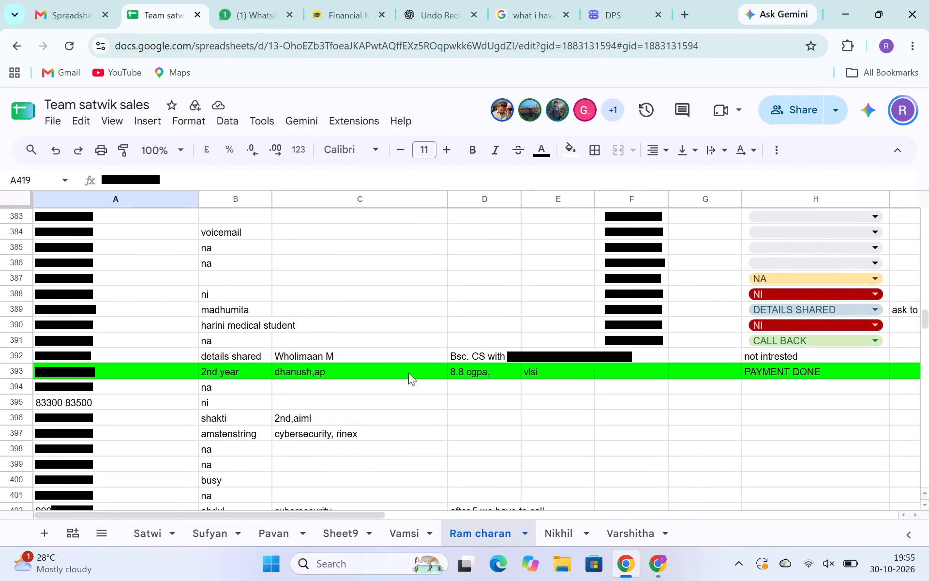
left_click(591, 3)
scroll(379, 316, "down", 7)
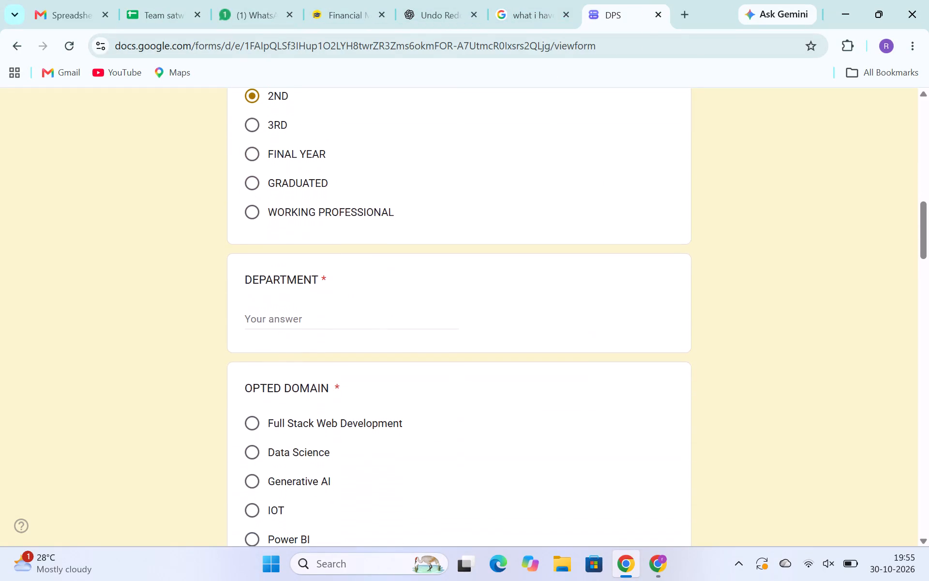
left_click(301, 322)
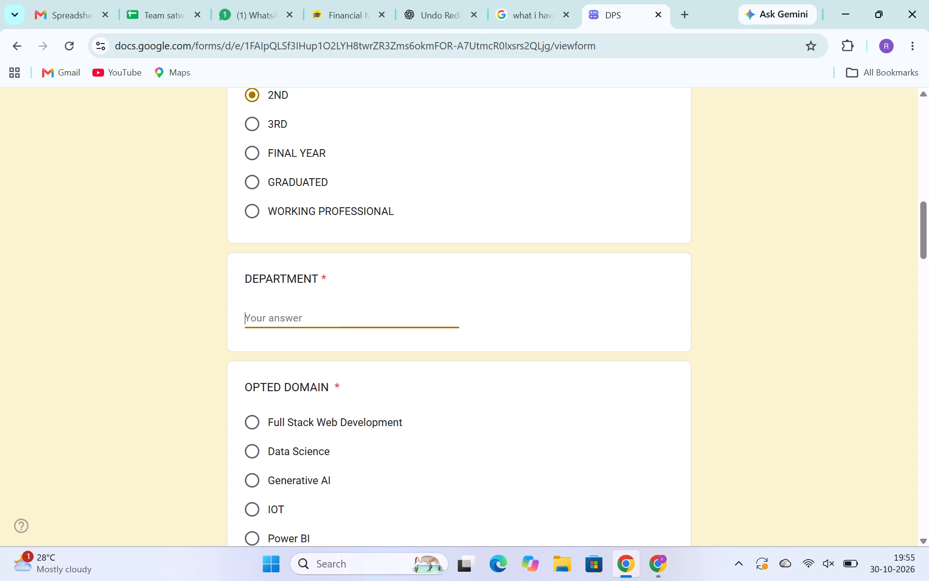
left_click(164, 0)
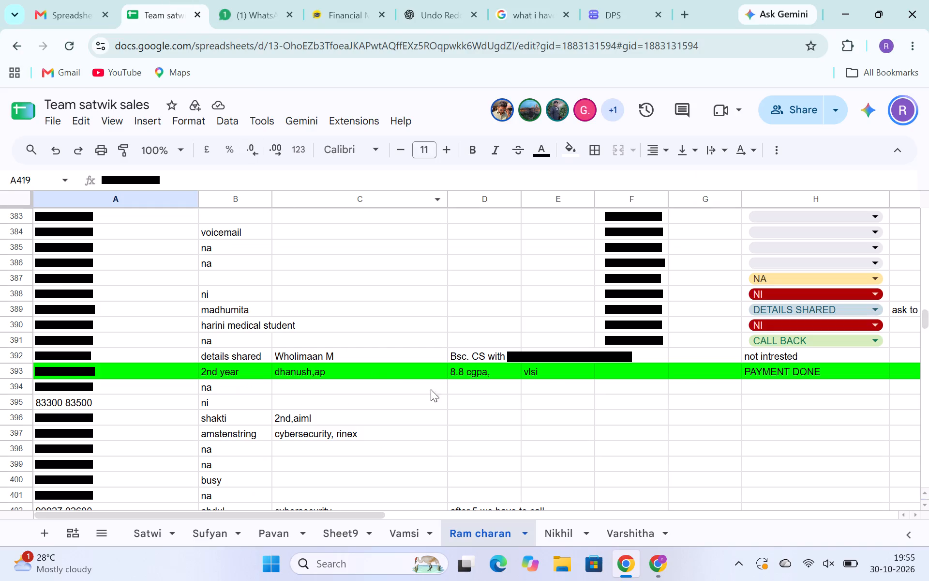
scroll(542, 378, "left", 1)
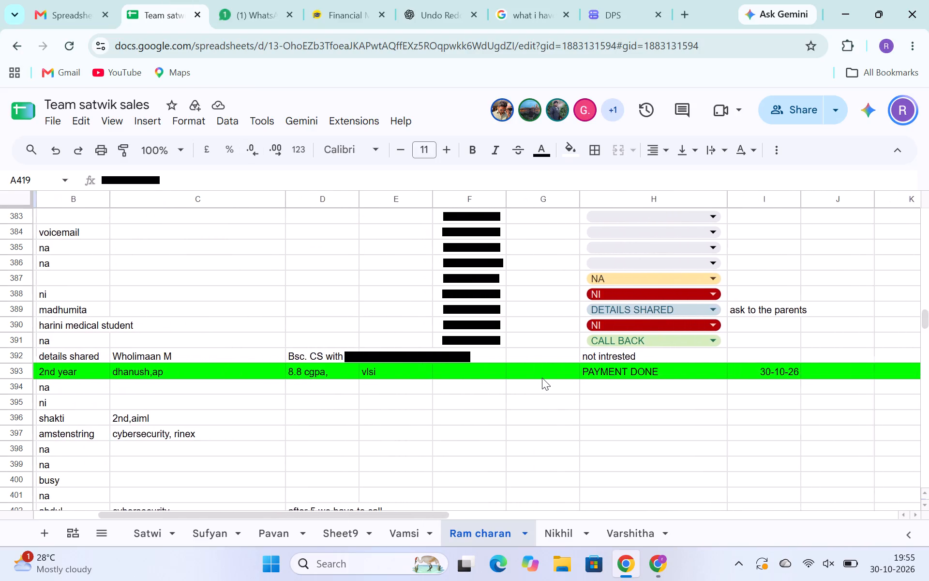
scroll(542, 378, "left", 1)
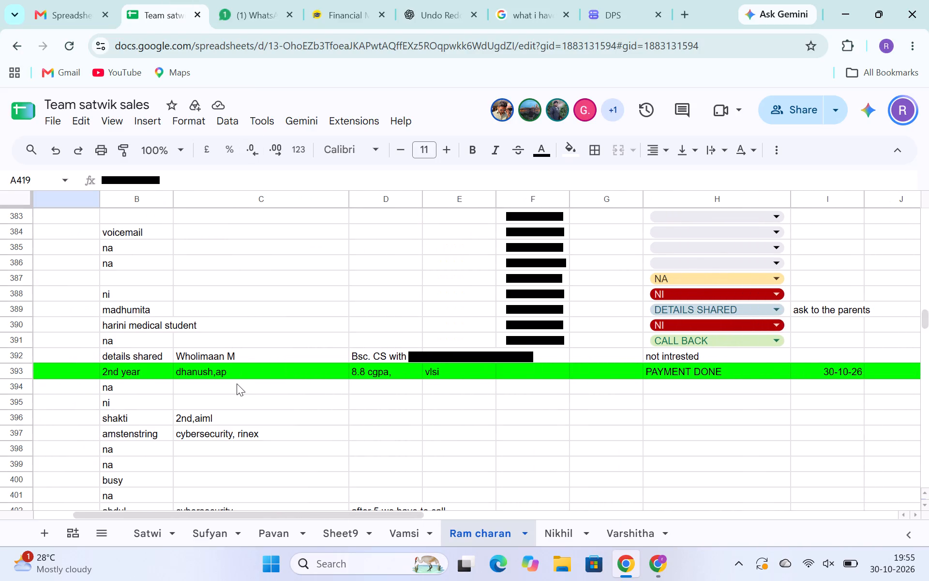
Return to the DPS form and choose VLSI as the student's OPTED DOMAIN, leaving DEPARTMENT blank.
left_click(632, 0)
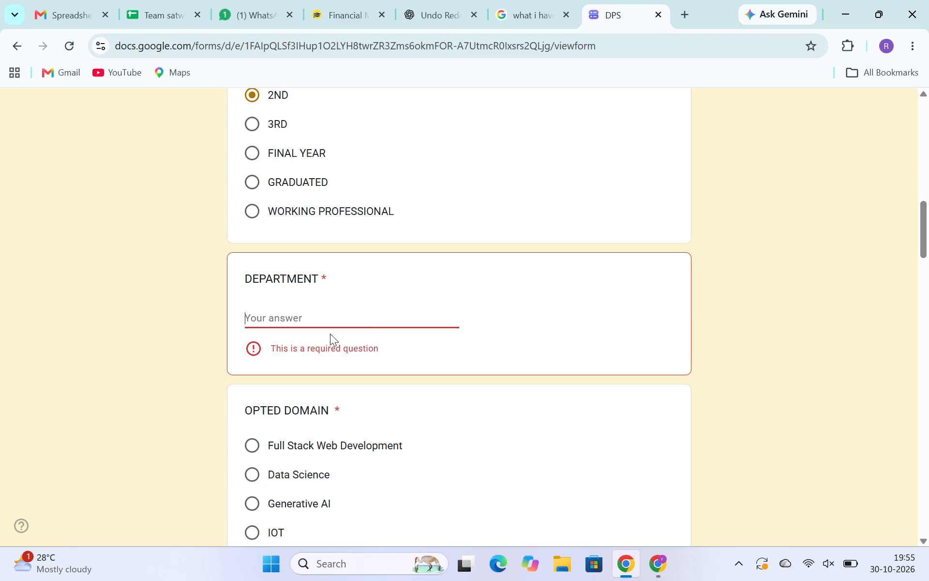
scroll(276, 436, "down", 5)
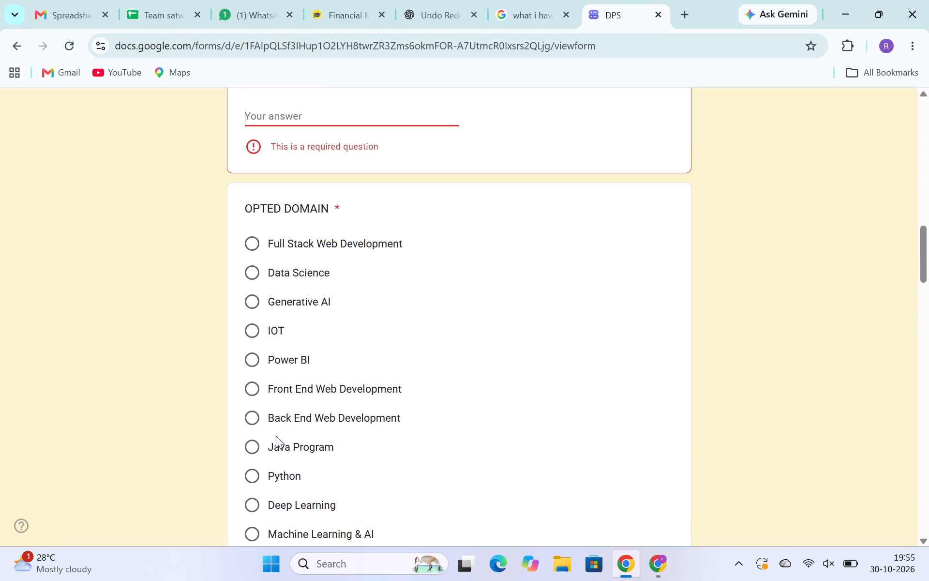
scroll(276, 436, "down", 4)
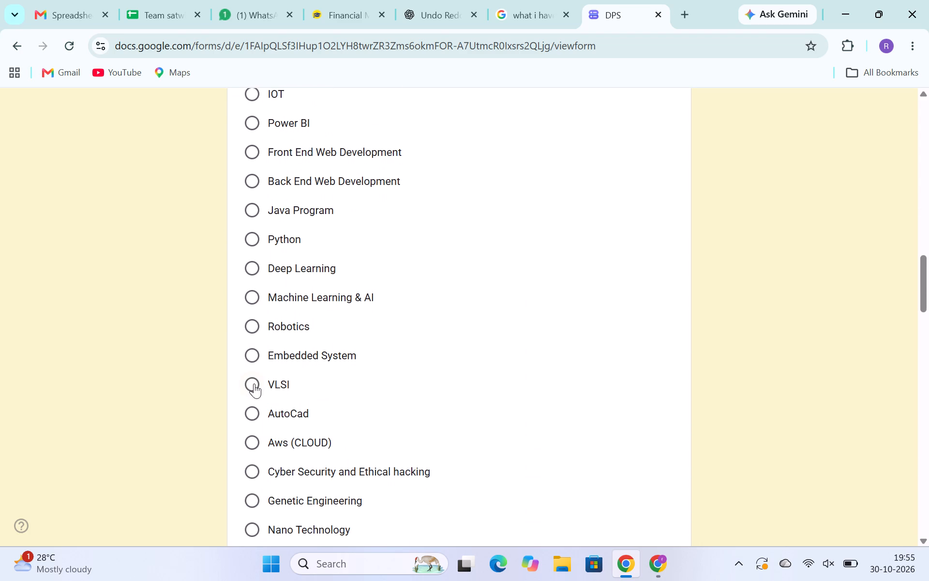
left_click(254, 383)
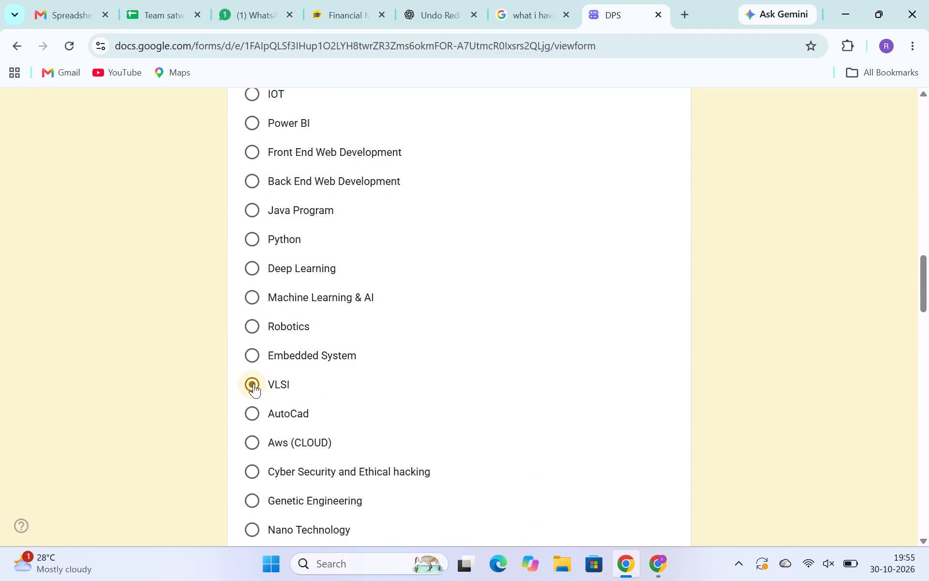
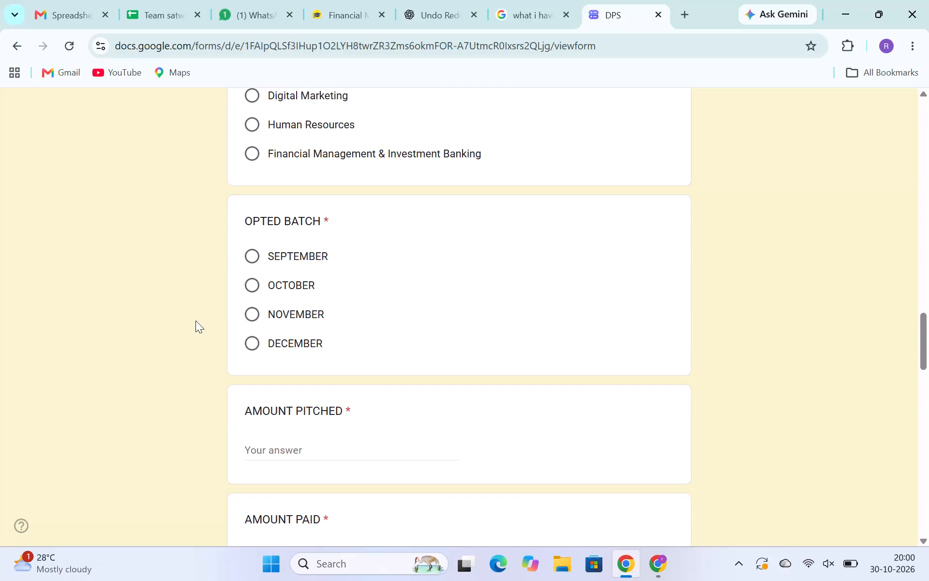
Choose DECEMBER as the student's OPTED BATCH in the DPS form.
left_click(253, 339)
Enter 6000 as the AMOUNT PITCHED and 1030 as the AMOUNT PAID in the DPS form.
scroll(261, 443, "down", 1)
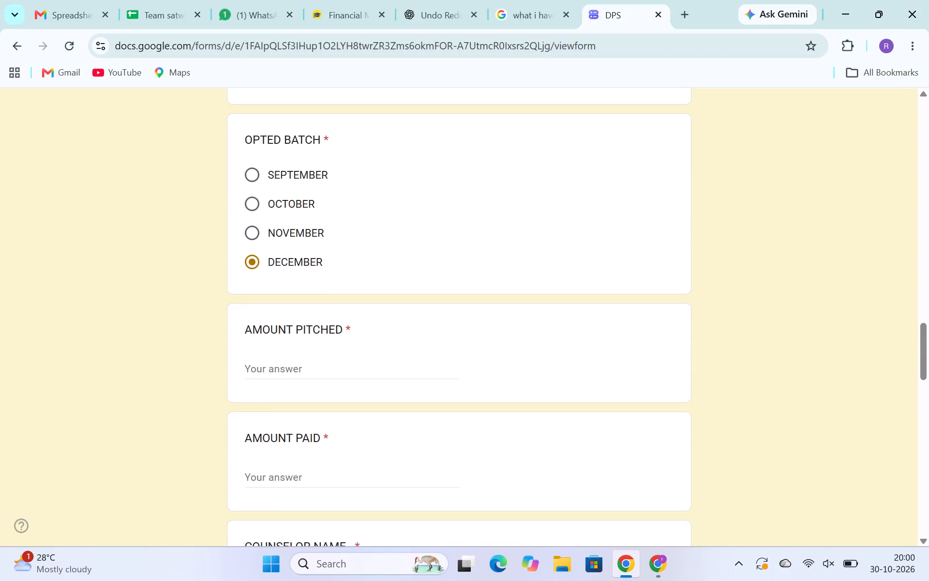
left_click(287, 361)
type("6000")
scroll(287, 361, "down", 2)
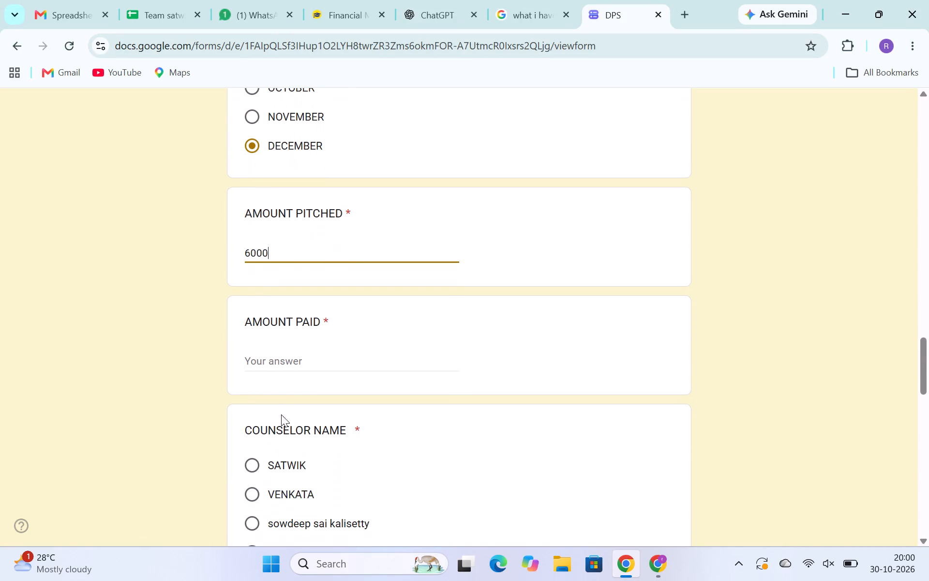
left_click(271, 360)
type("1030")
Look through the counselor options and choose VENKATA as the COUNSELOR NAME.
scroll(271, 360, "down", 2)
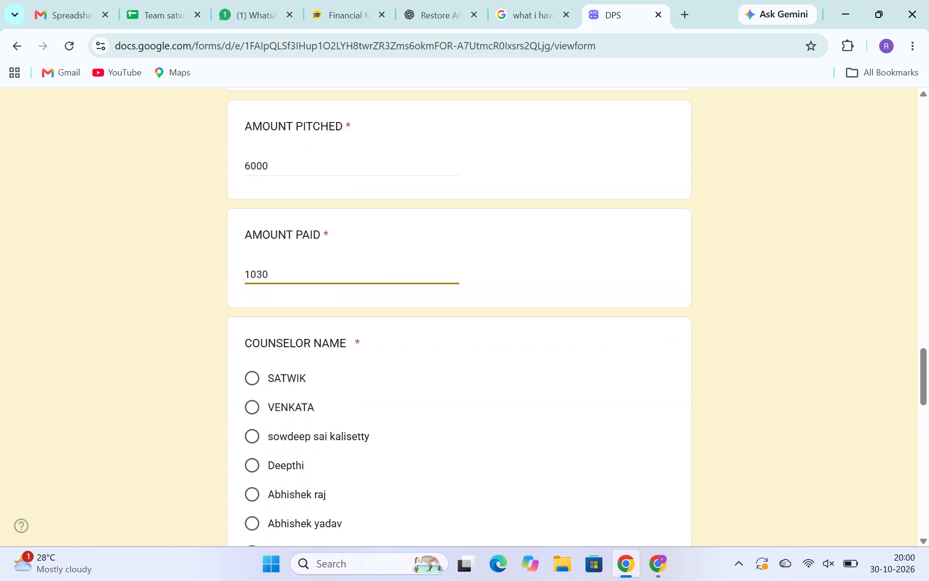
scroll(271, 360, "down", 1)
scroll(263, 432, "down", 7)
scroll(300, 307, "up", 2)
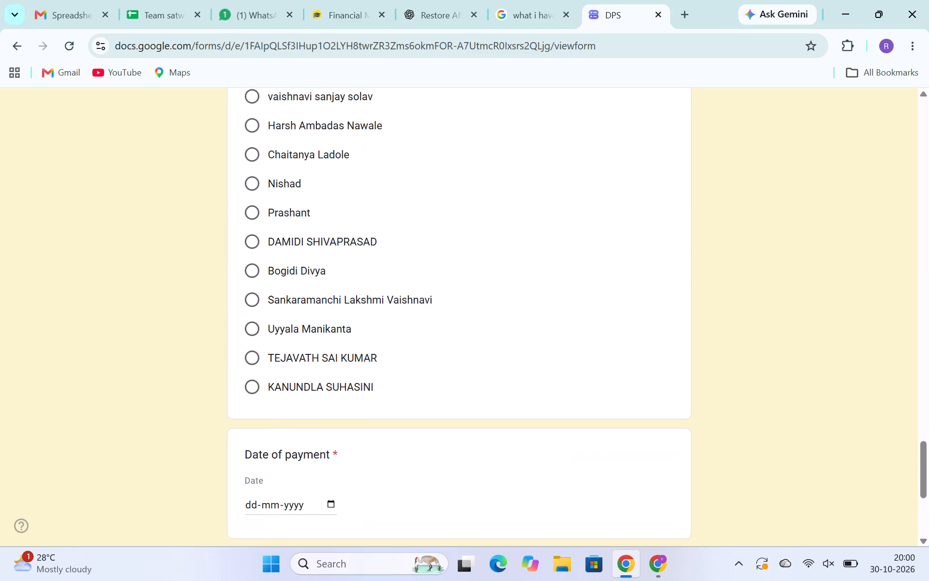
scroll(300, 307, "up", 4)
scroll(300, 307, "down", 1)
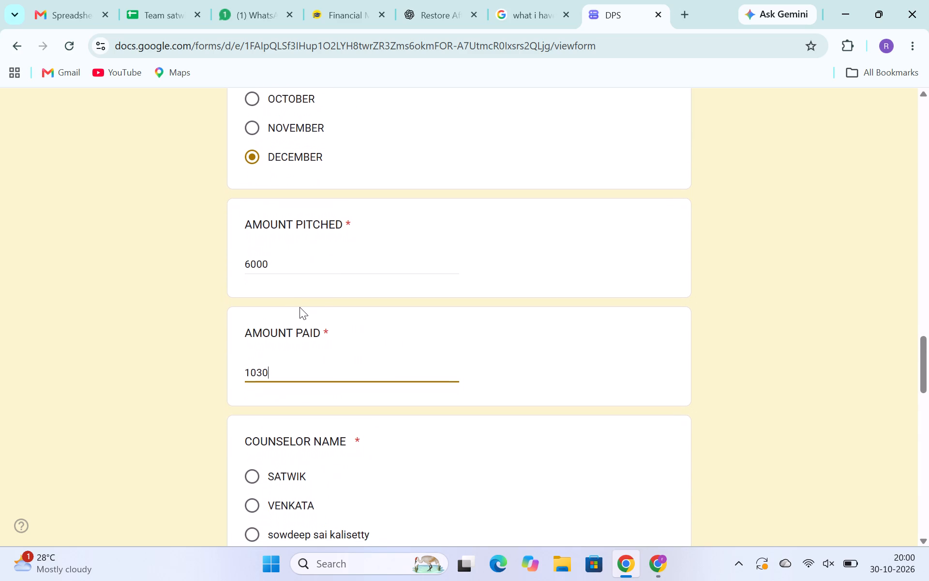
scroll(300, 307, "down", 1)
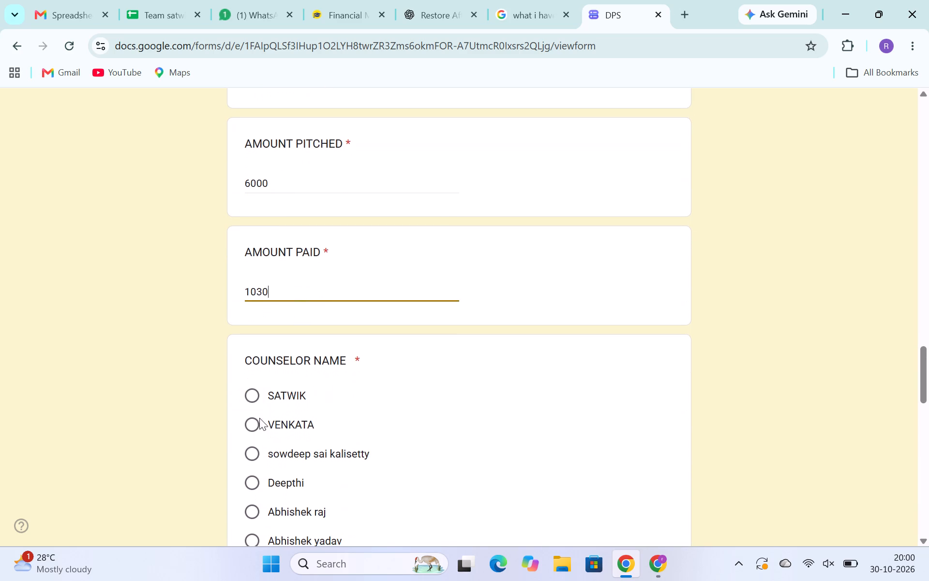
left_click(253, 420)
Set the Date of payment to 30-10-2026 and choose Advance Learning as the Program type.
scroll(253, 420, "down", 5)
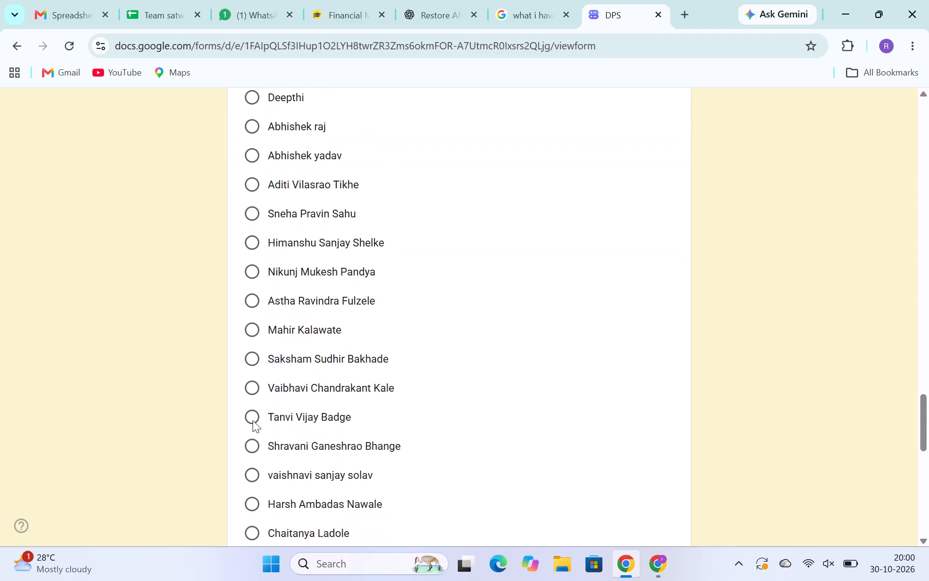
scroll(253, 420, "down", 6)
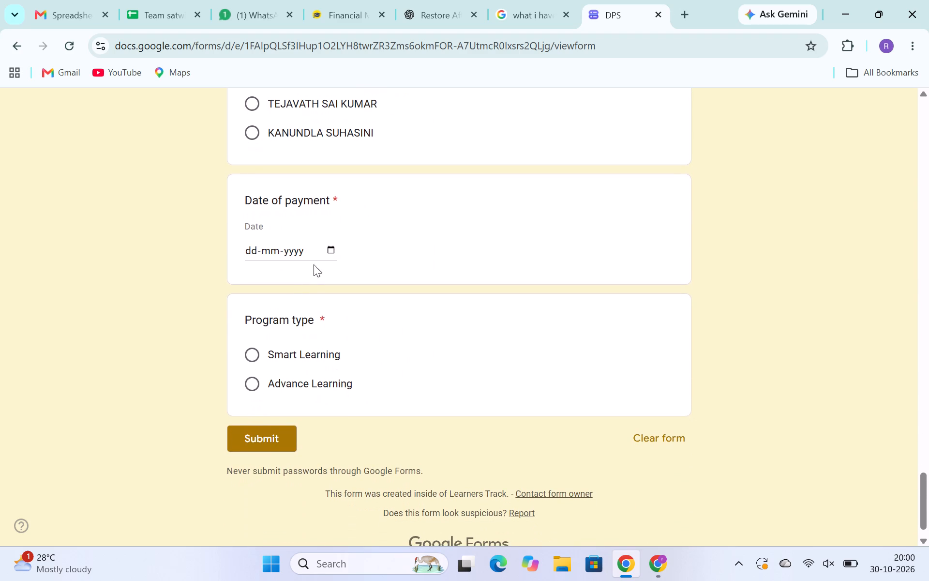
left_click(332, 249)
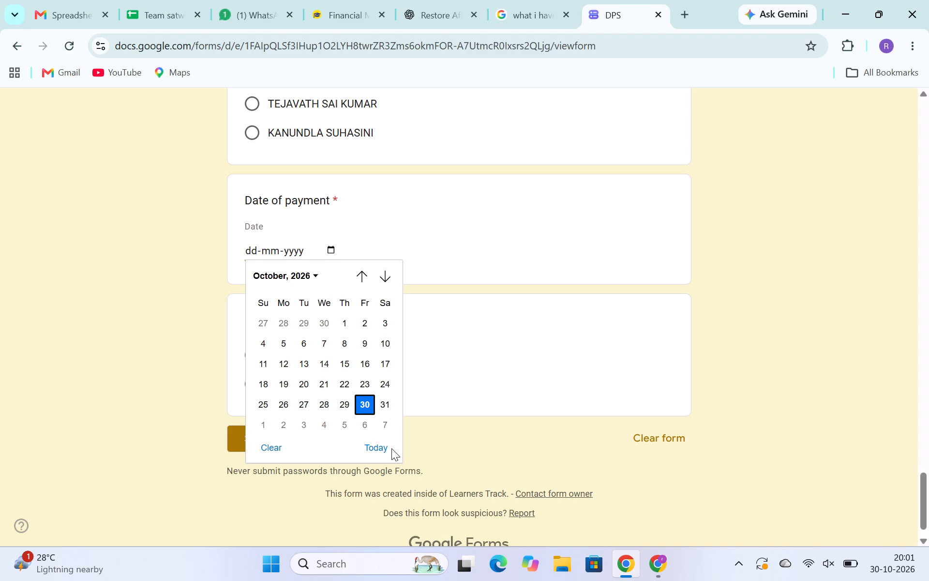
left_click(365, 404)
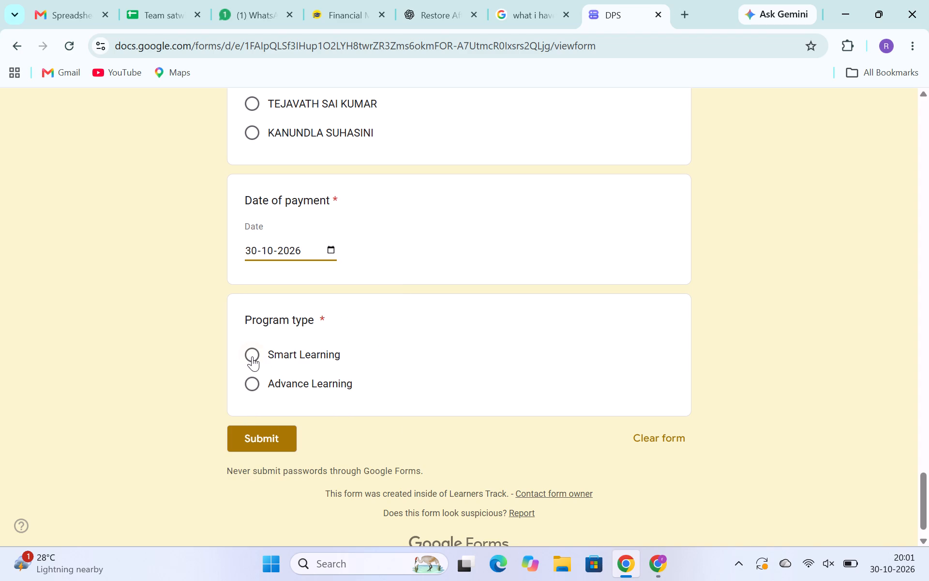
left_click(254, 380)
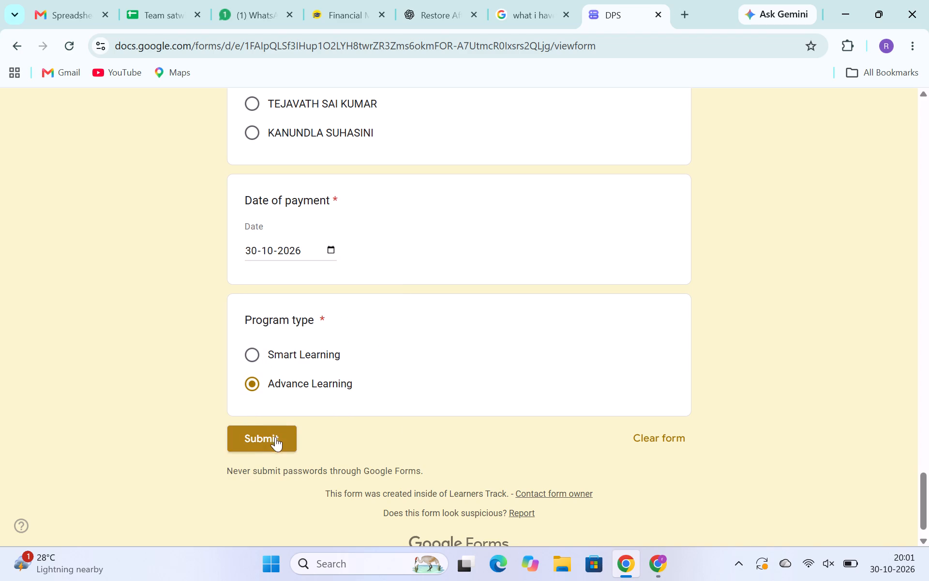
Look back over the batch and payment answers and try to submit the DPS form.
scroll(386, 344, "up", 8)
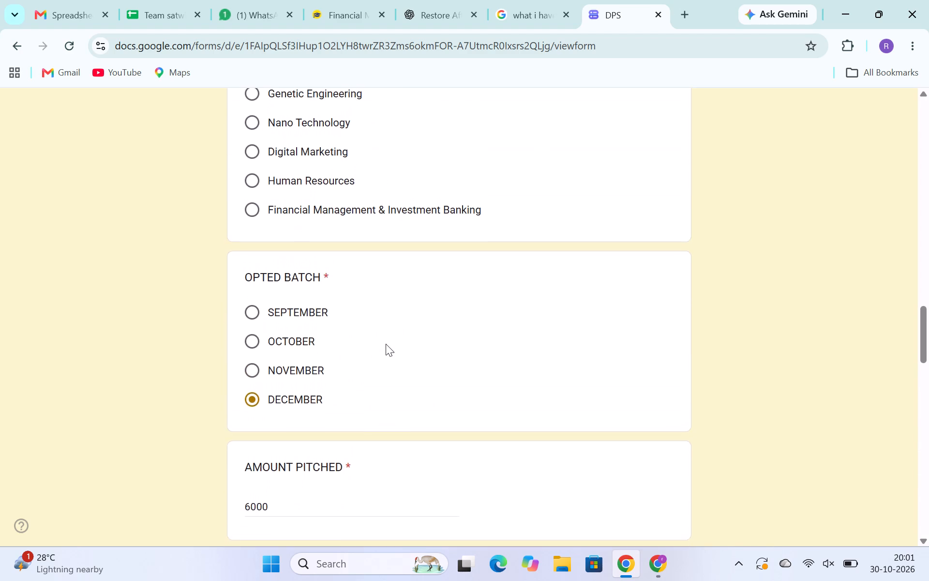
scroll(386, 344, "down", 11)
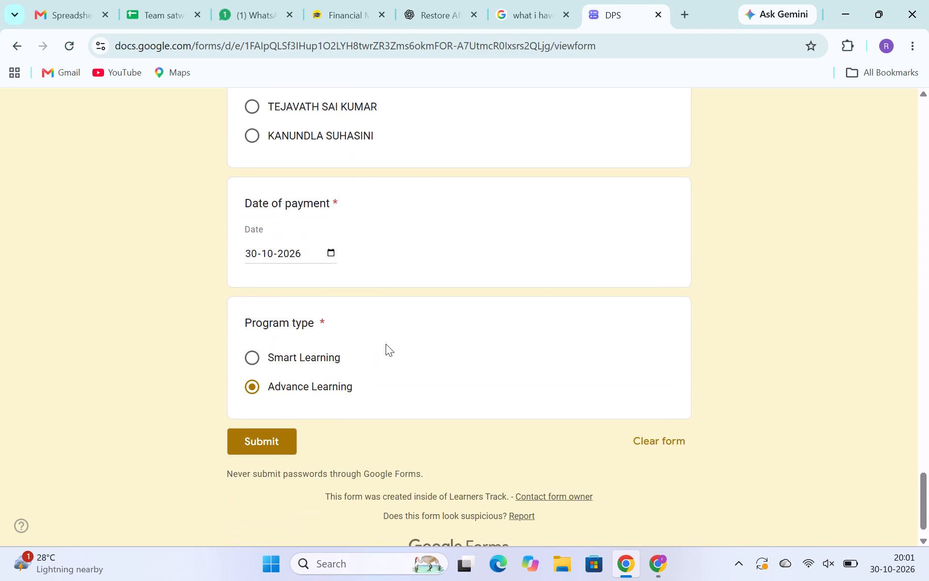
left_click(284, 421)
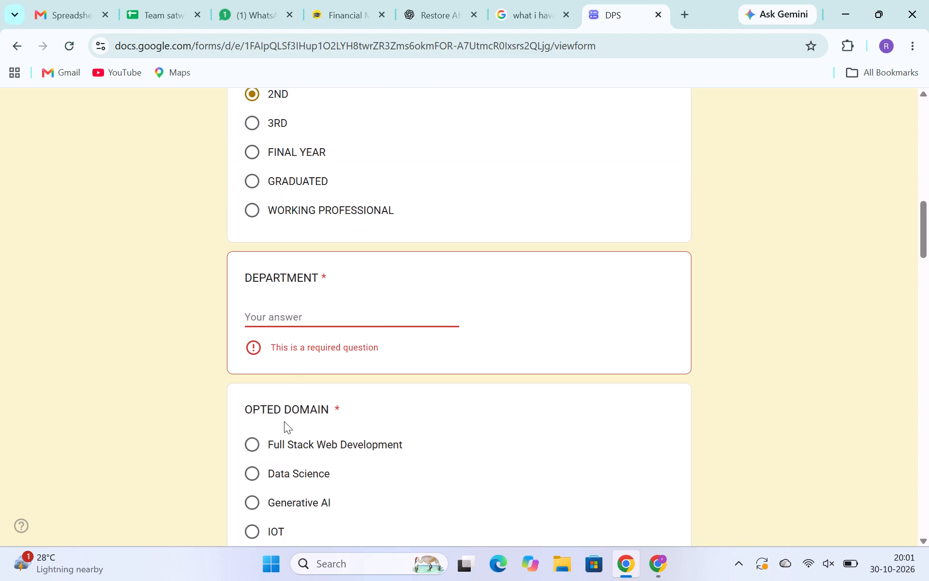
Enter ECE as the student's DEPARTMENT and submit the DPS form.
left_click(286, 322)
type("ECE")
scroll(286, 322, "down", 12)
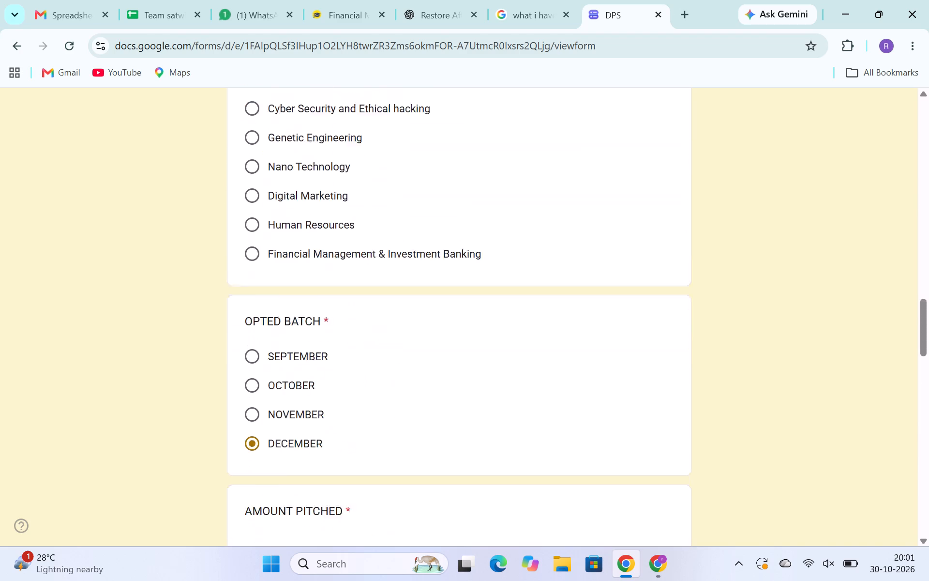
scroll(286, 322, "down", 10)
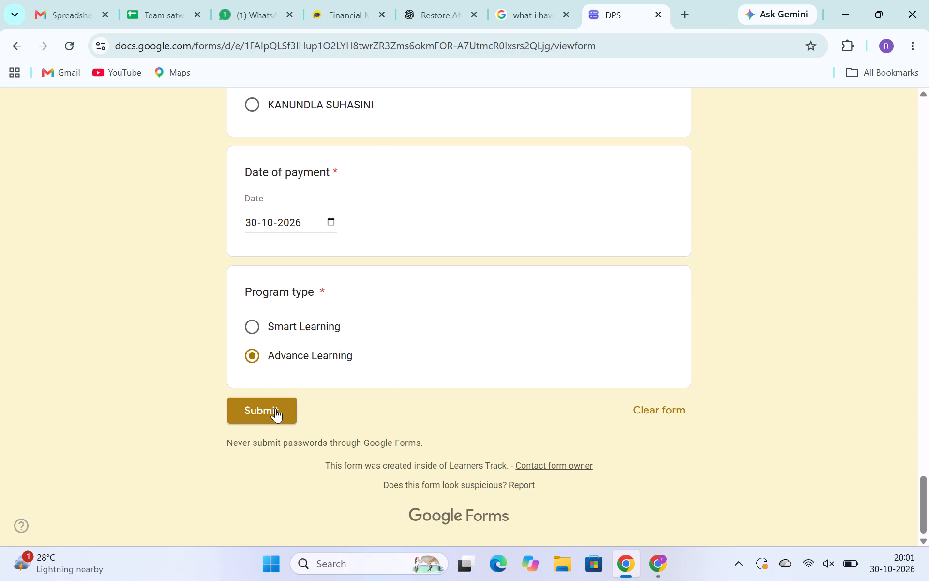
left_click(275, 408)
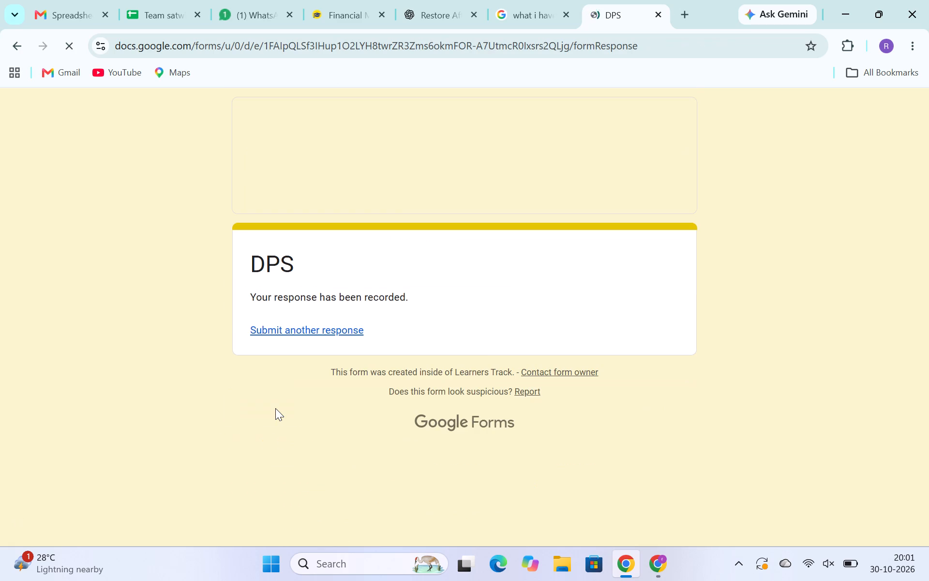